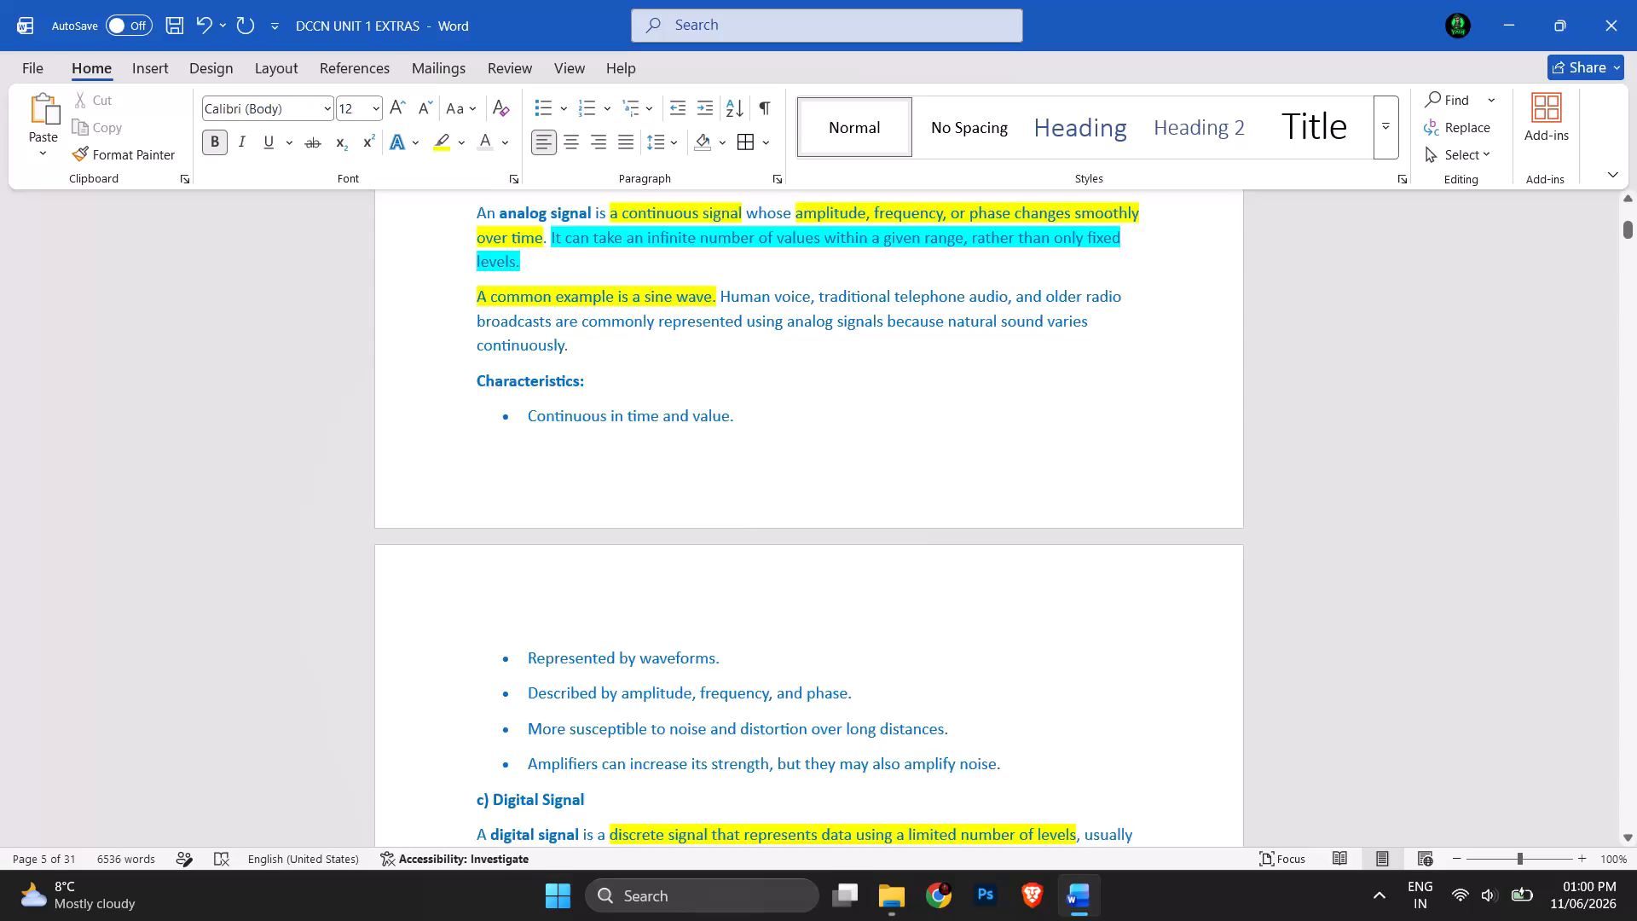
Highlight the sentence after "Function:" in the 2. Sender section in red.
scroll(778, 576, "down", 4)
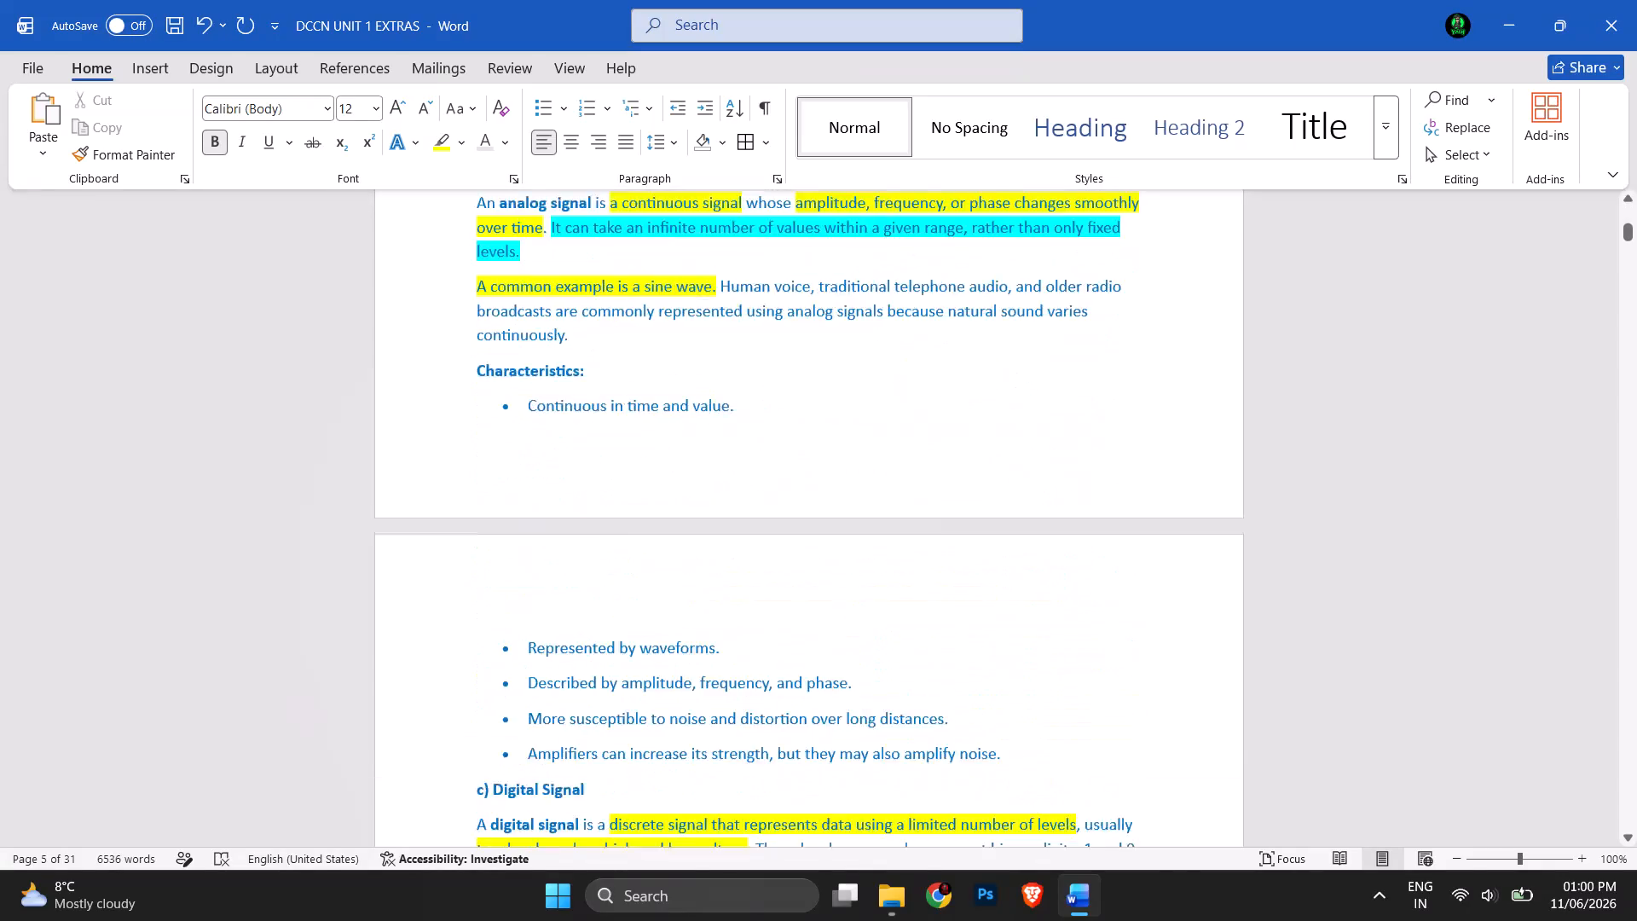
scroll(778, 576, "down", 4)
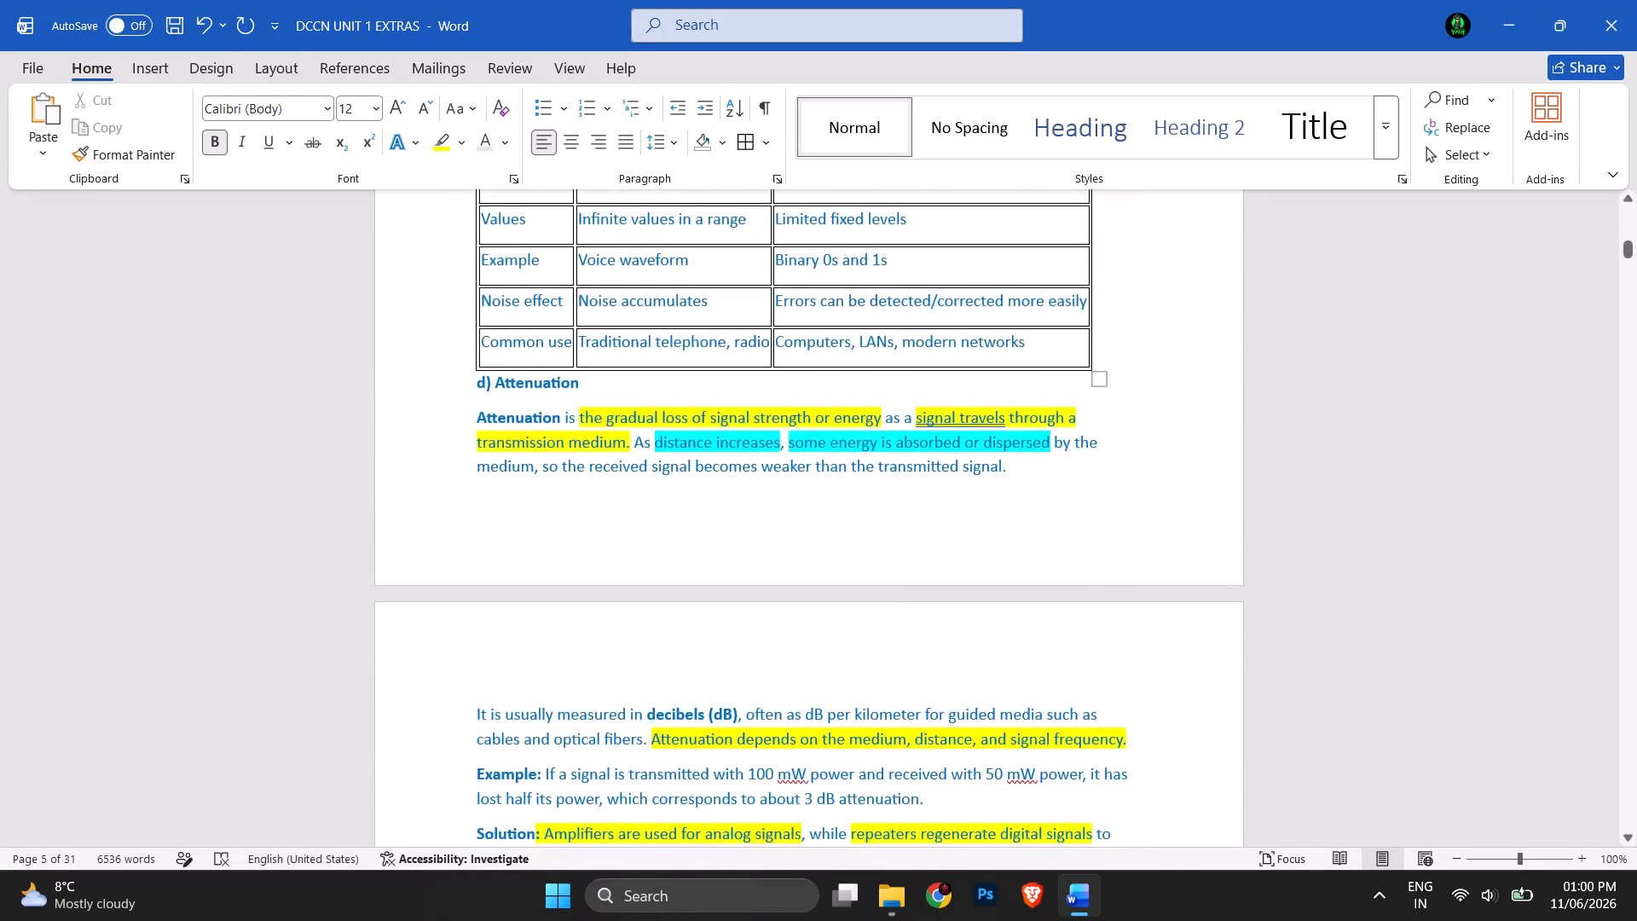
scroll(778, 576, "down", 7)
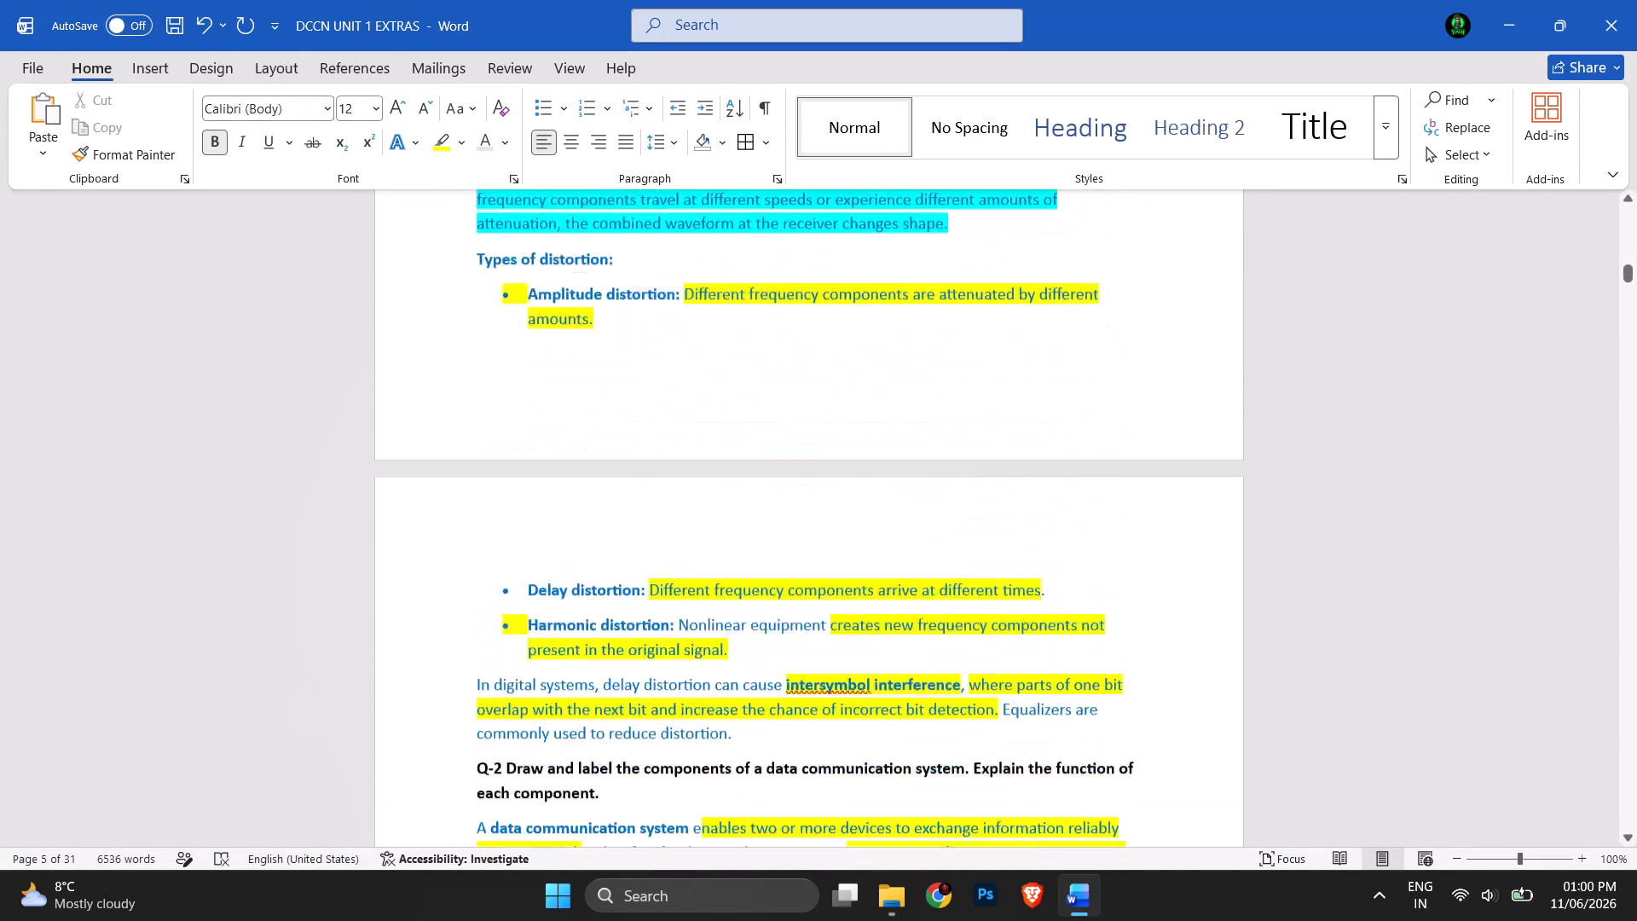
scroll(778, 576, "down", 3)
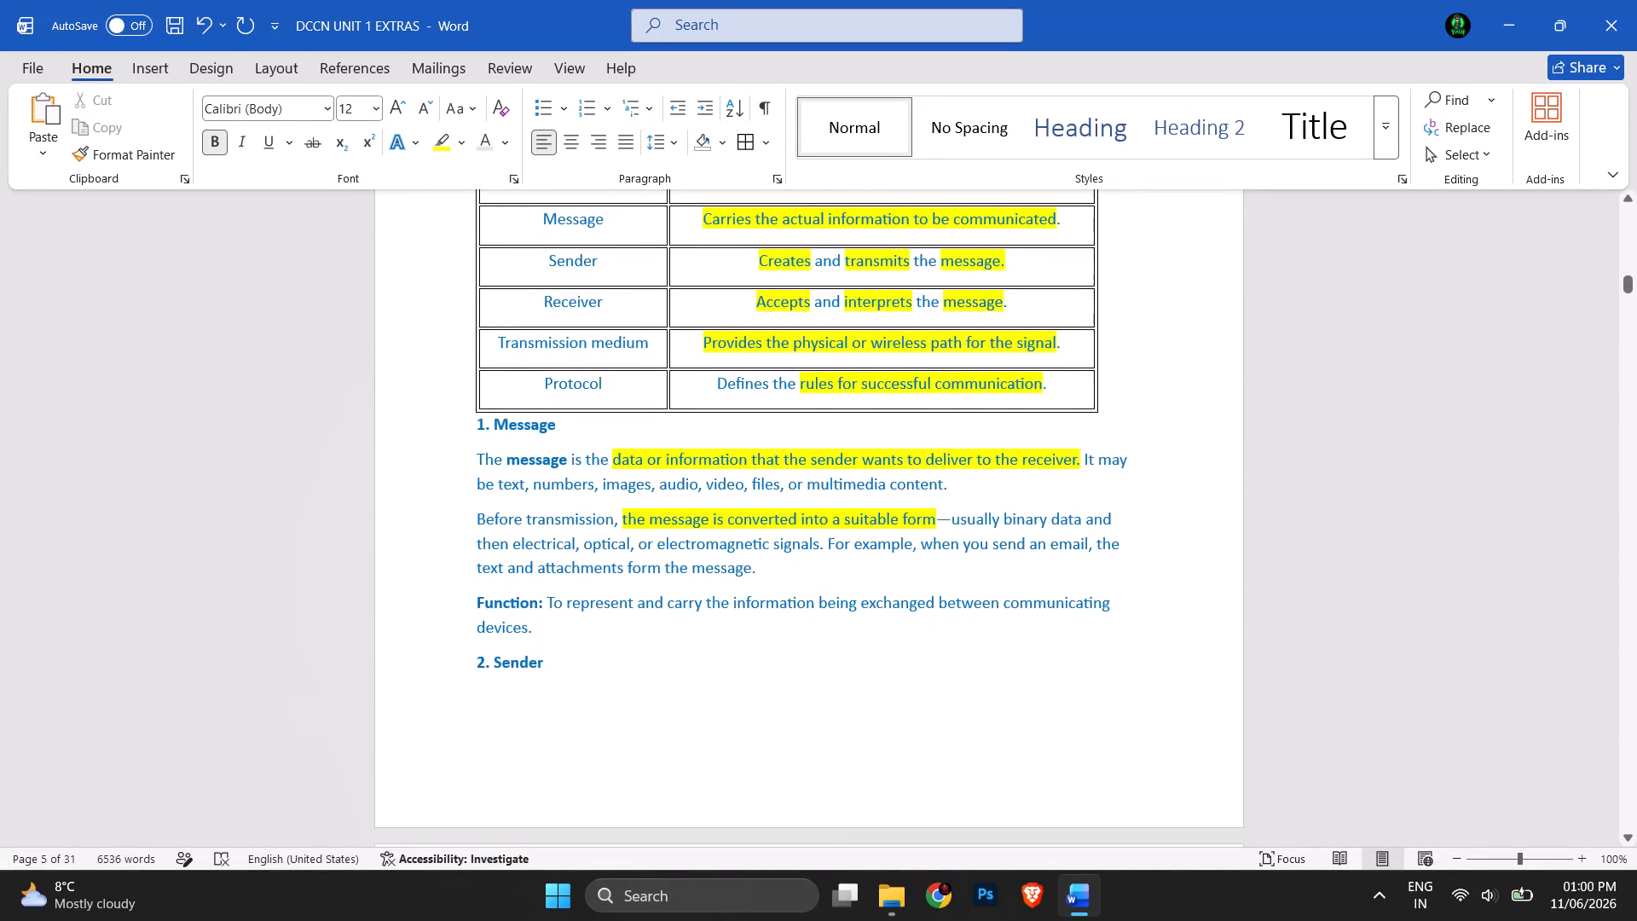
scroll(778, 576, "down", 1)
scroll(578, 619, "down", 2)
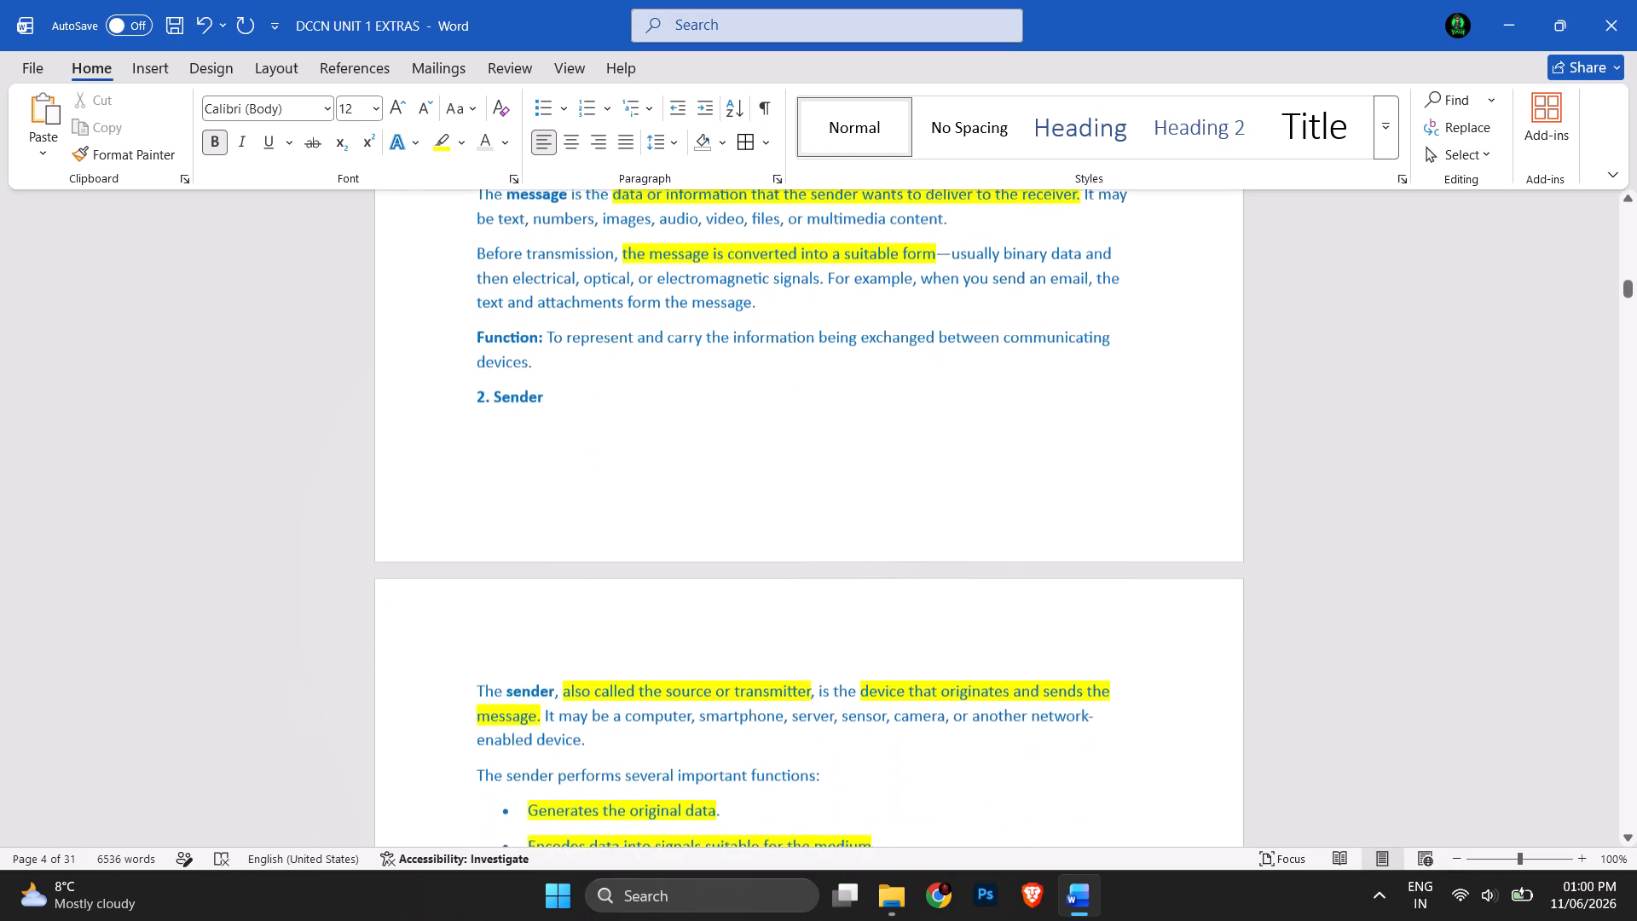
scroll(578, 619, "down", 2)
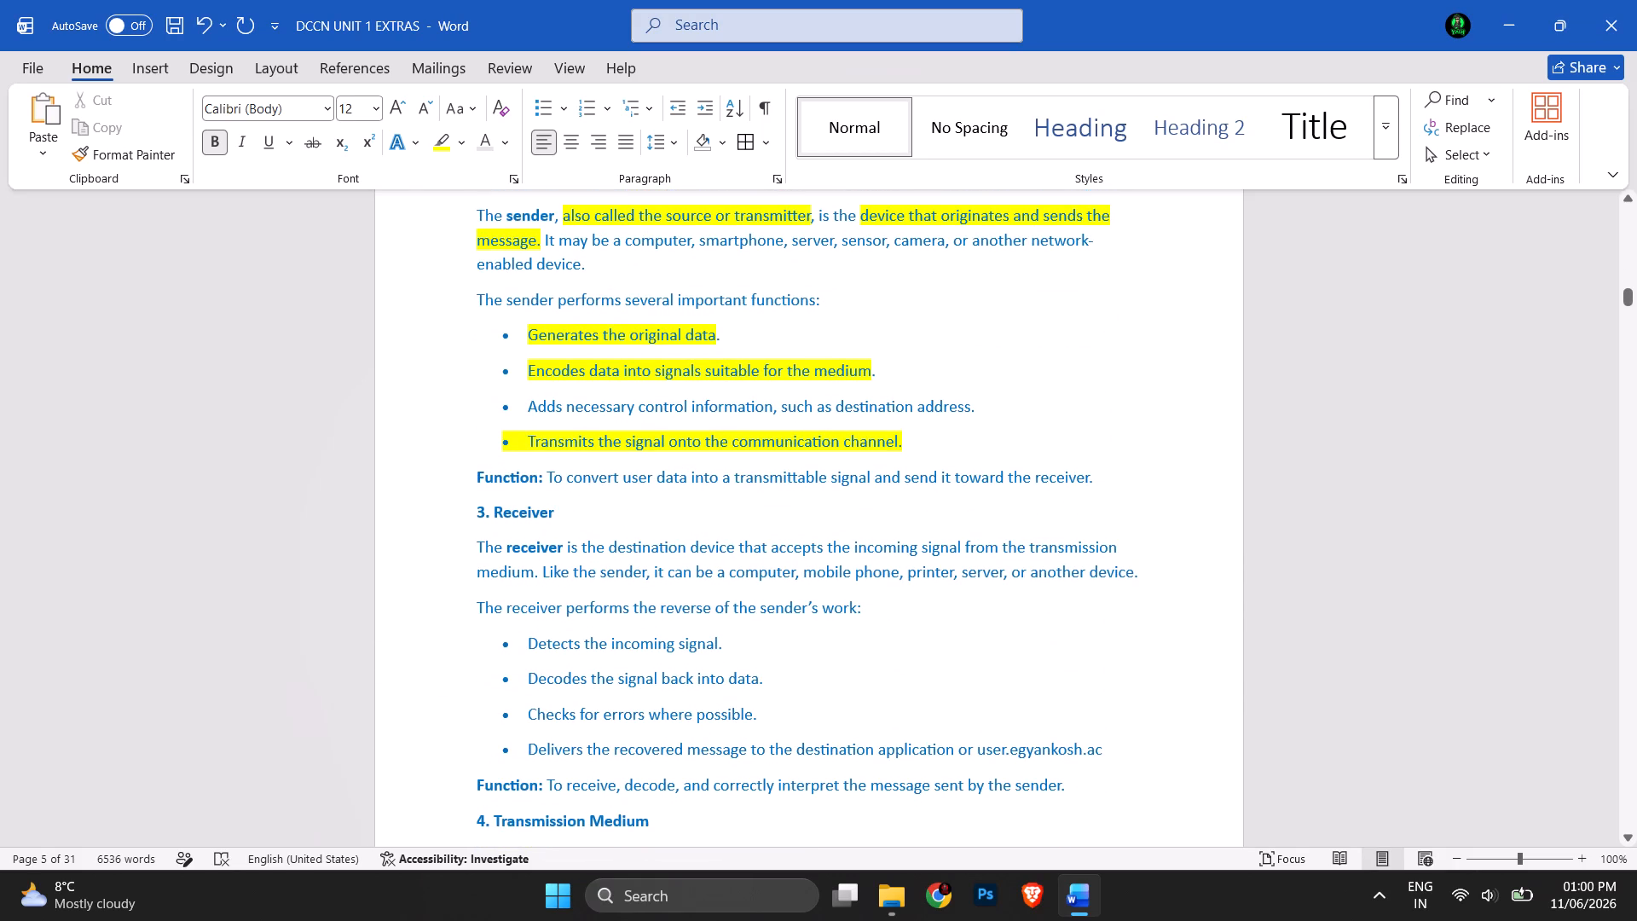
left_click(439, 145)
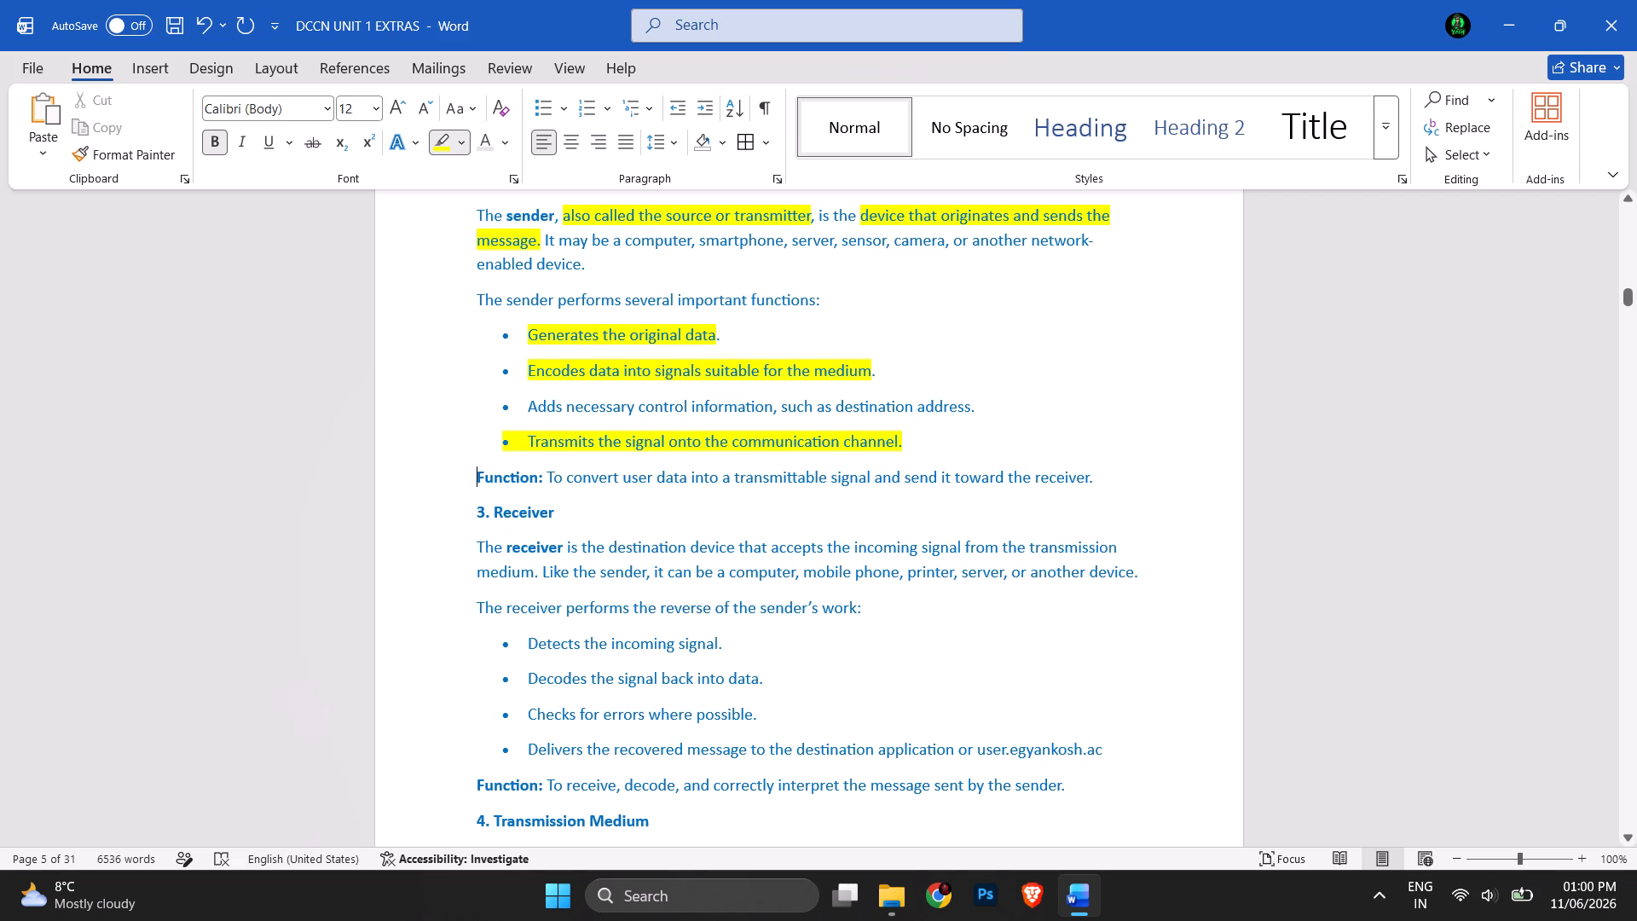
scroll(610, 507, "up", 1)
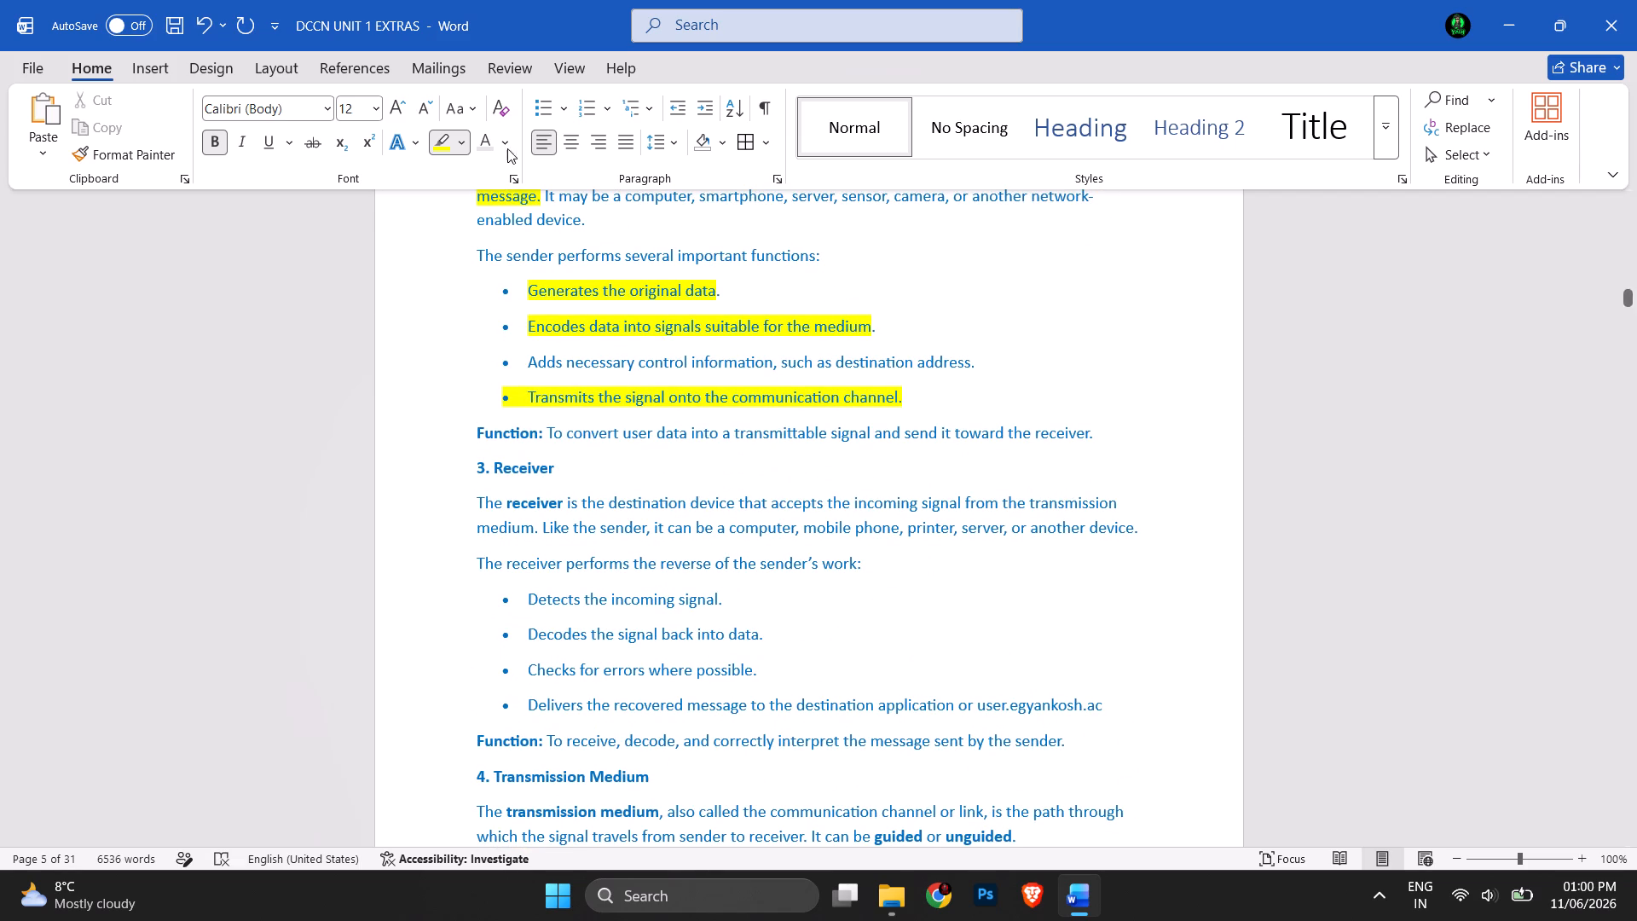
left_click(466, 140)
left_click(435, 246)
left_click_drag(542, 427, 977, 450)
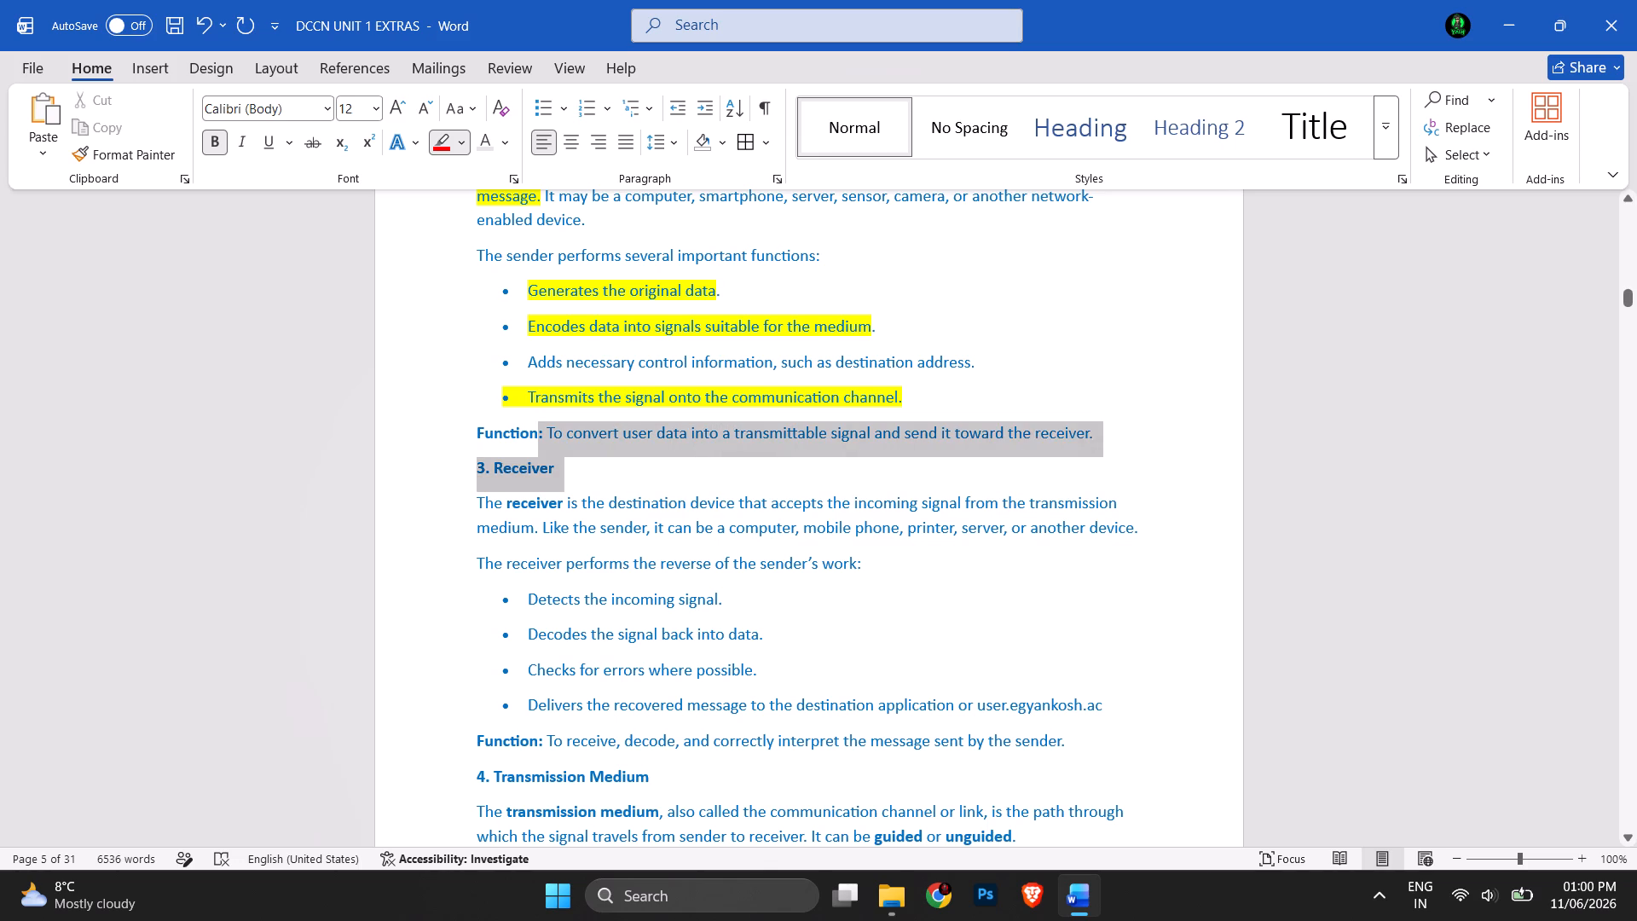
left_click_drag(977, 450, 1096, 434)
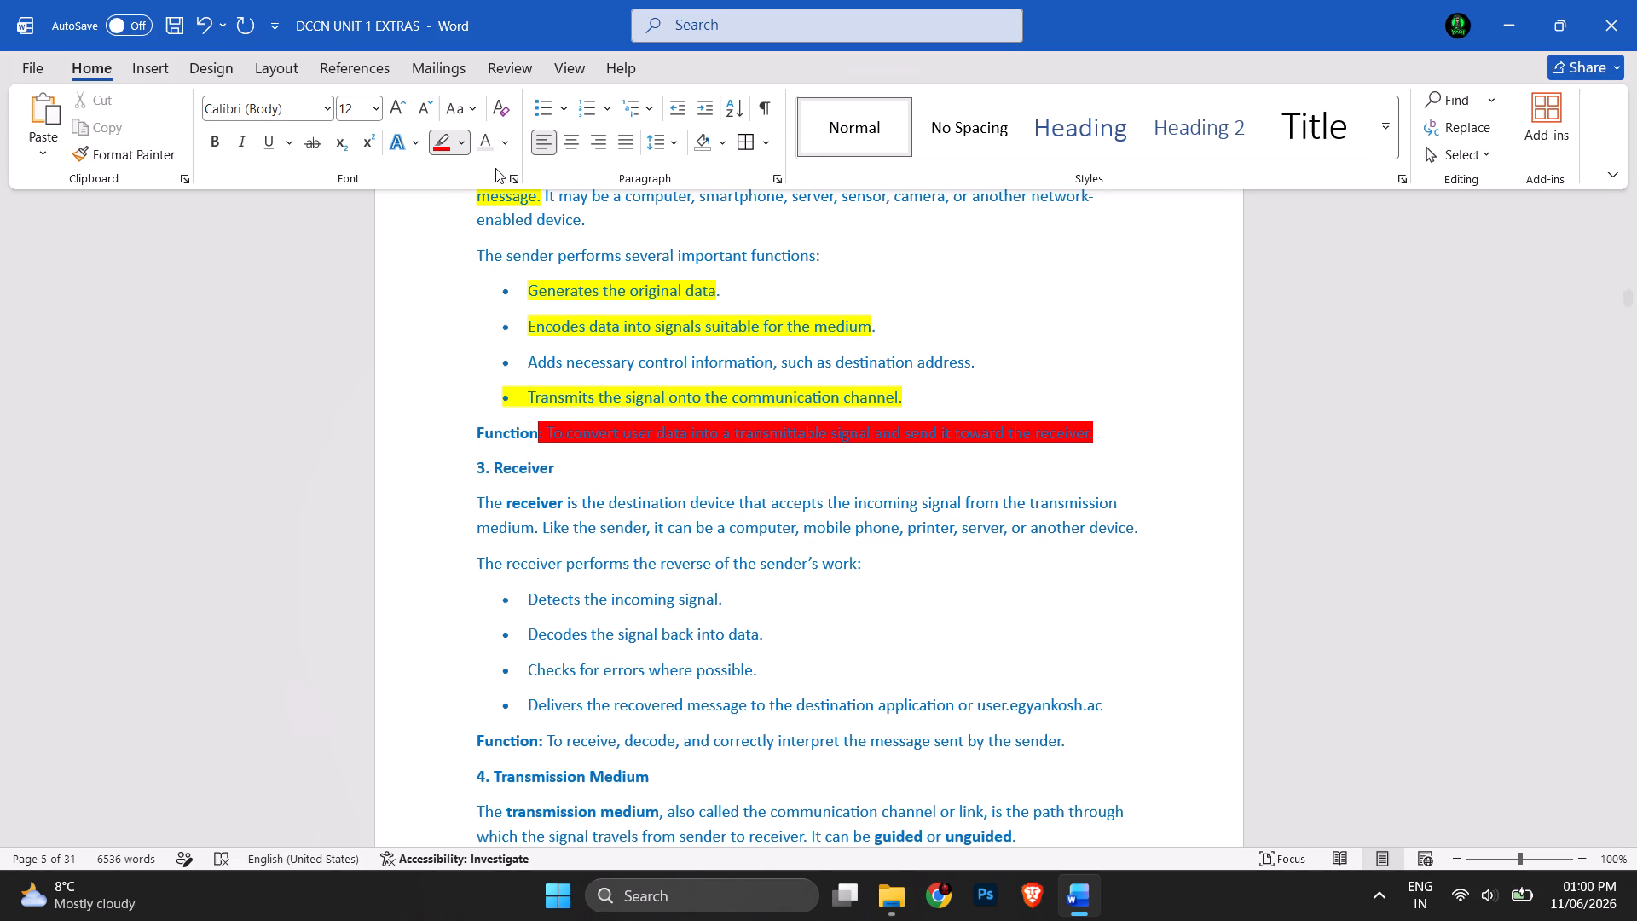
Change the font colour of the red-highlighted Sender function sentence to white.
left_click(481, 136)
left_click_drag(547, 439, 1075, 423)
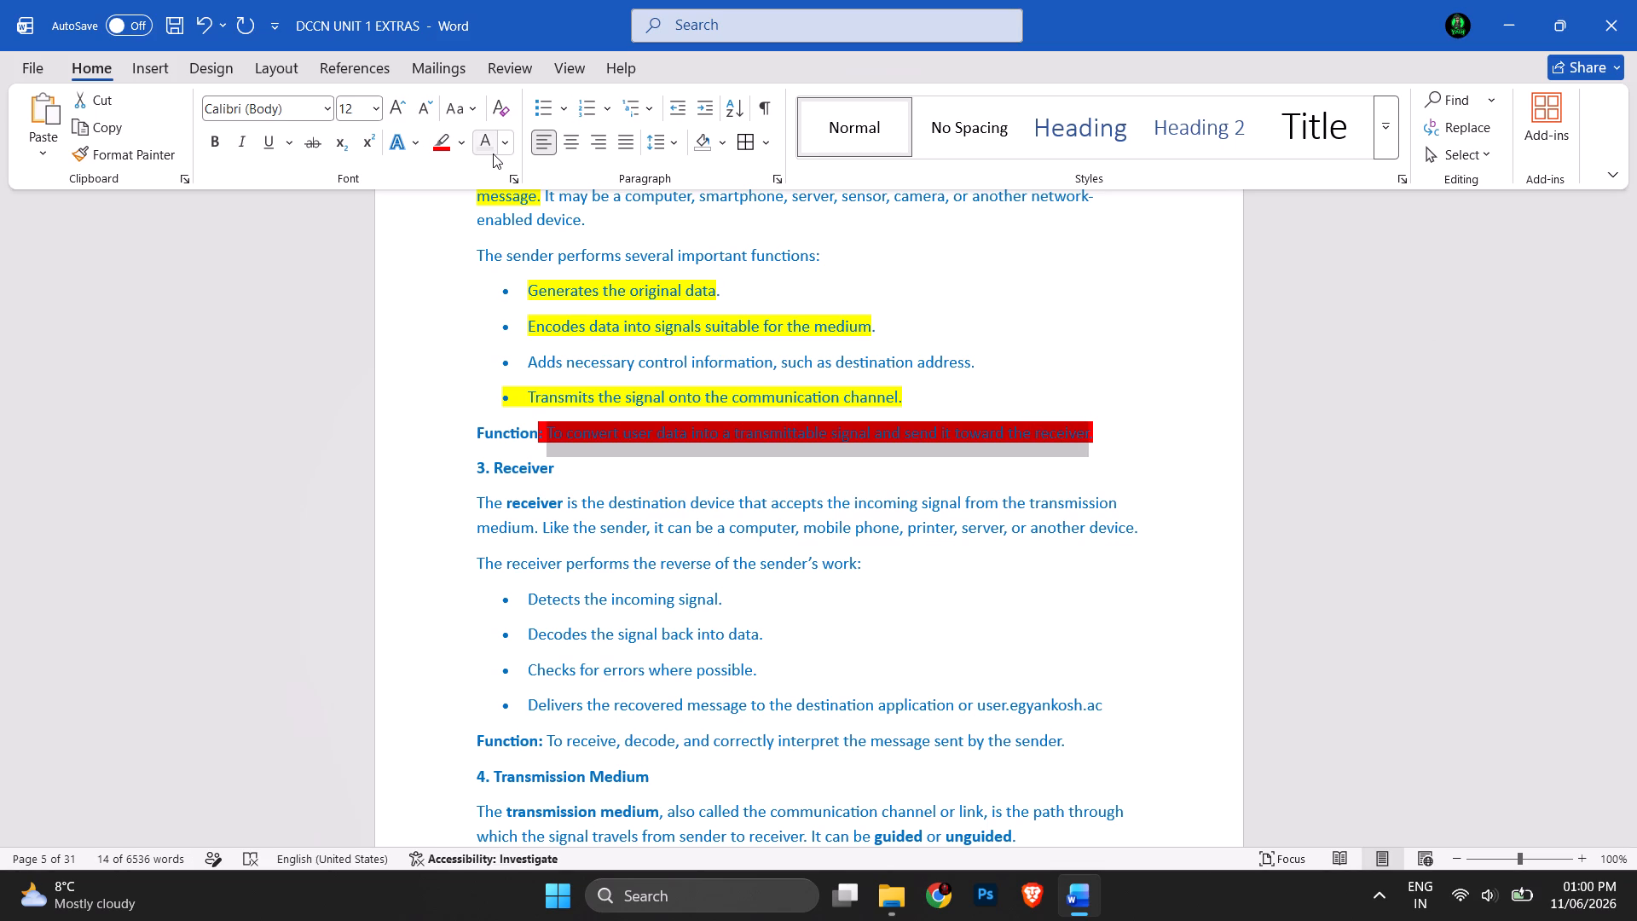
left_click(493, 153)
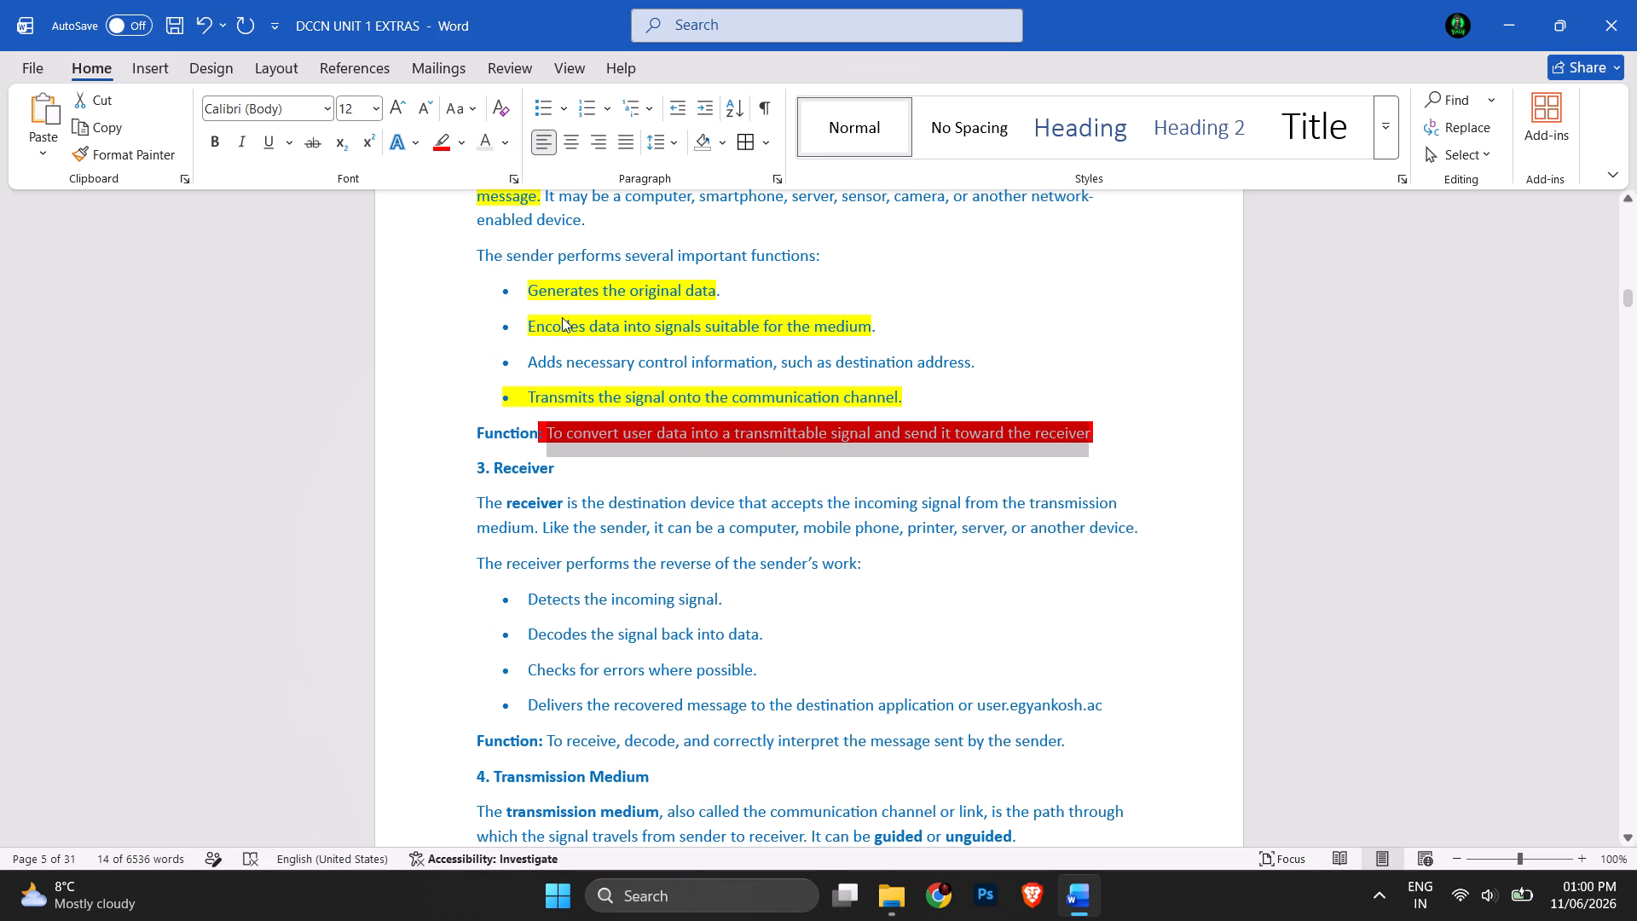
left_click(635, 579)
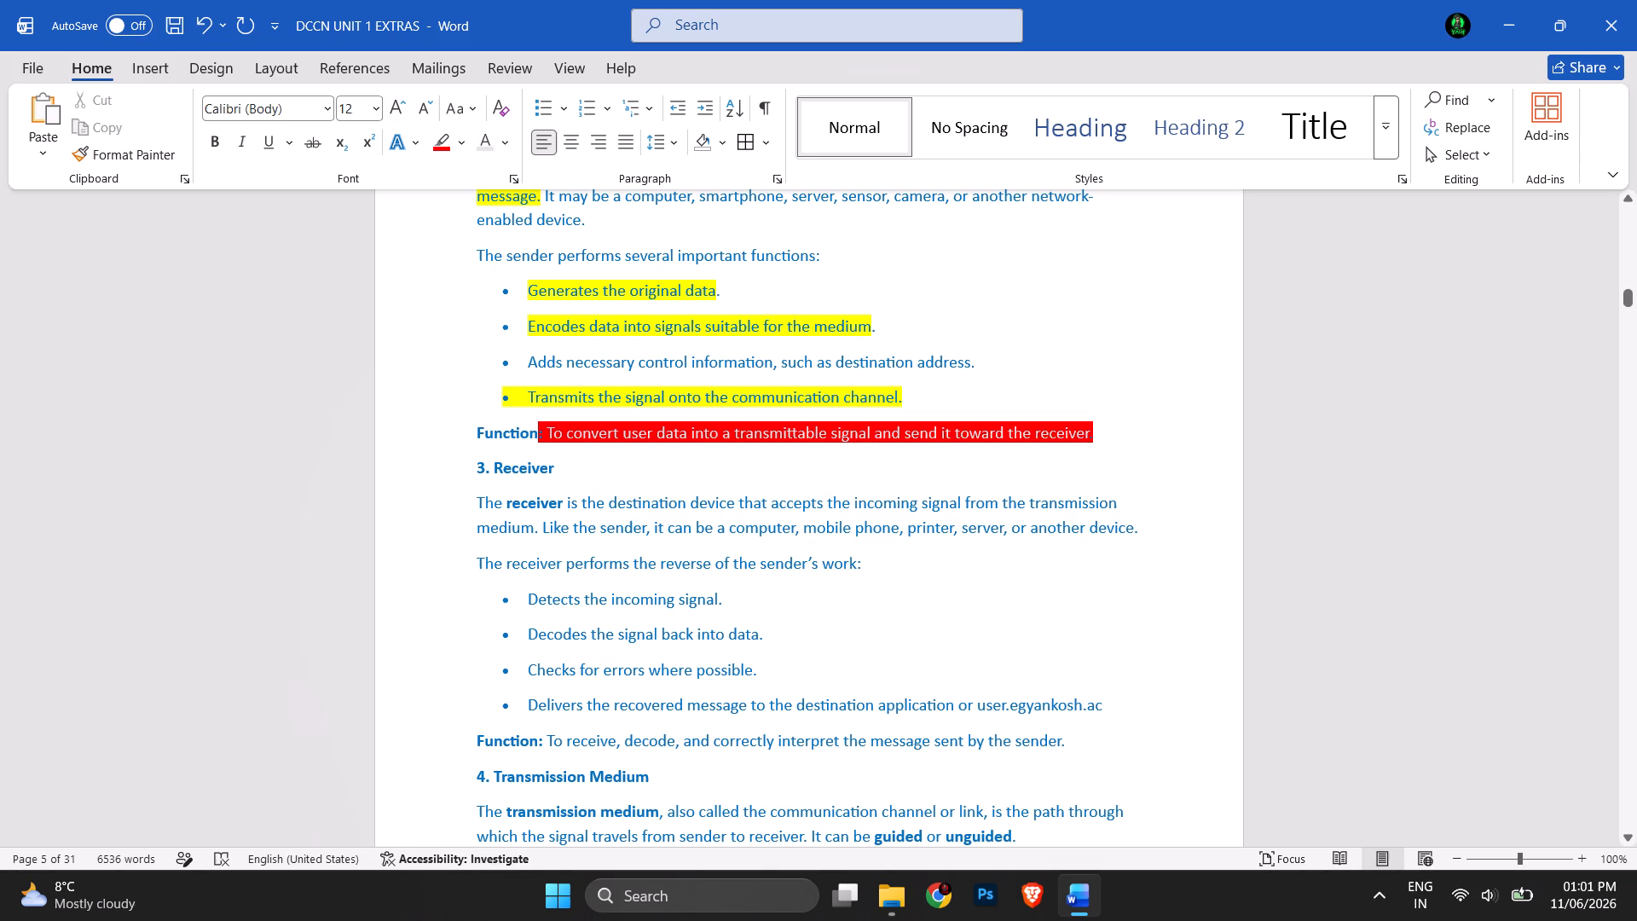
Highlight "the destination device that accepts the incoming signal" and "transmission medium" in yellow in the 3. Receiver definition.
left_click(442, 145)
left_click(465, 142)
left_click(454, 209)
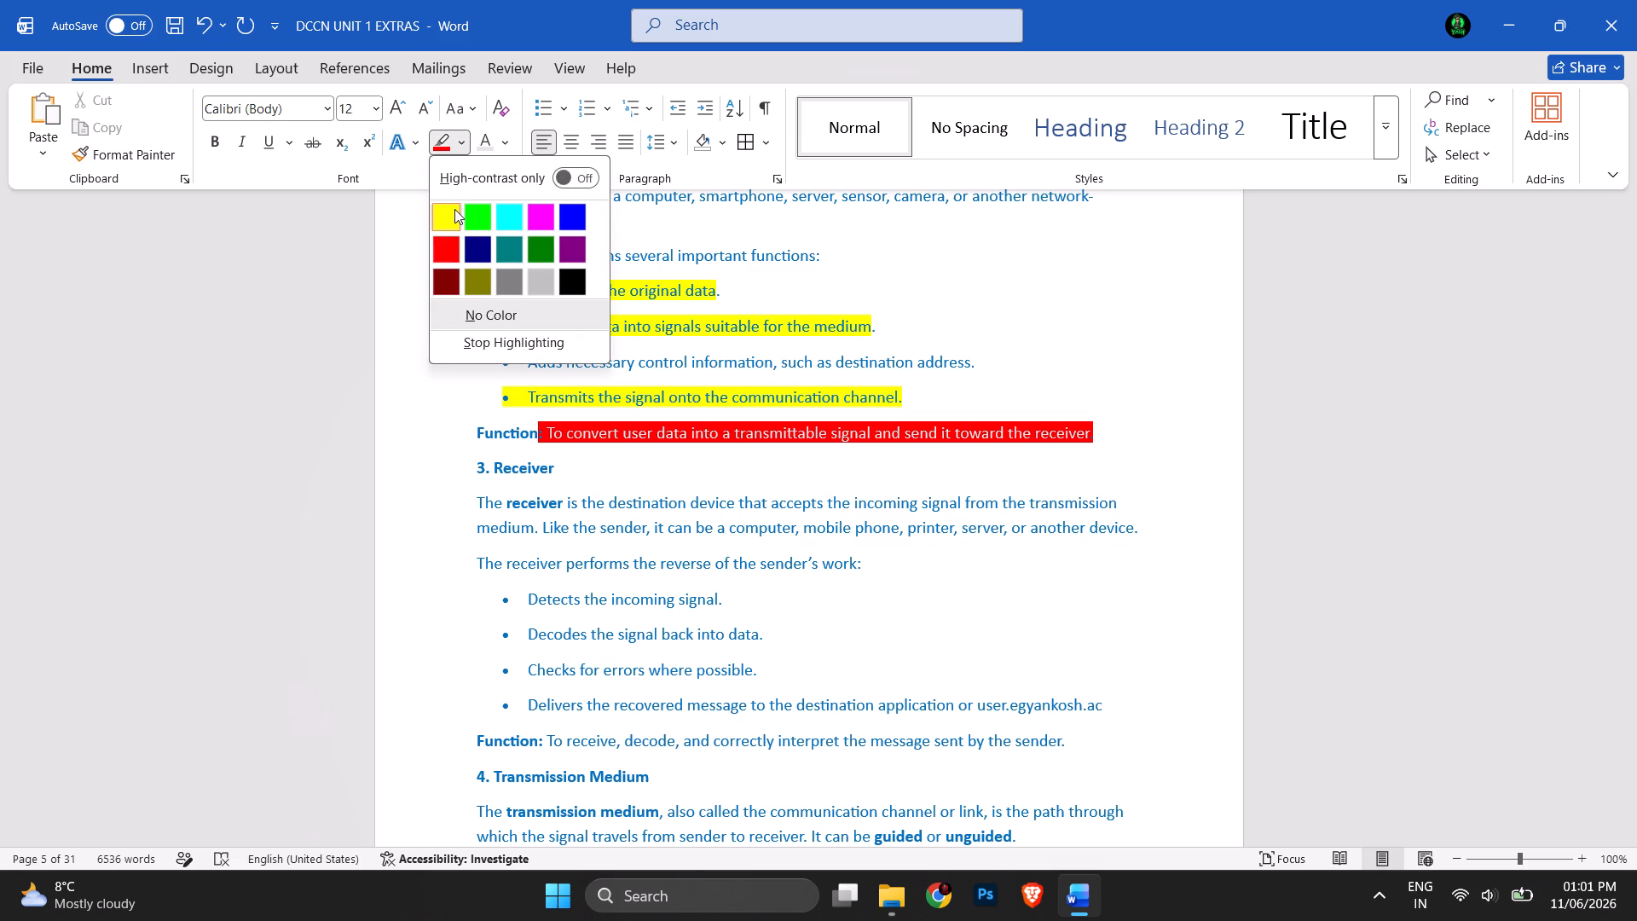
scroll(552, 412, "up", 1)
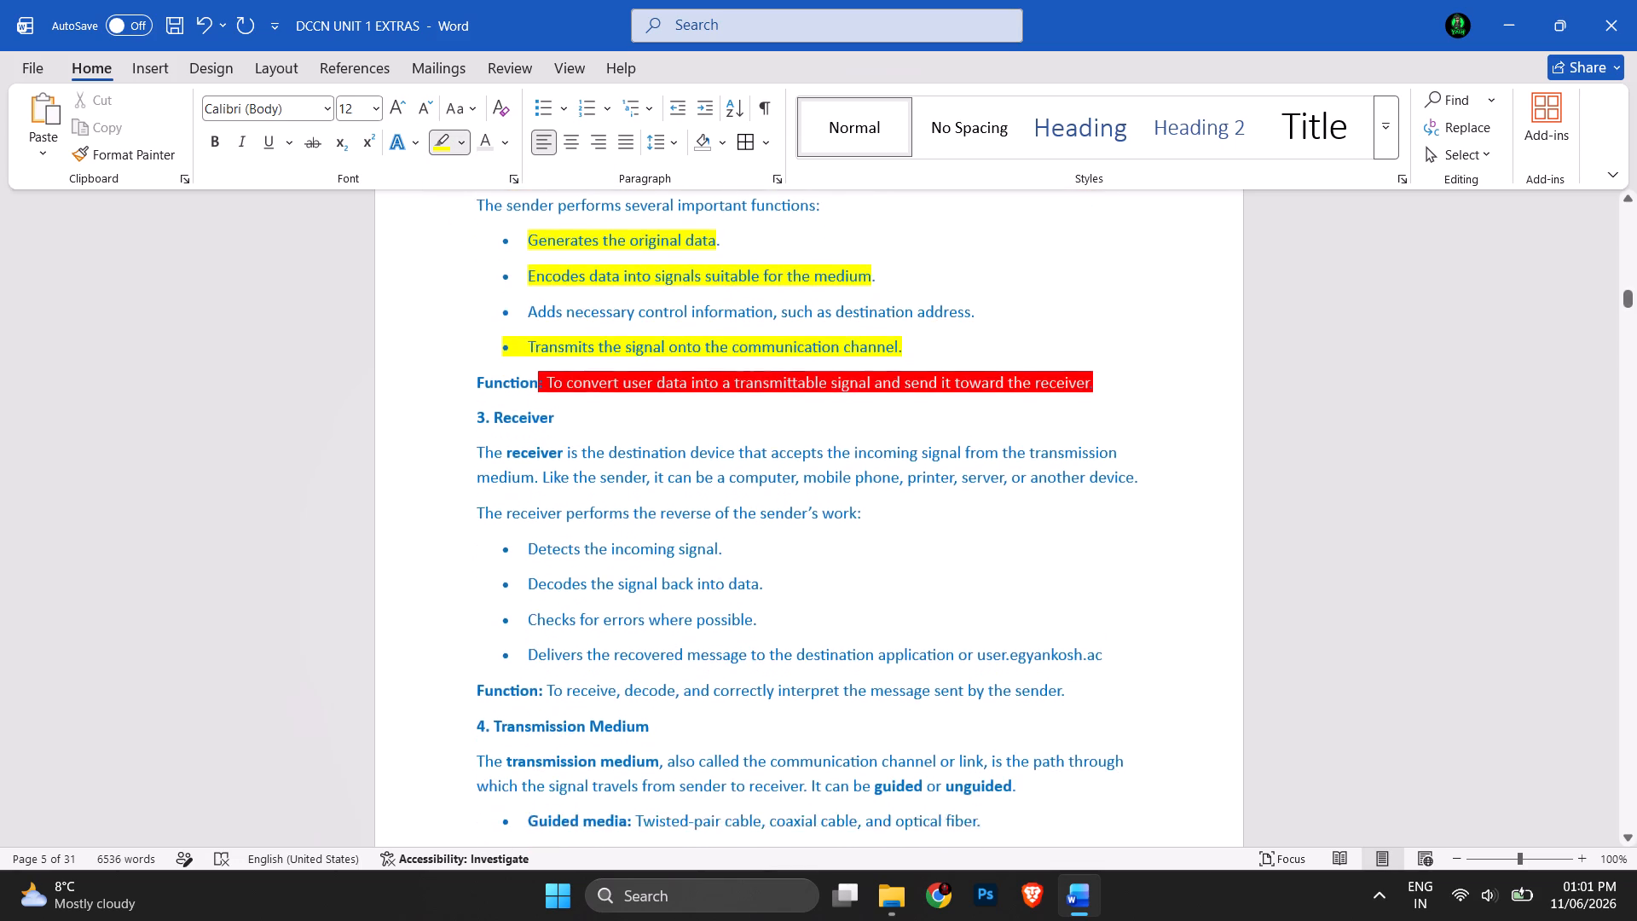
scroll(552, 412, "up", 2)
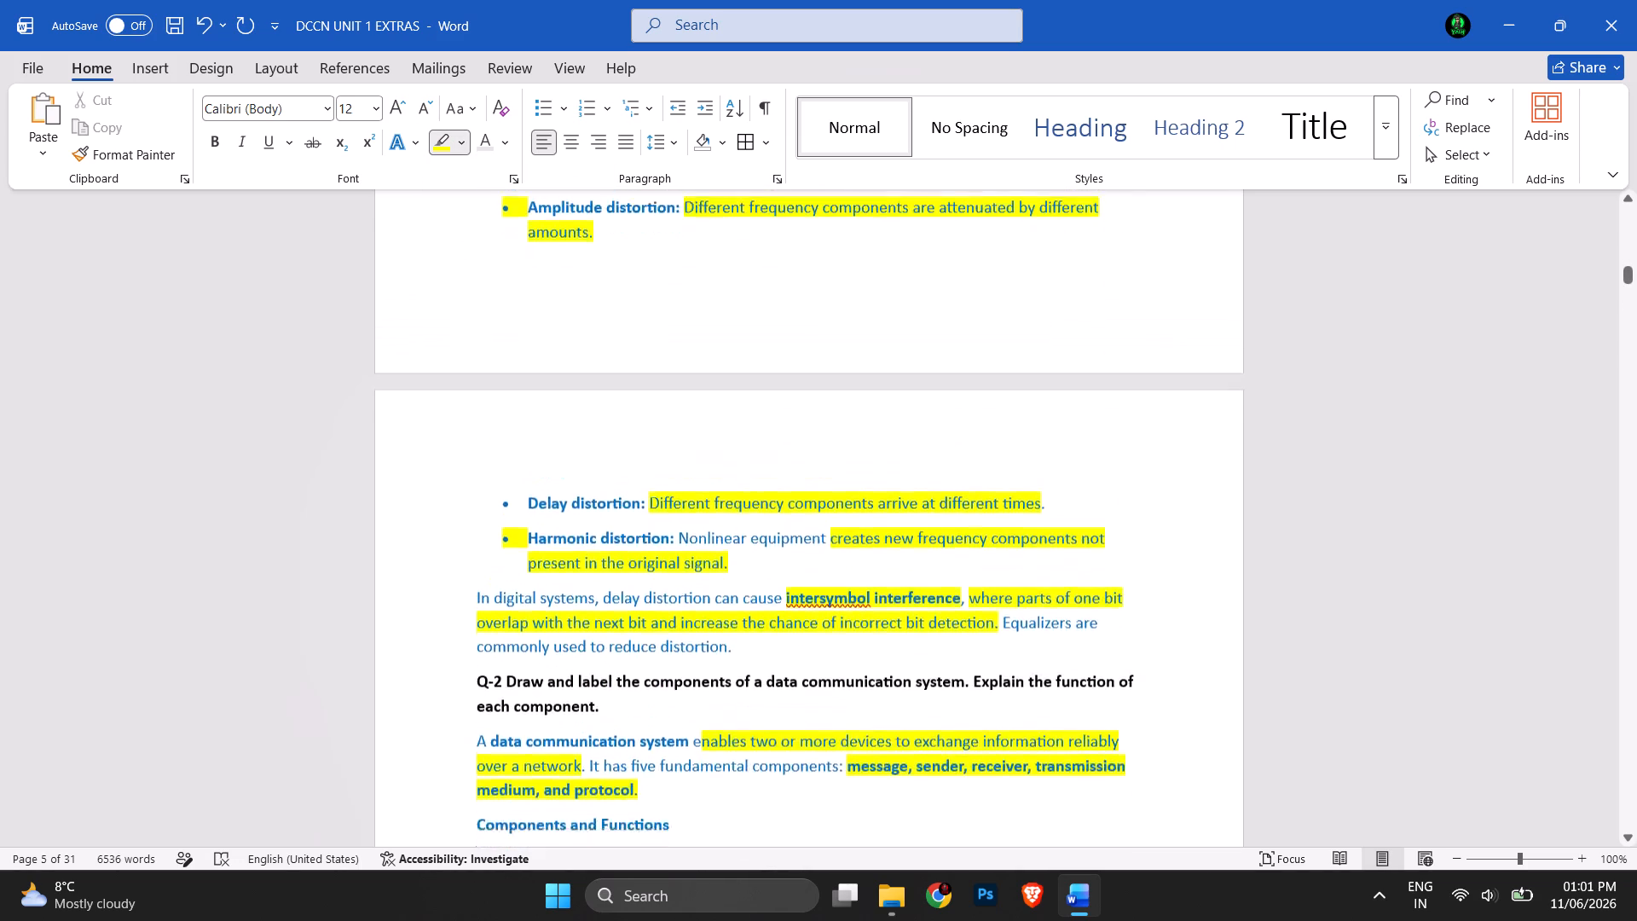
scroll(552, 412, "up", 1)
scroll(552, 412, "down", 4)
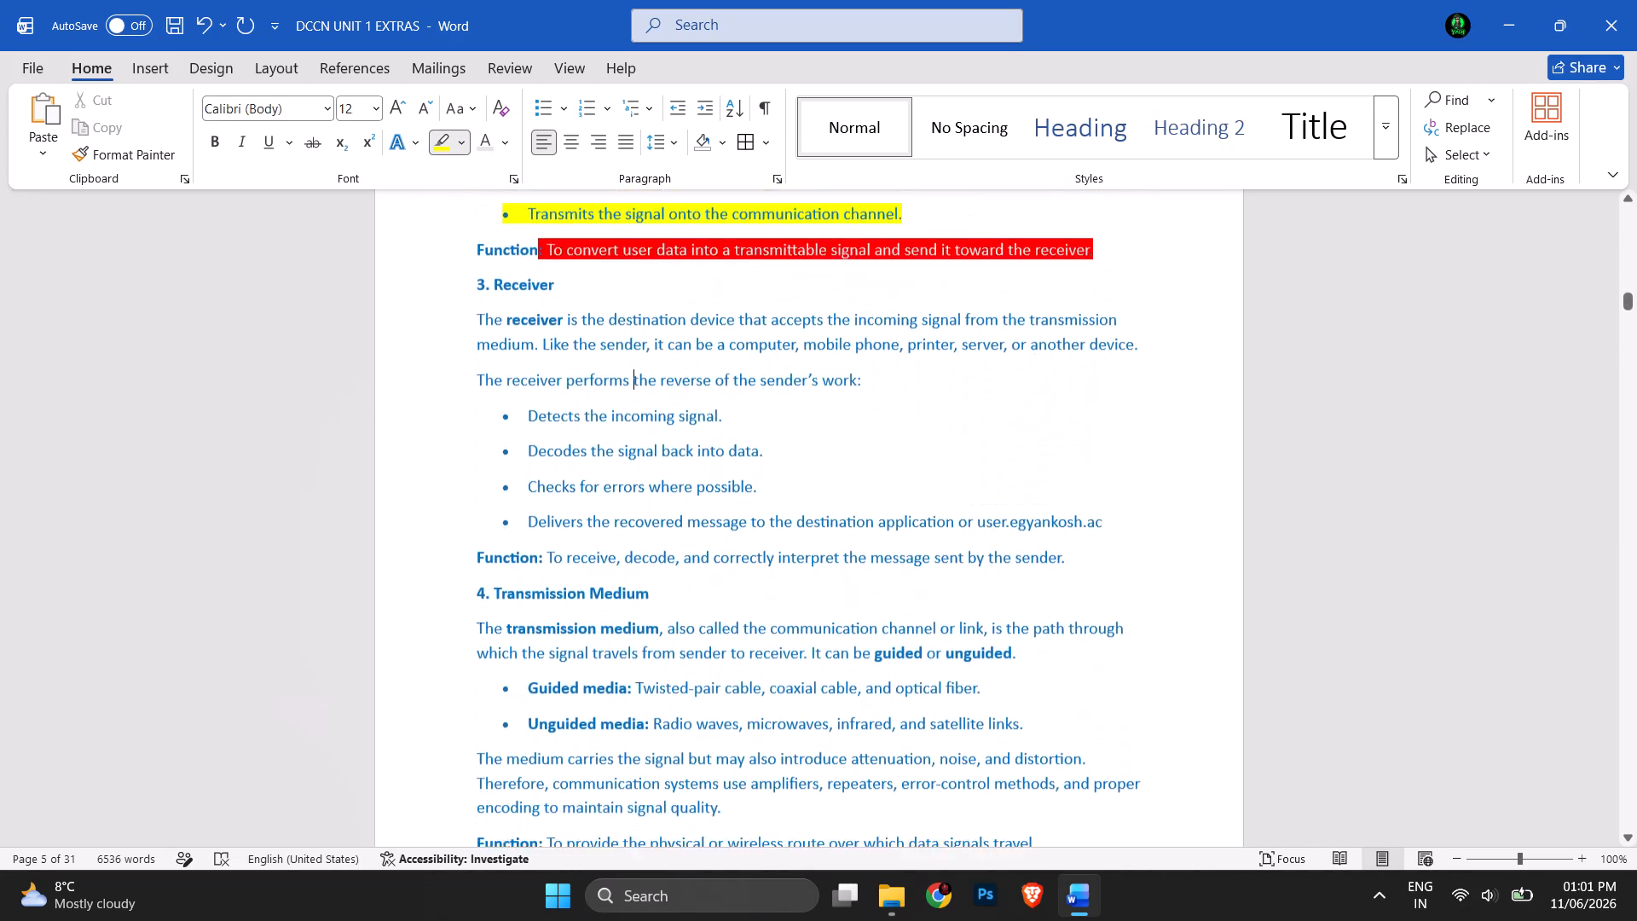
scroll(552, 412, "down", 1)
left_click_drag(606, 321, 626, 321)
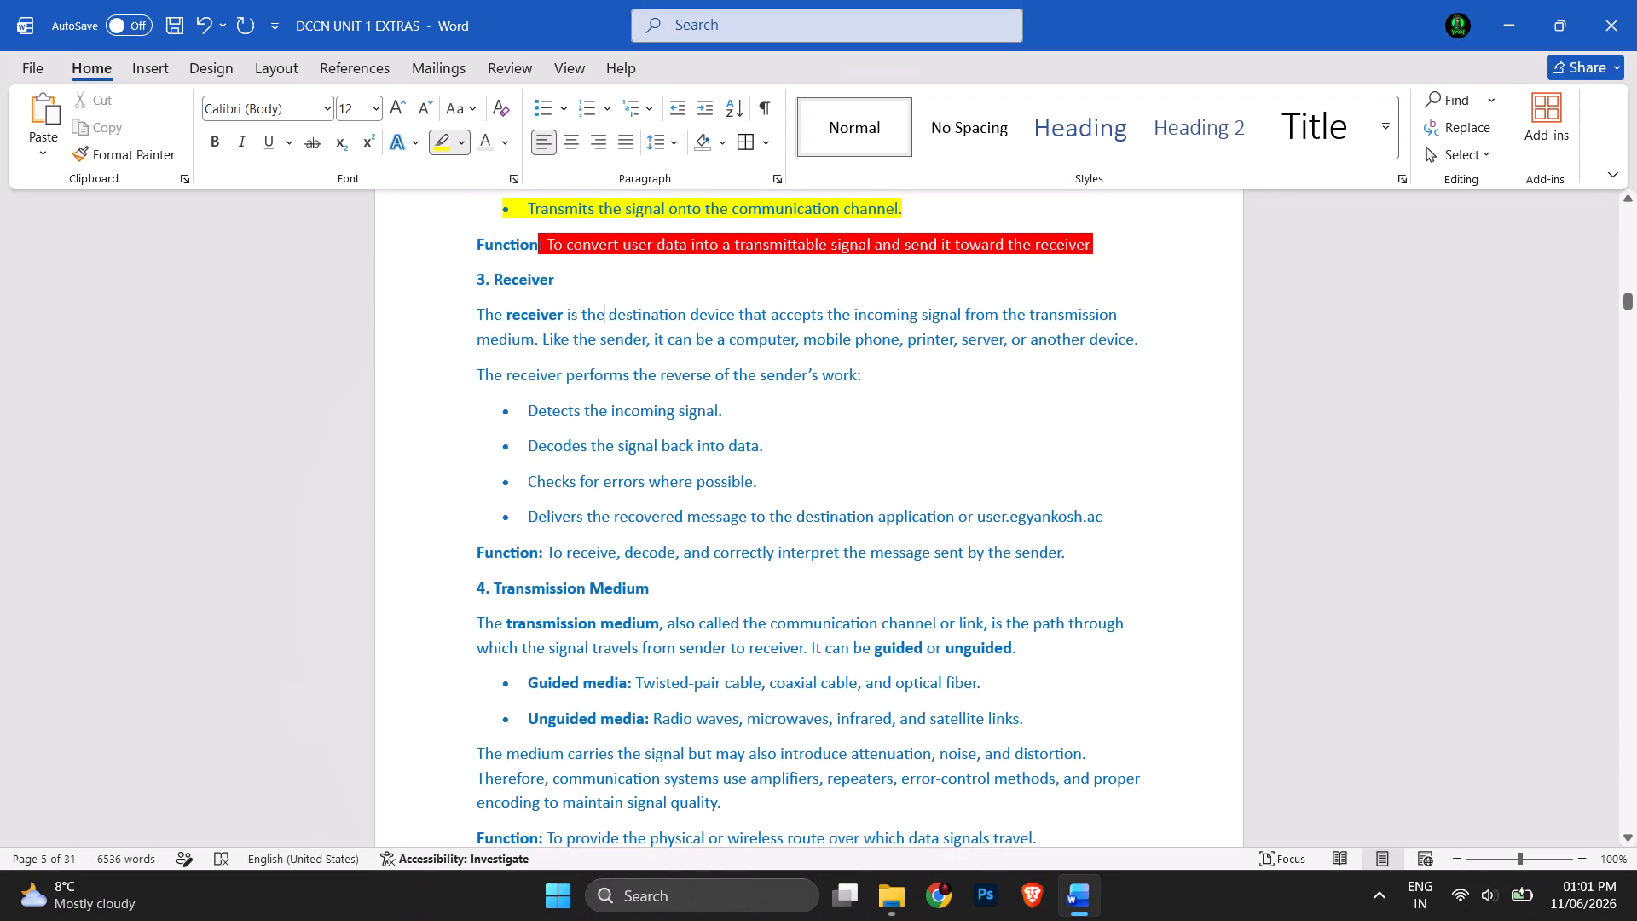
left_click_drag(626, 321, 959, 317)
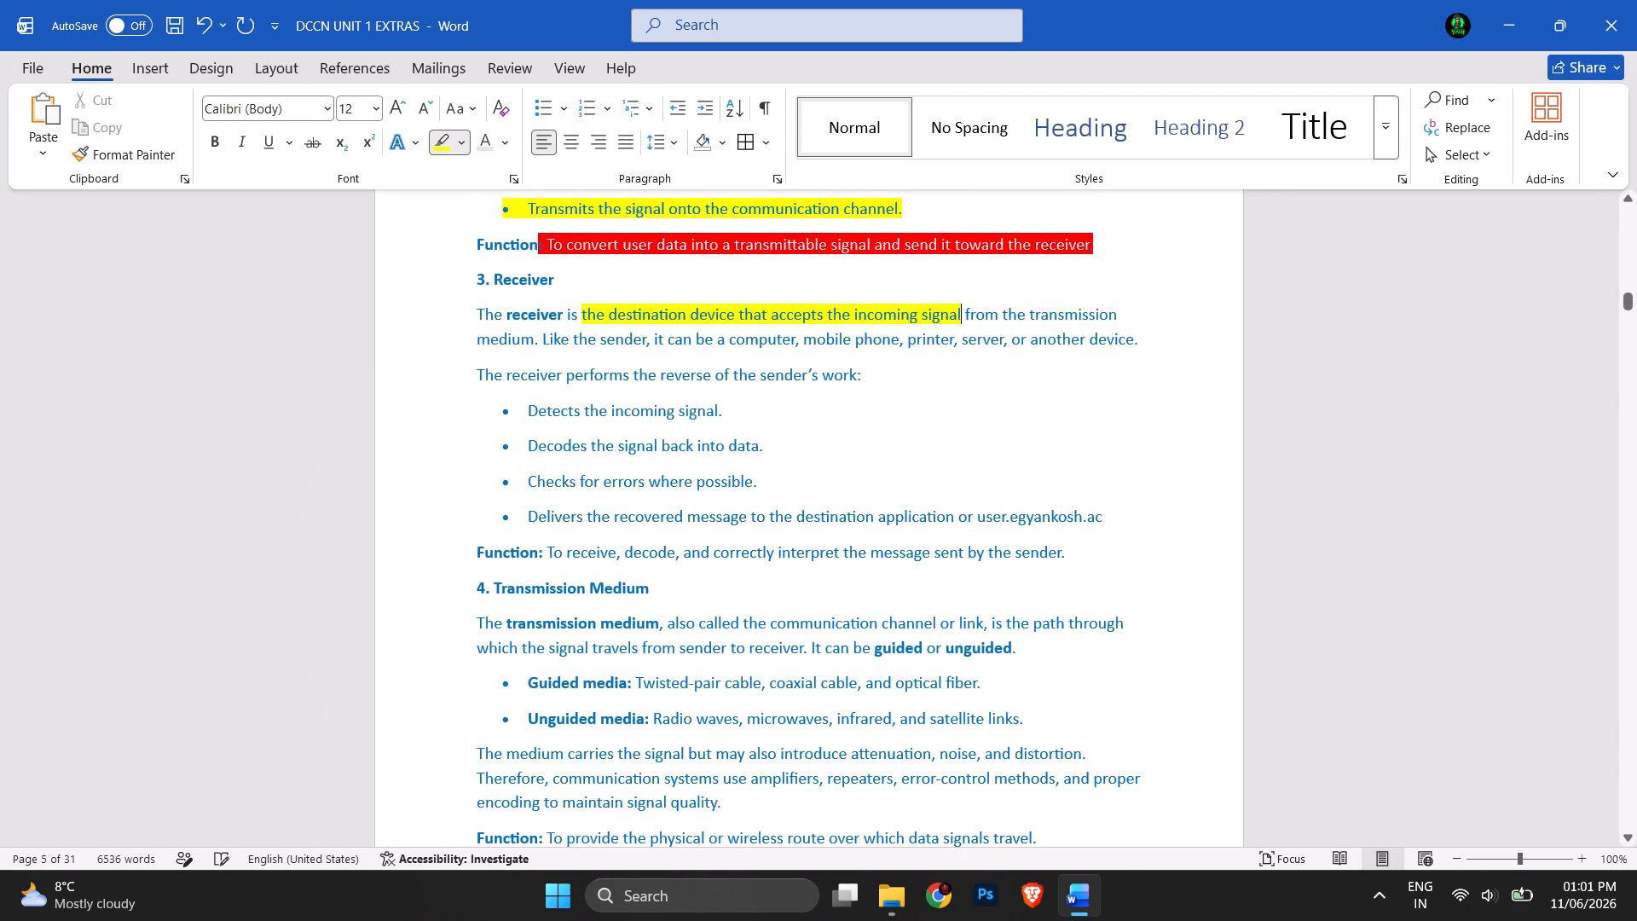
left_click_drag(1035, 311, 522, 345)
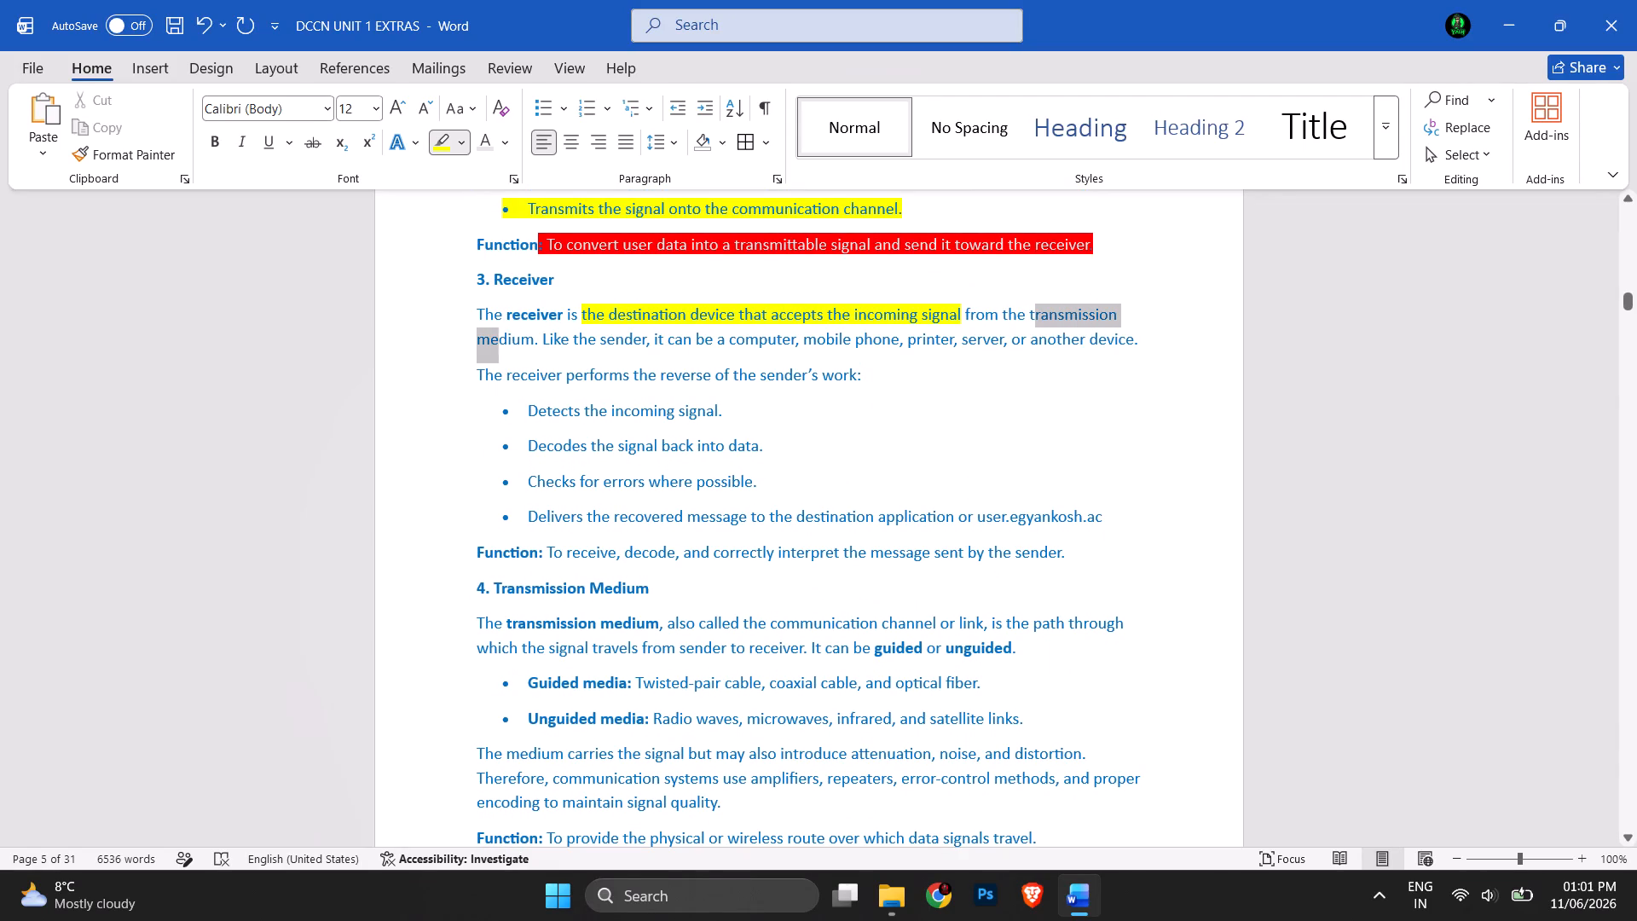
left_click_drag(522, 345, 536, 349)
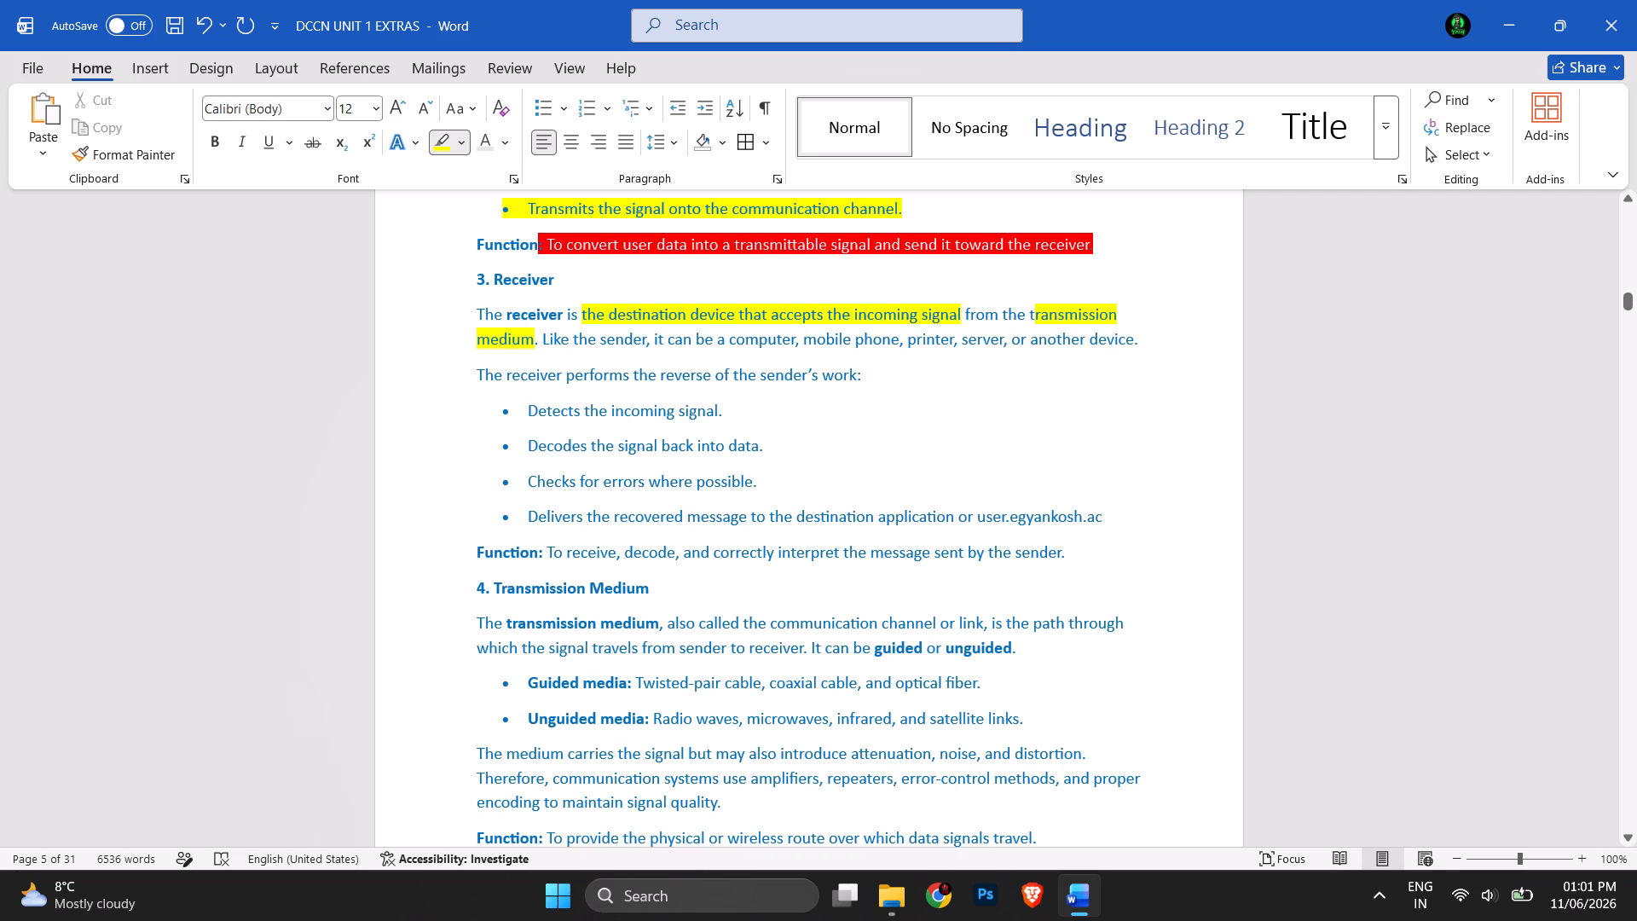
Highlight the first three Receiver bullets in yellow, from "Detects the incoming signal" to "Checks for errors where possible".
left_click_drag(523, 414, 738, 426)
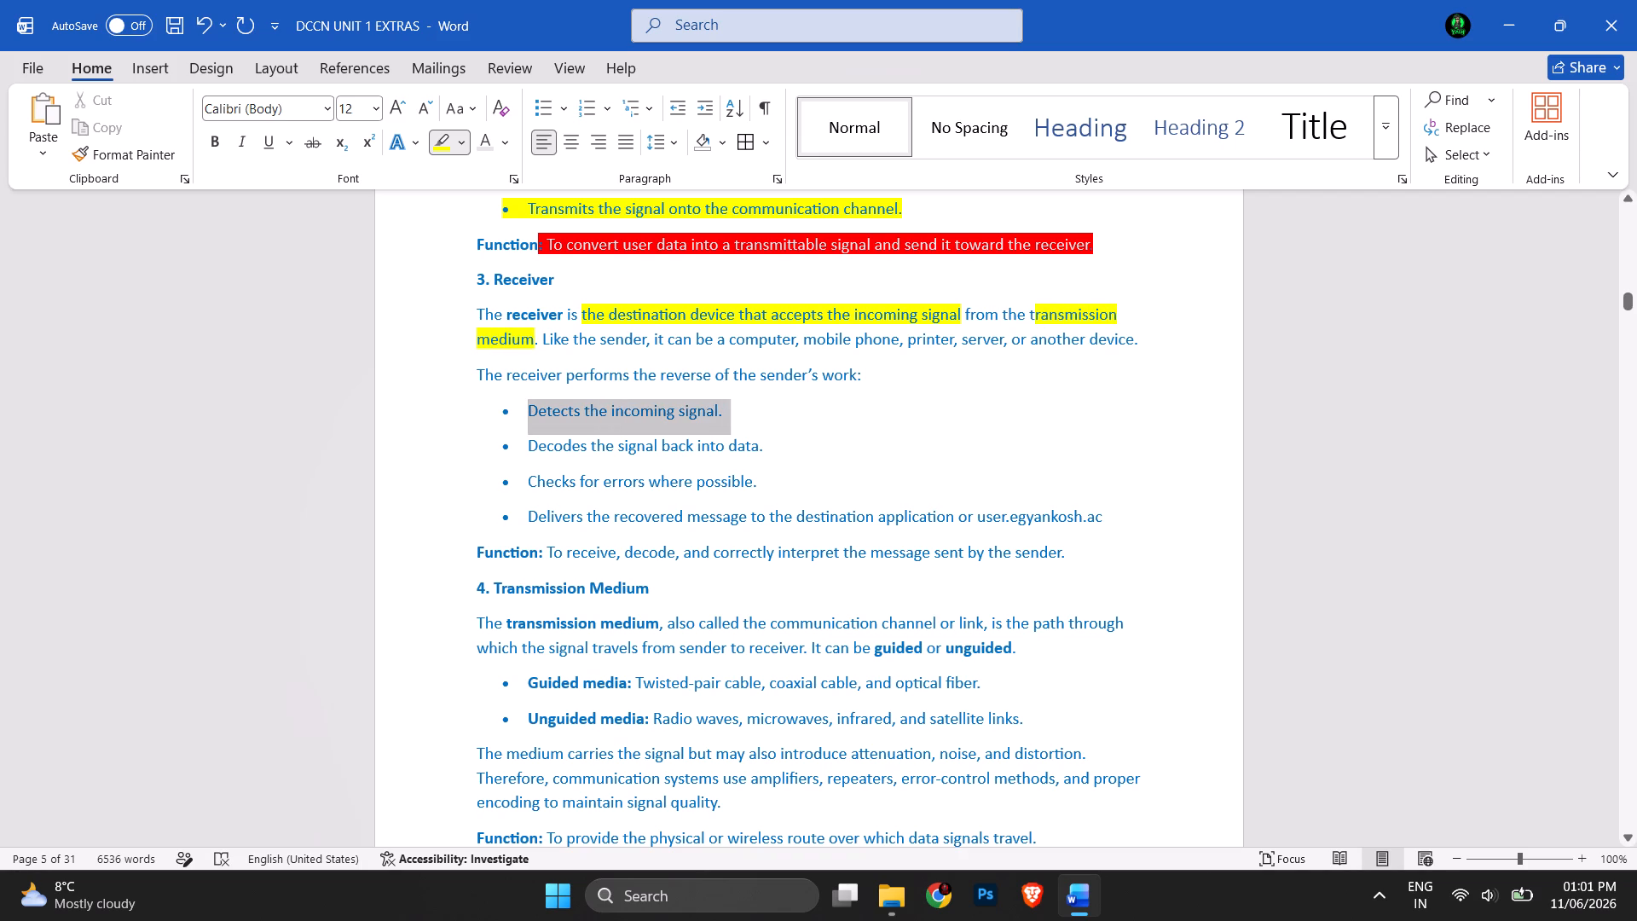
left_click_drag(738, 426, 743, 426)
left_click_drag(530, 452, 761, 457)
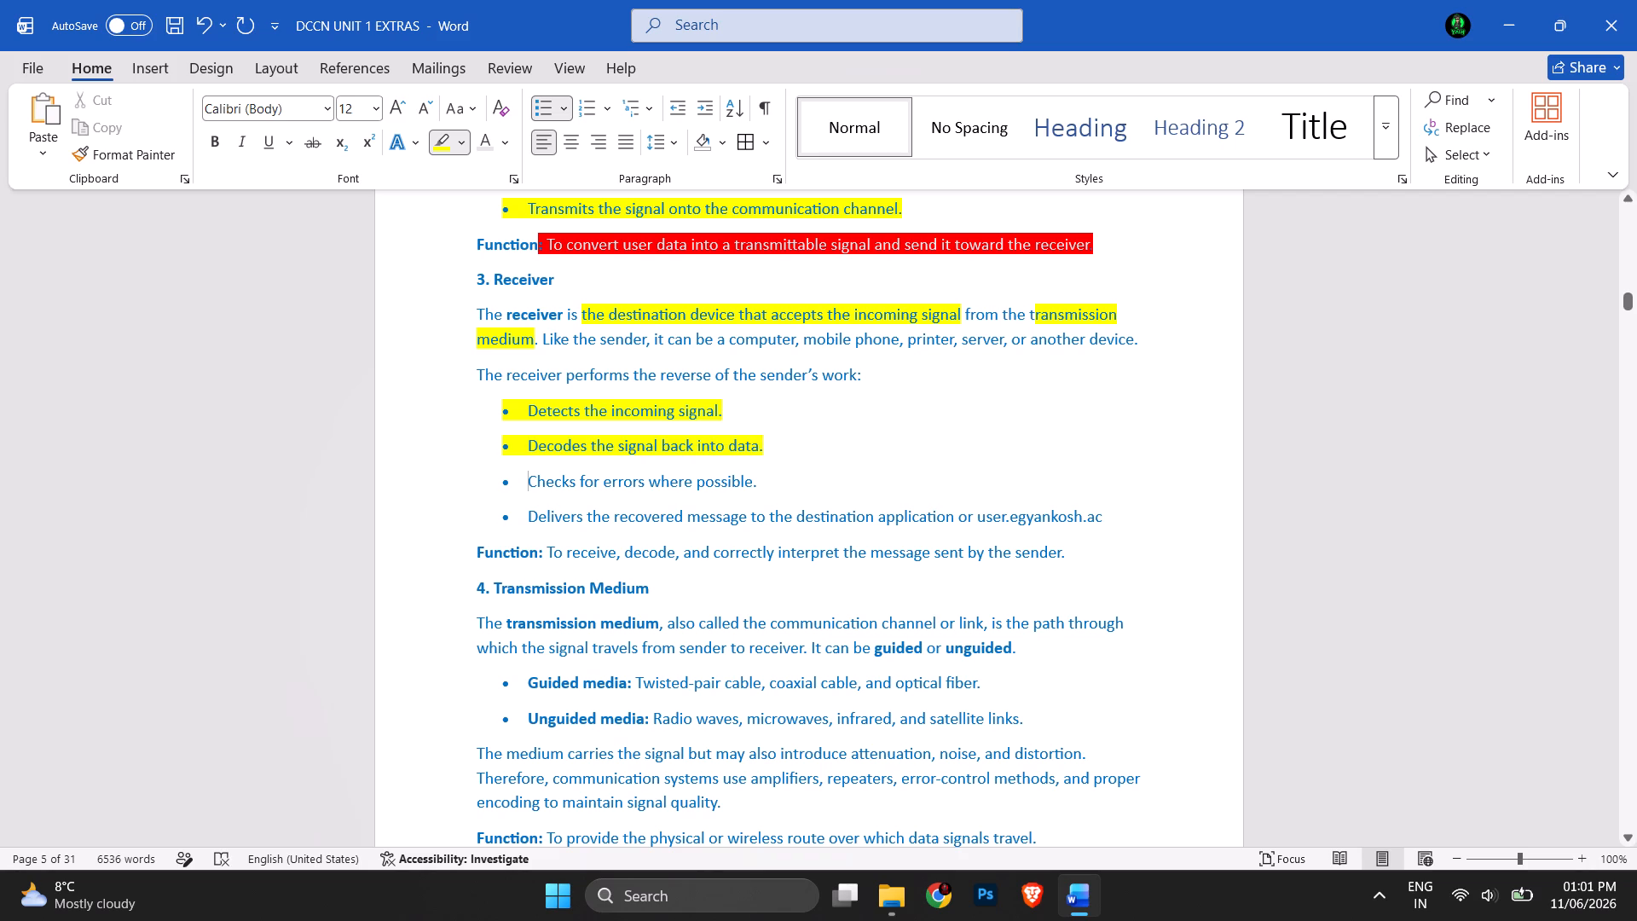
left_click_drag(534, 476, 748, 476)
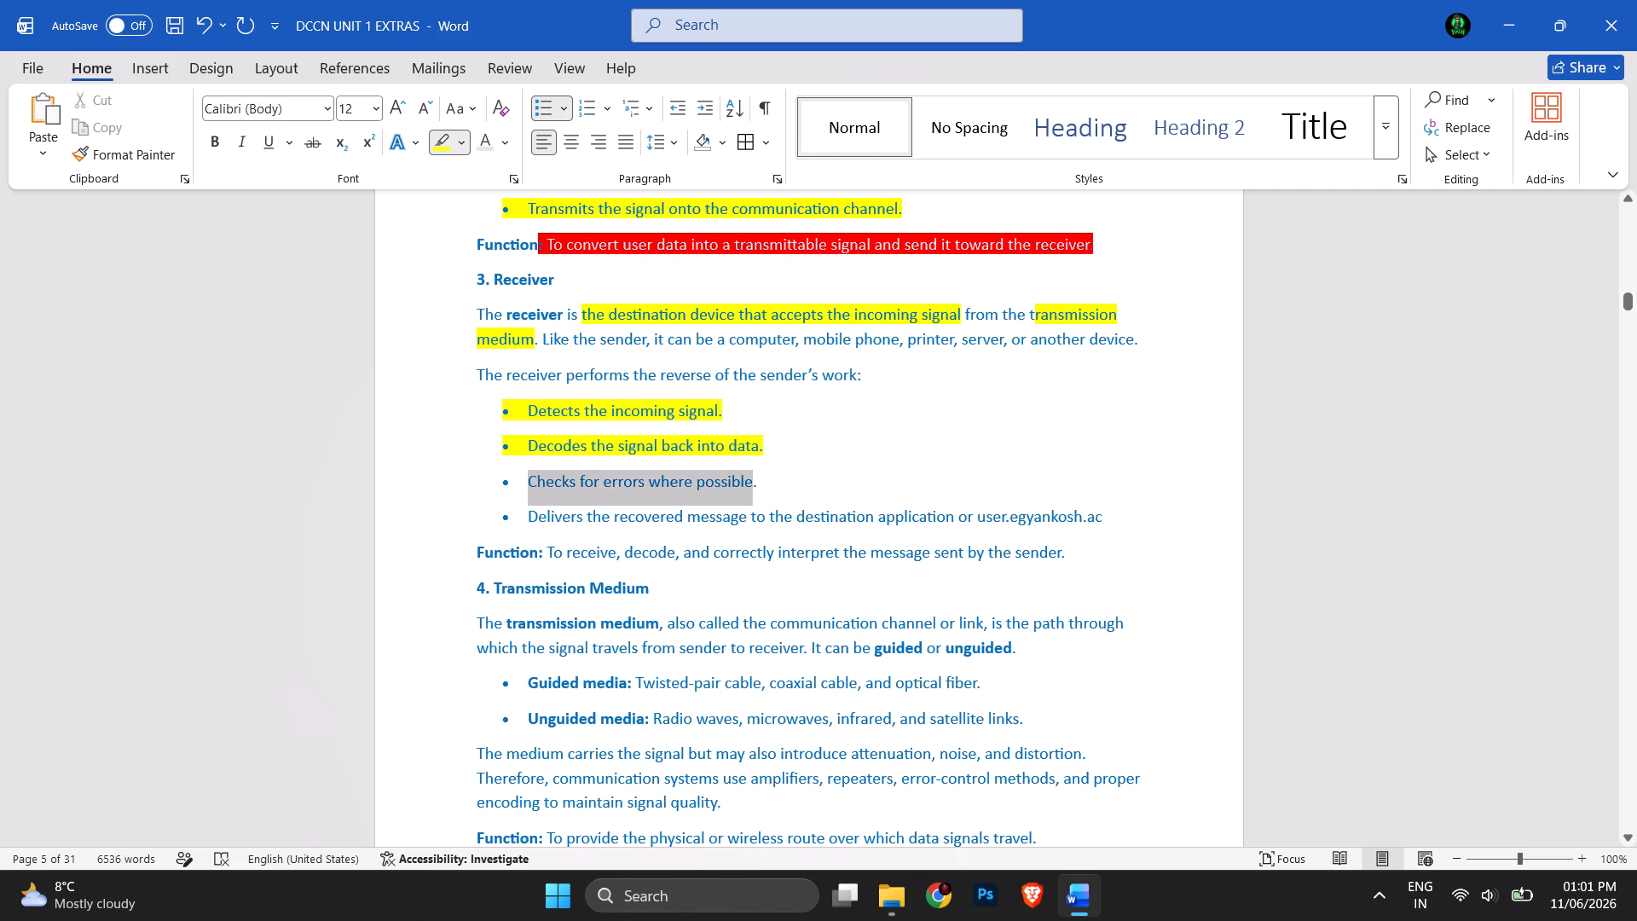
left_click_drag(748, 476, 748, 477)
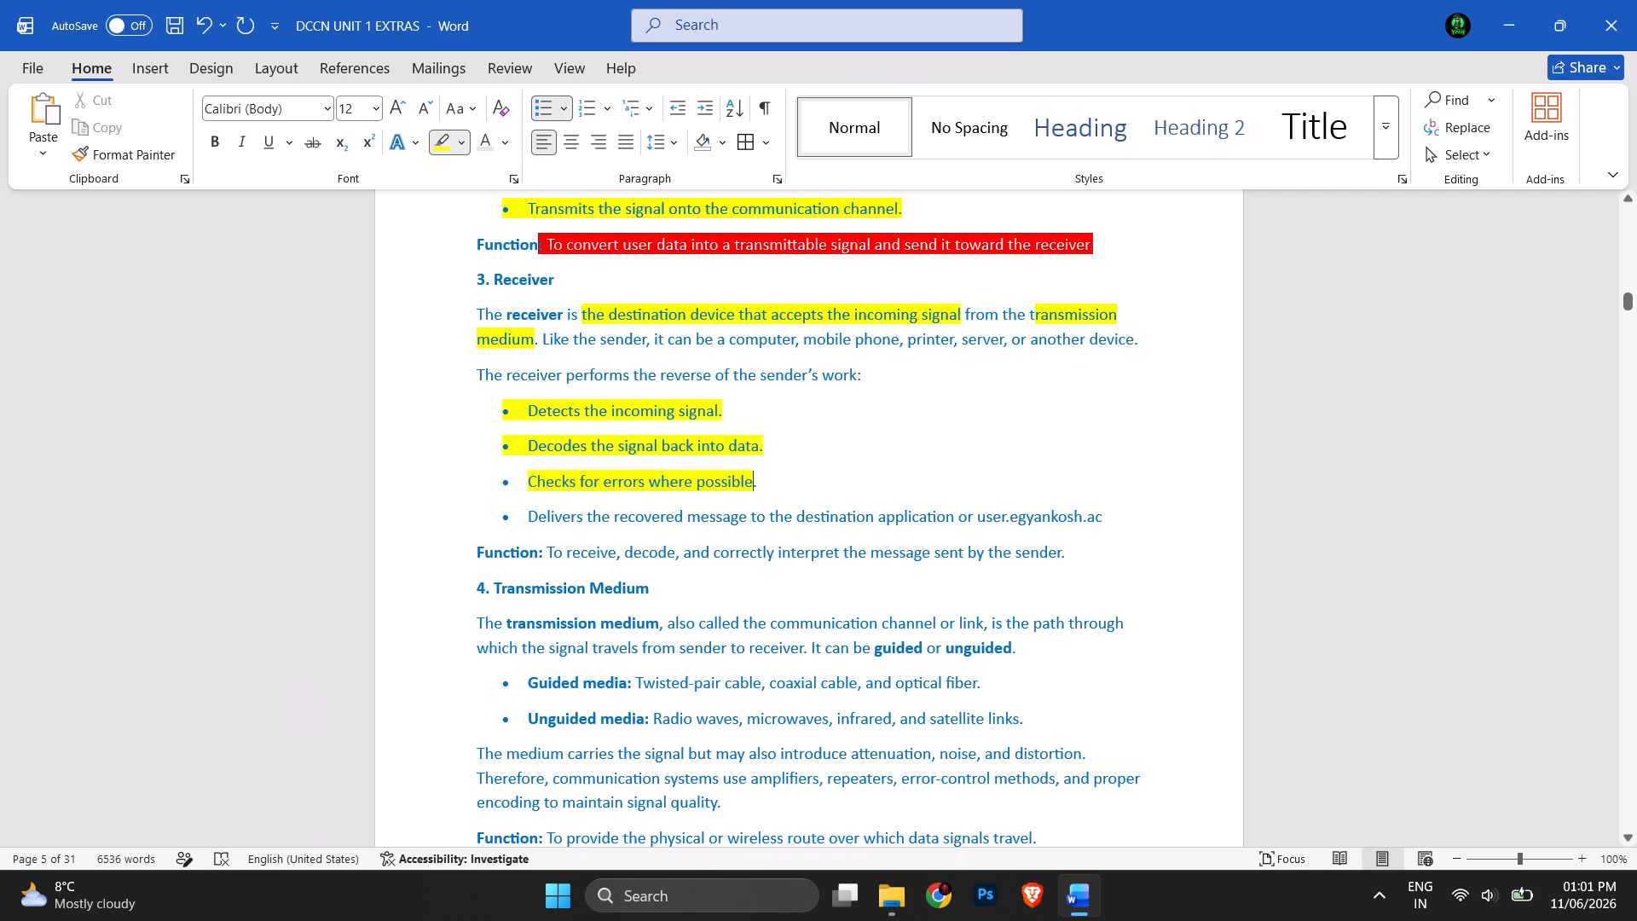
Delete the stray "egyankosh.ac" after "user." at the end of the fourth Receiver bullet.
left_click(1111, 522)
key("BackSpace")
key("BackSpace")
key("BackSpace")
key("BackSpace")
key("BackSpace")
key("BackSpace")
key("BackSpace")
key("BackSpace")
key("BackSpace")
key("BackSpace")
key("BackSpace")
key("BackSpace")
key("BackSpace")
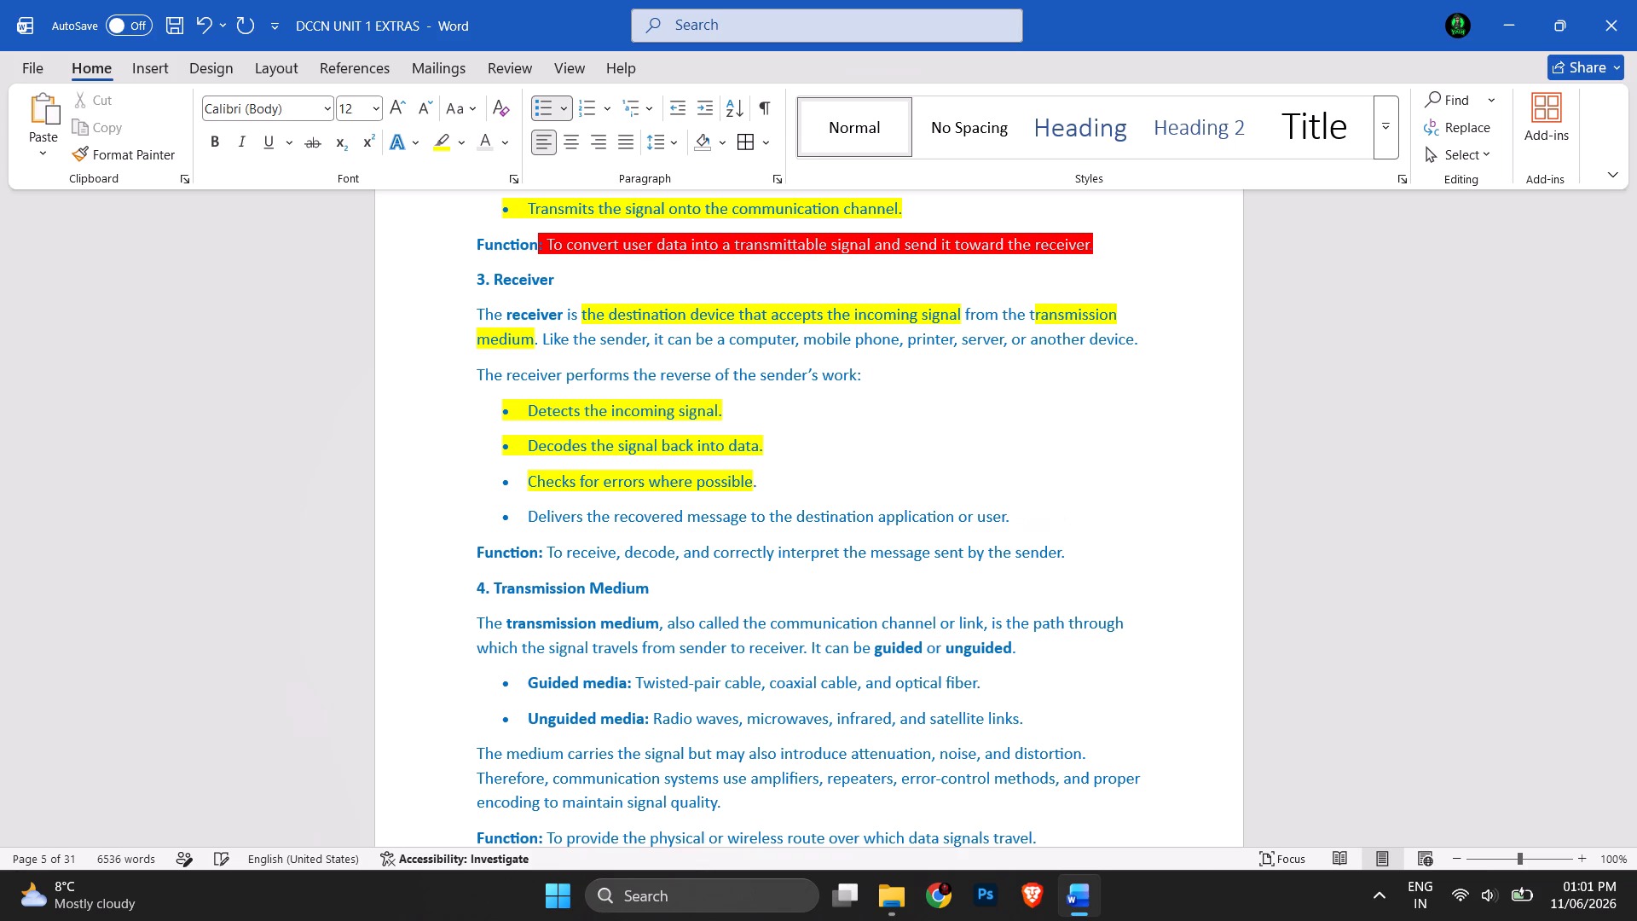
Highlight the bullet "Delivers the recovered message to the destination application or user." in turquoise.
left_click(437, 143)
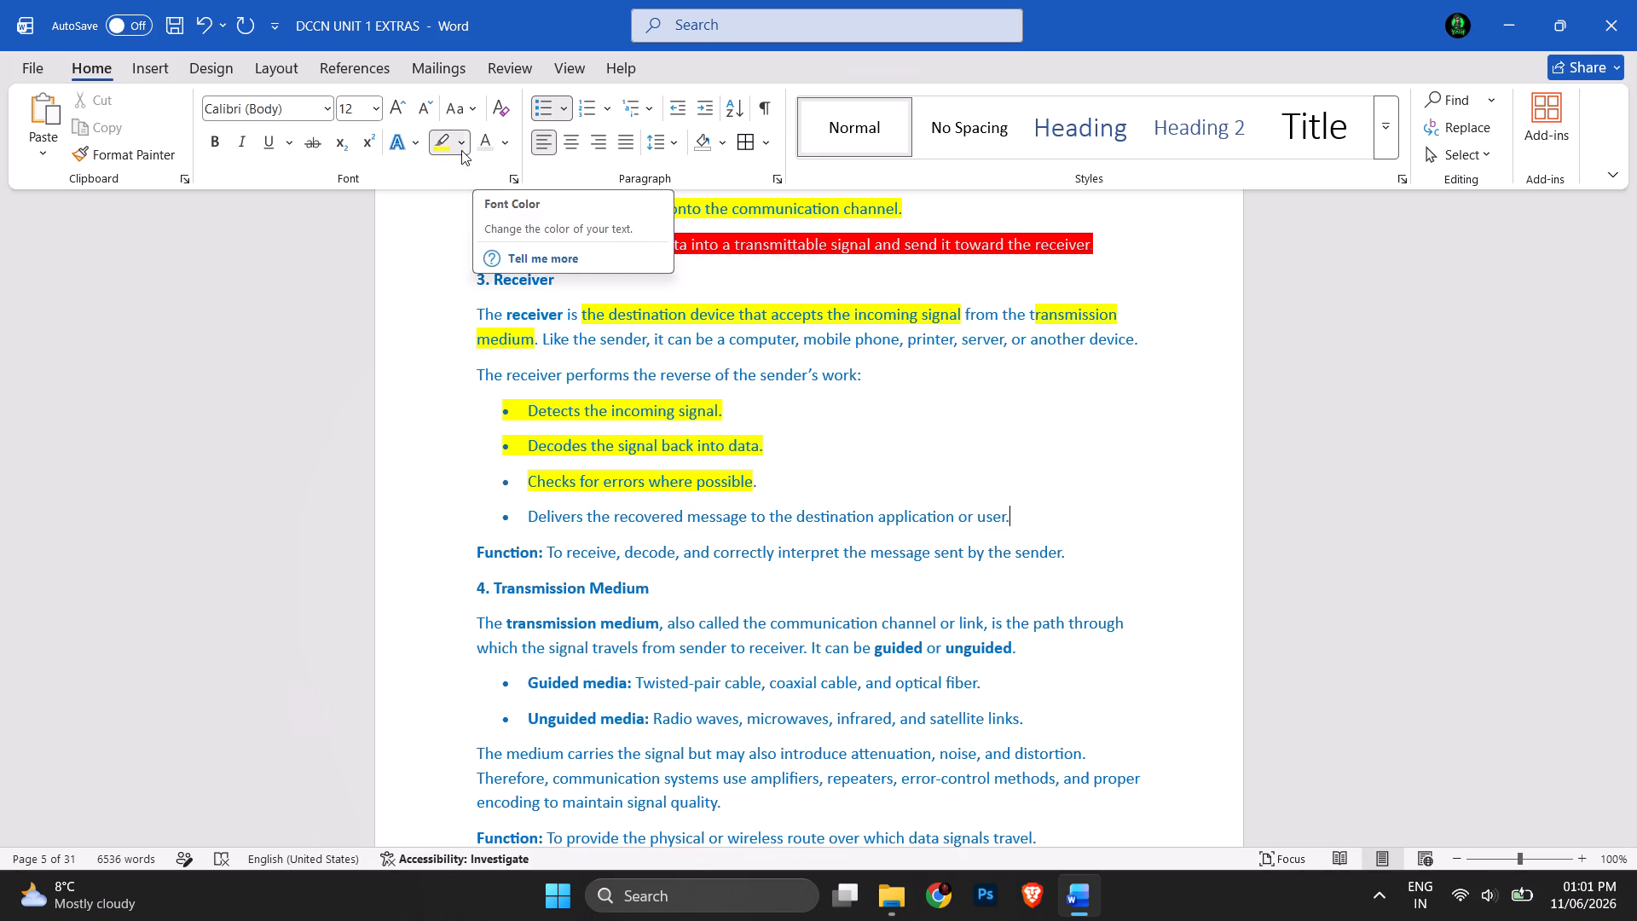
left_click(461, 150)
left_click(512, 222)
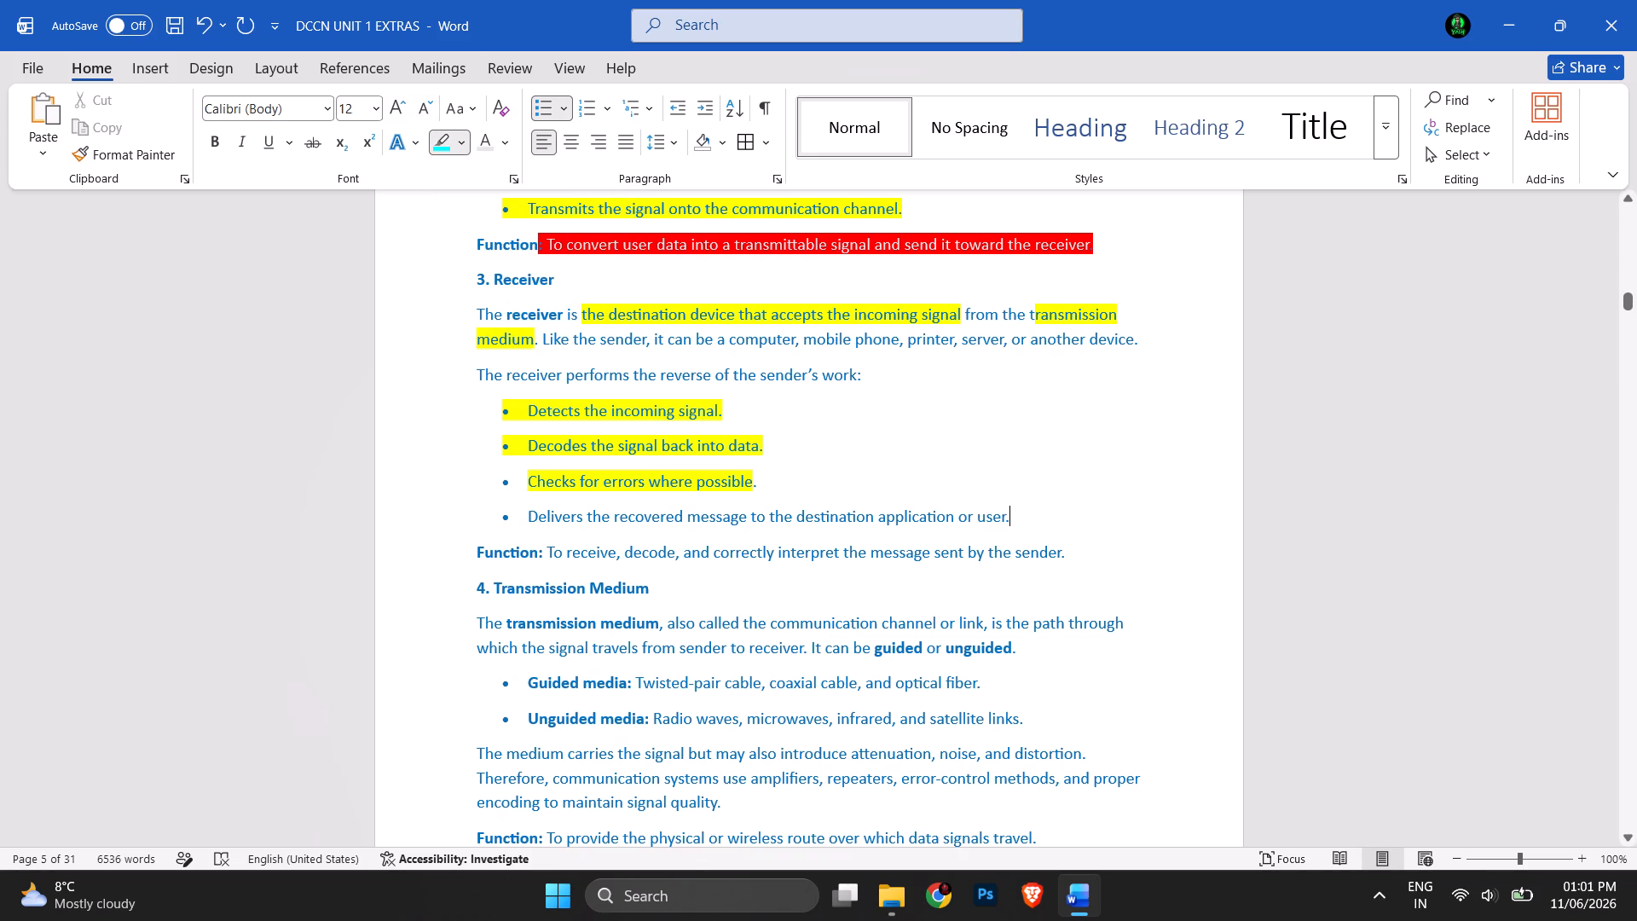
left_click_drag(534, 515, 1015, 519)
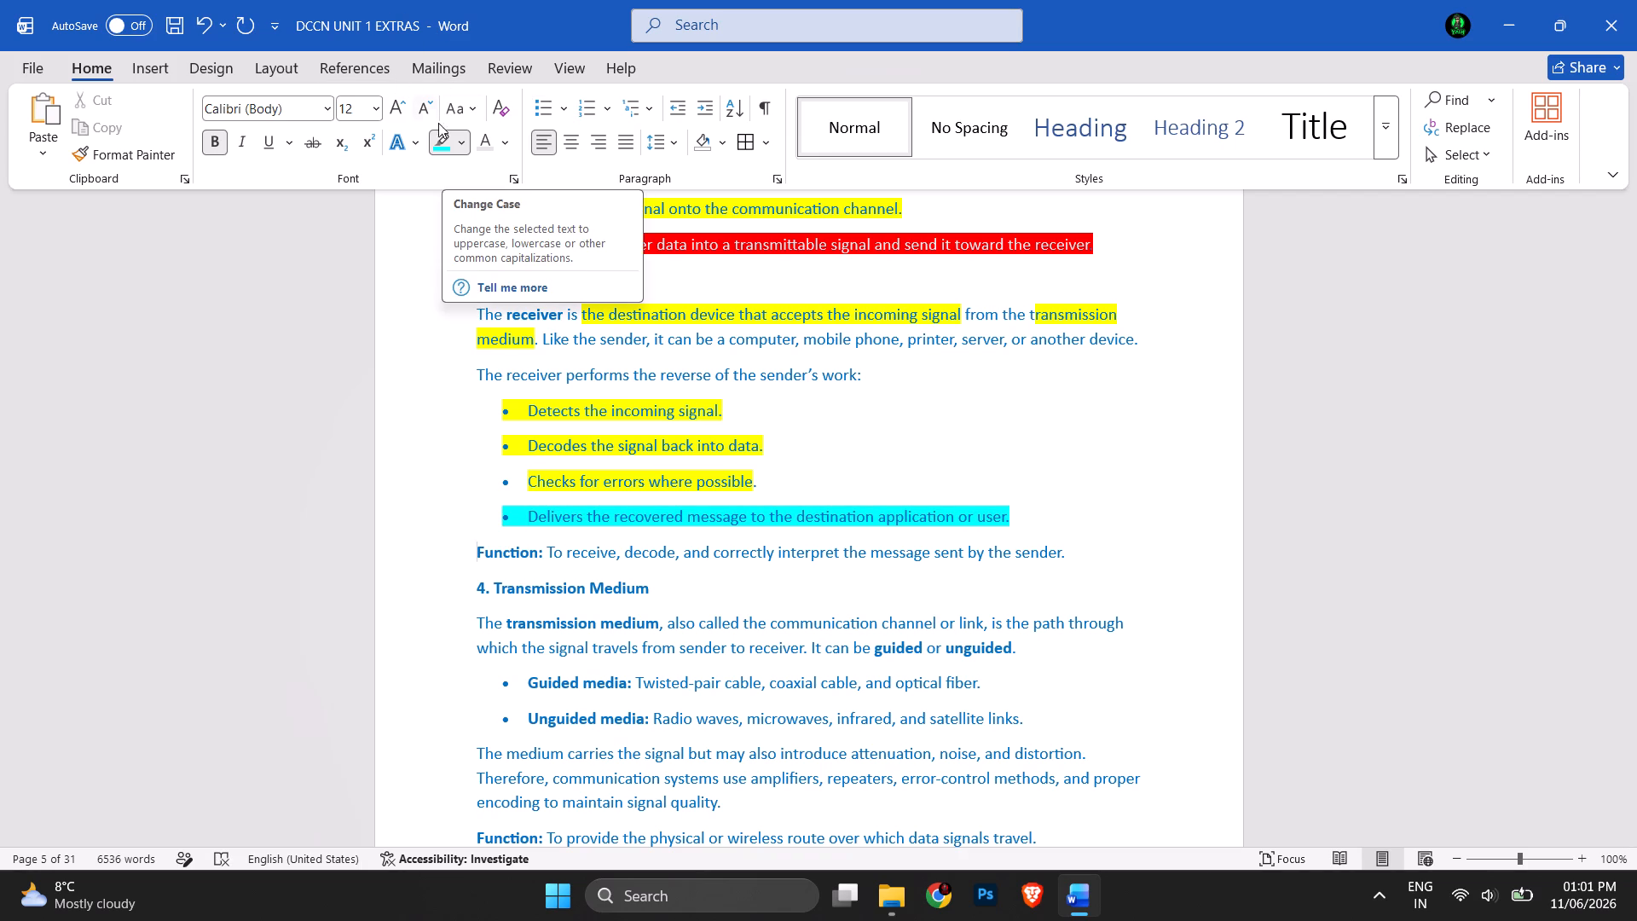
Set the text highlight colour to yellow for marking the 4. Transmission Medium section.
left_click(460, 131)
left_click(437, 205)
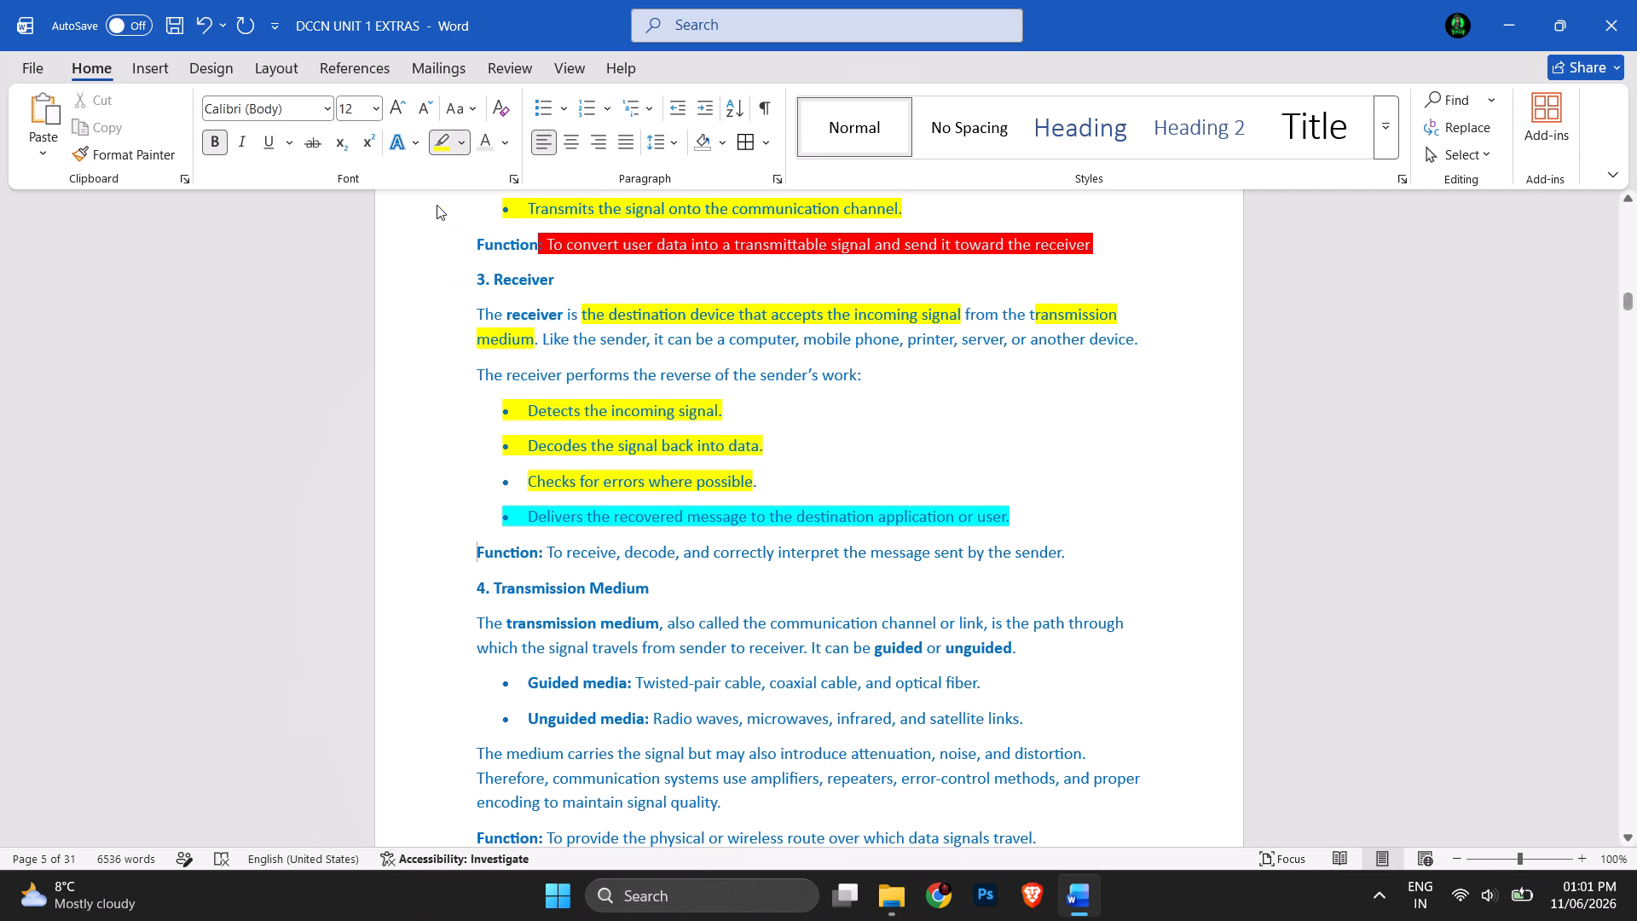
scroll(454, 472, "down", 1)
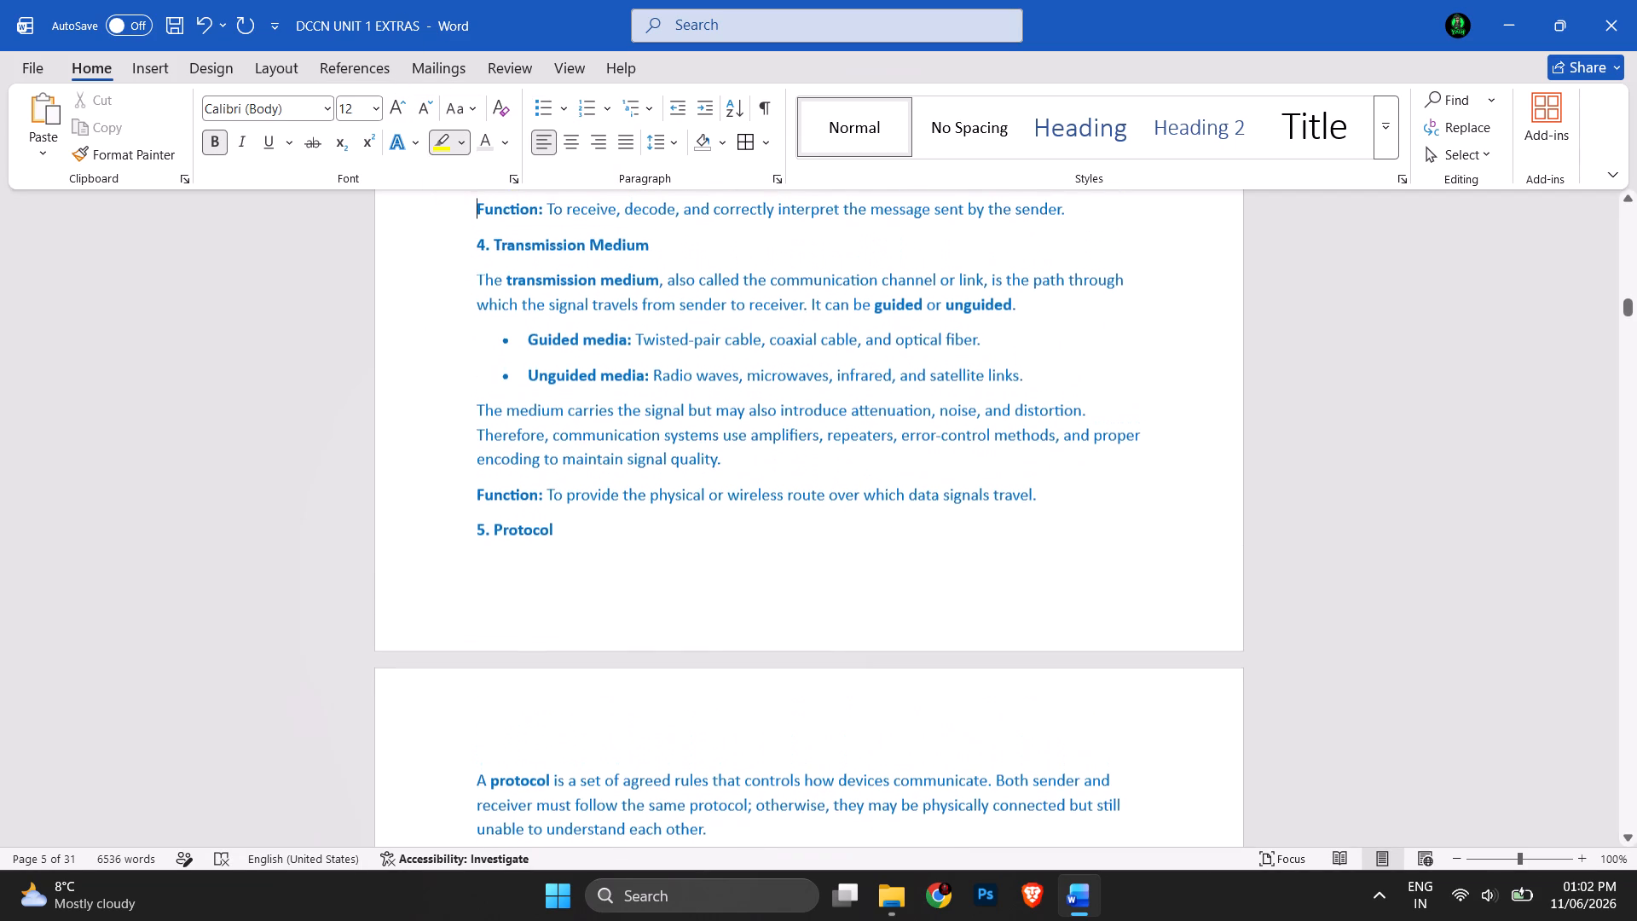
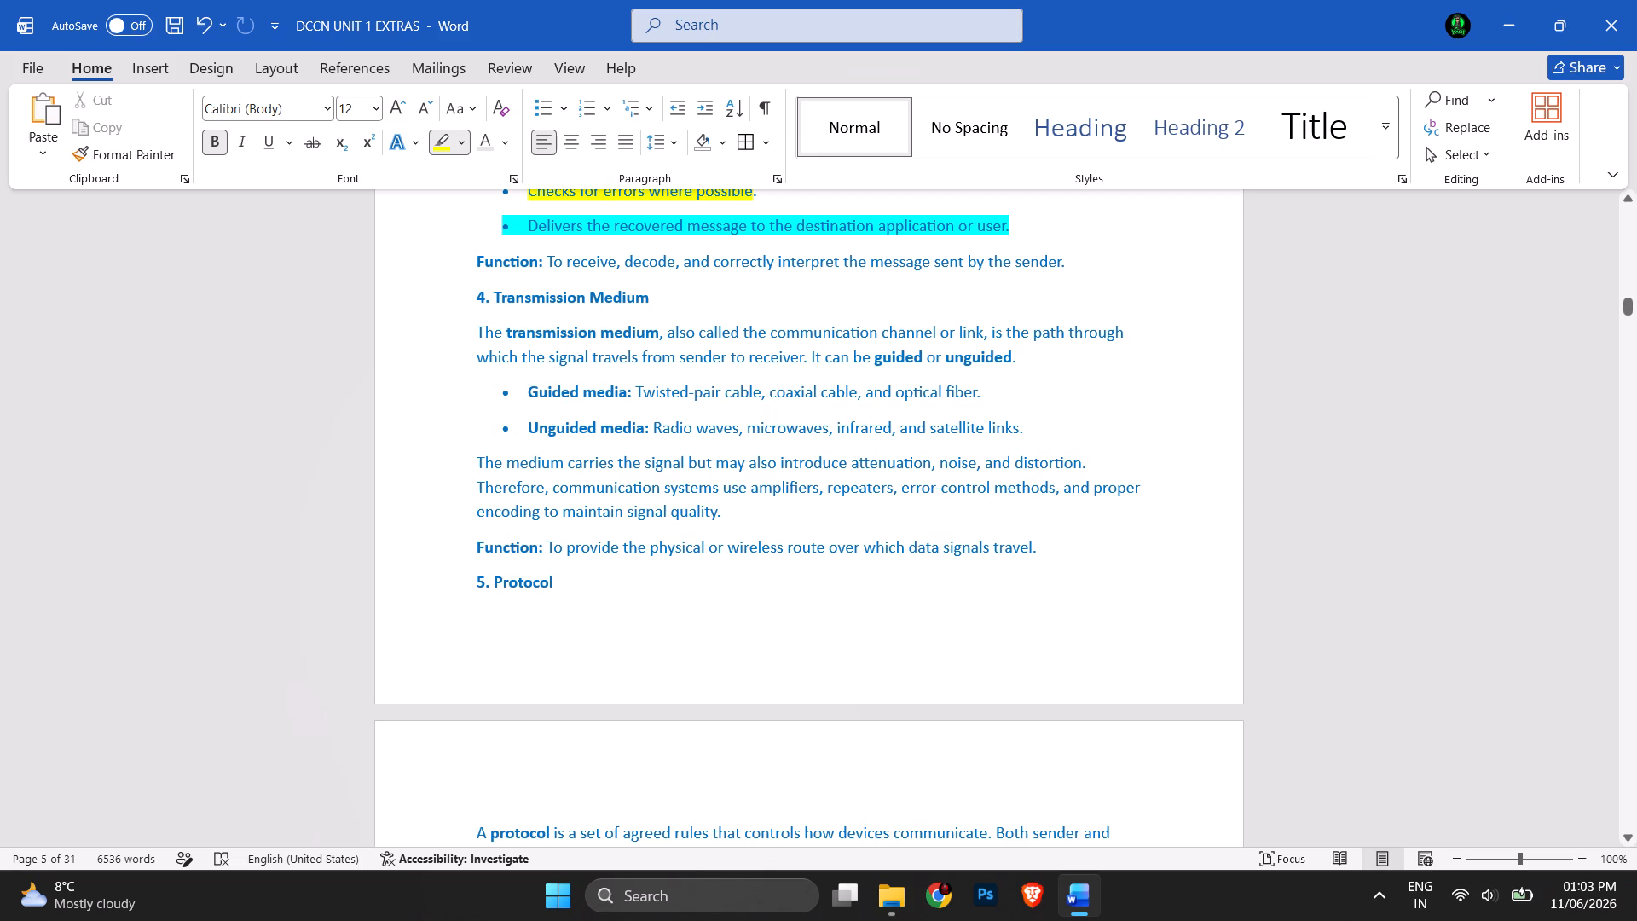
Highlight "also called the communication channel or link" and "the path through which the signal travels from sender to receiver" in yellow.
left_click_drag(675, 336, 982, 324)
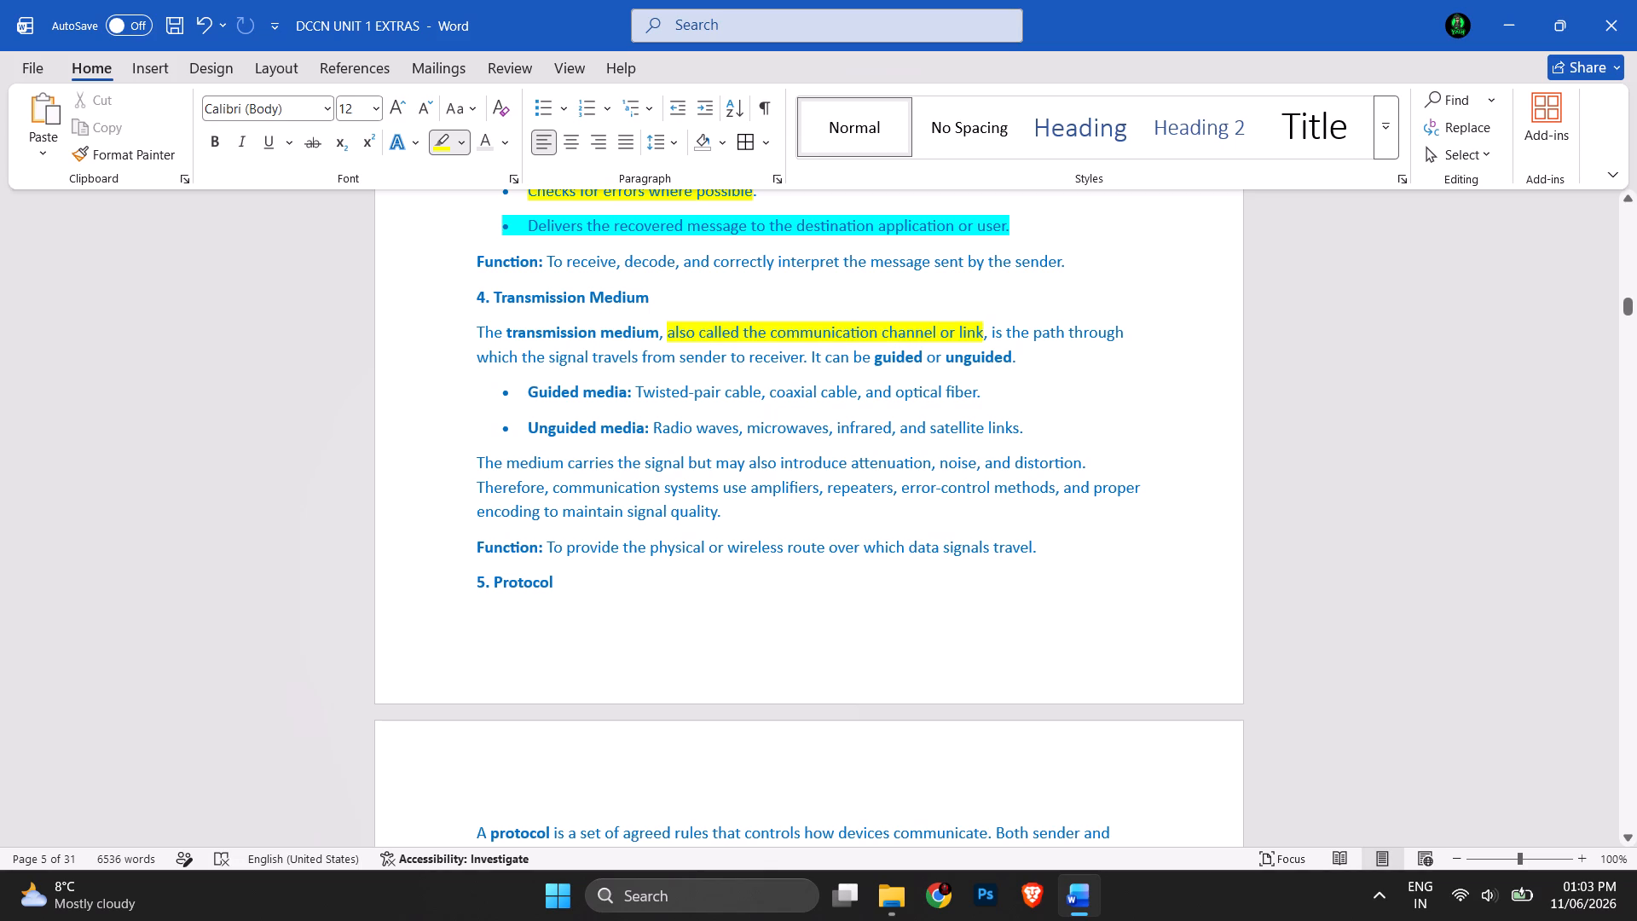
left_click_drag(477, 362, 804, 368)
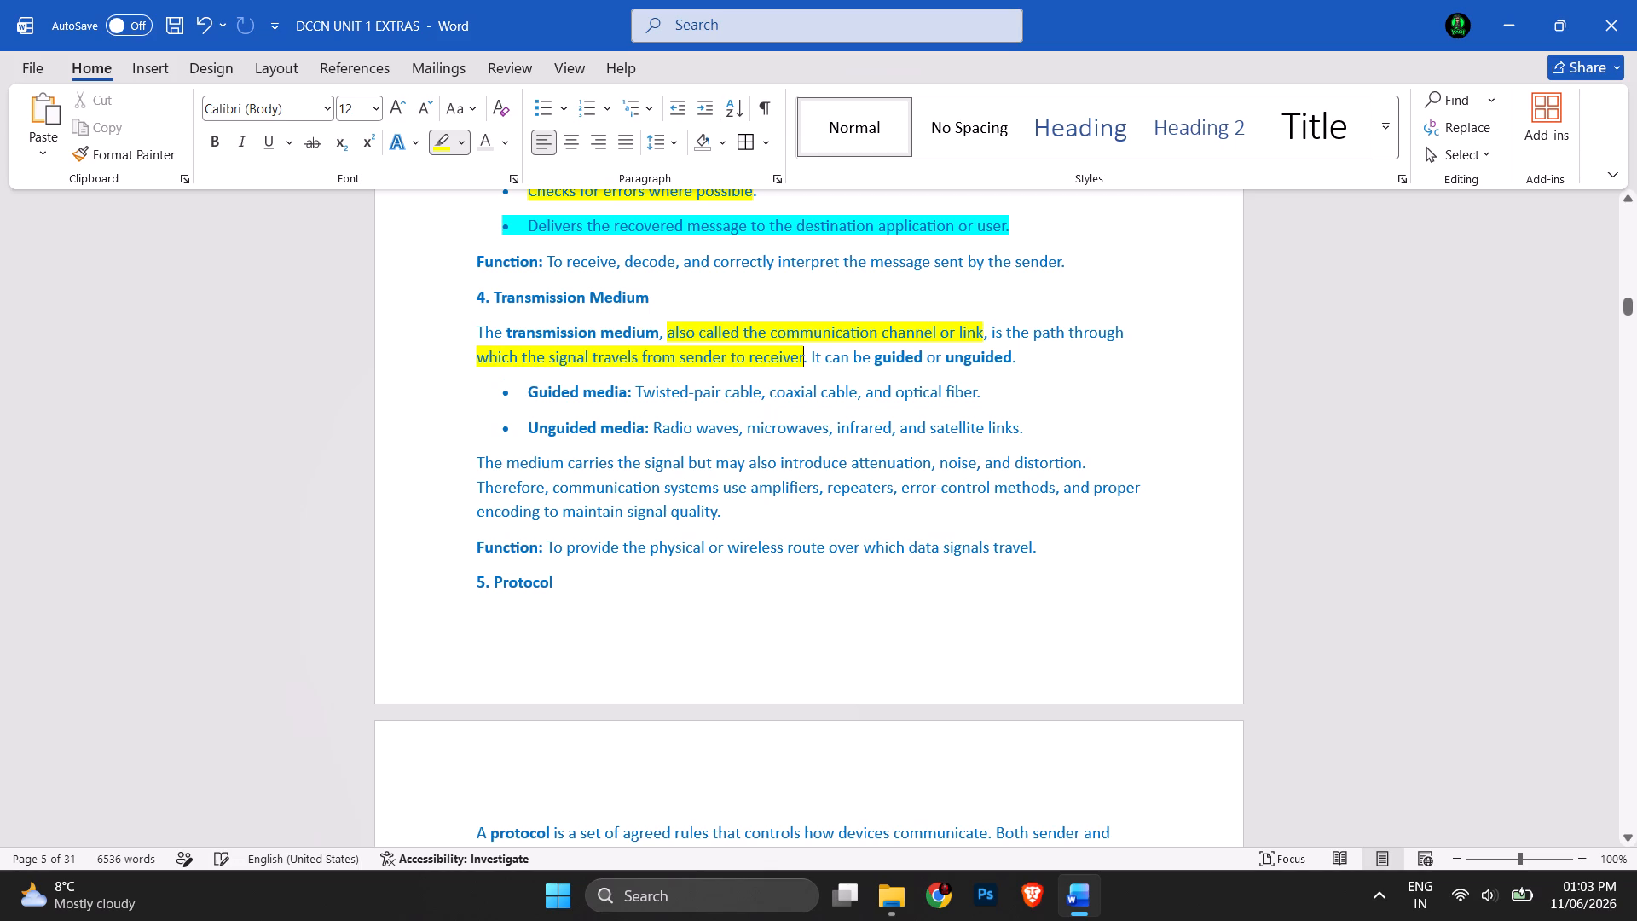
left_click_drag(1031, 338, 1113, 327)
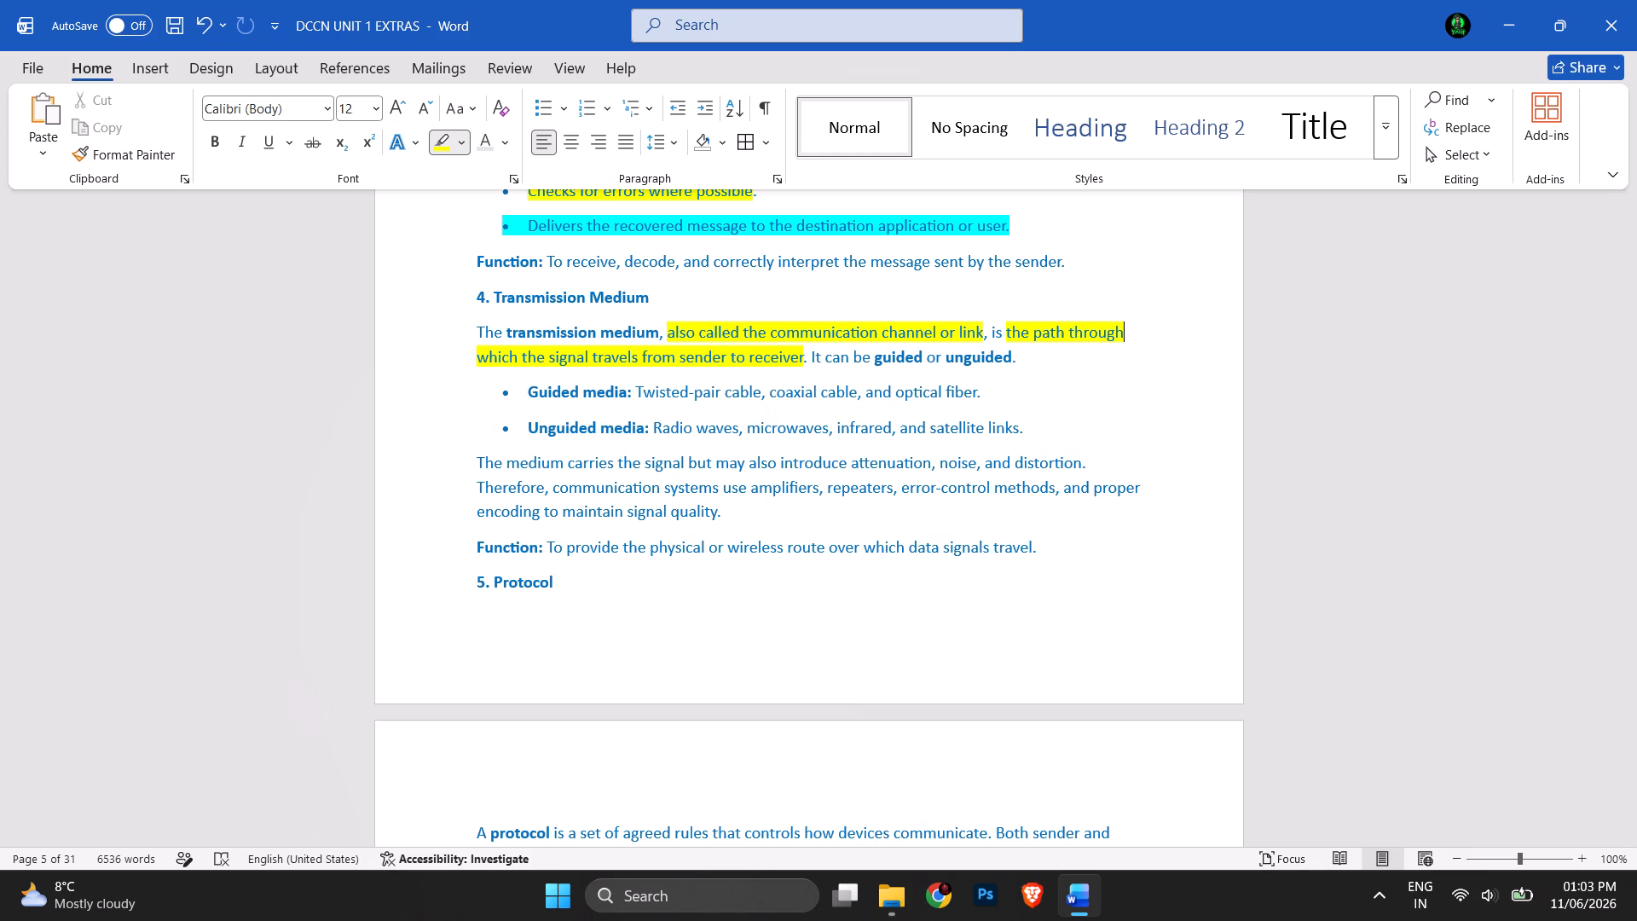
Highlight in yellow the Transmission Medium sentence from "Therefore, communication systems use amplifiers" to "encoding to maintain signal quality.".
scroll(854, 540, "down", 2)
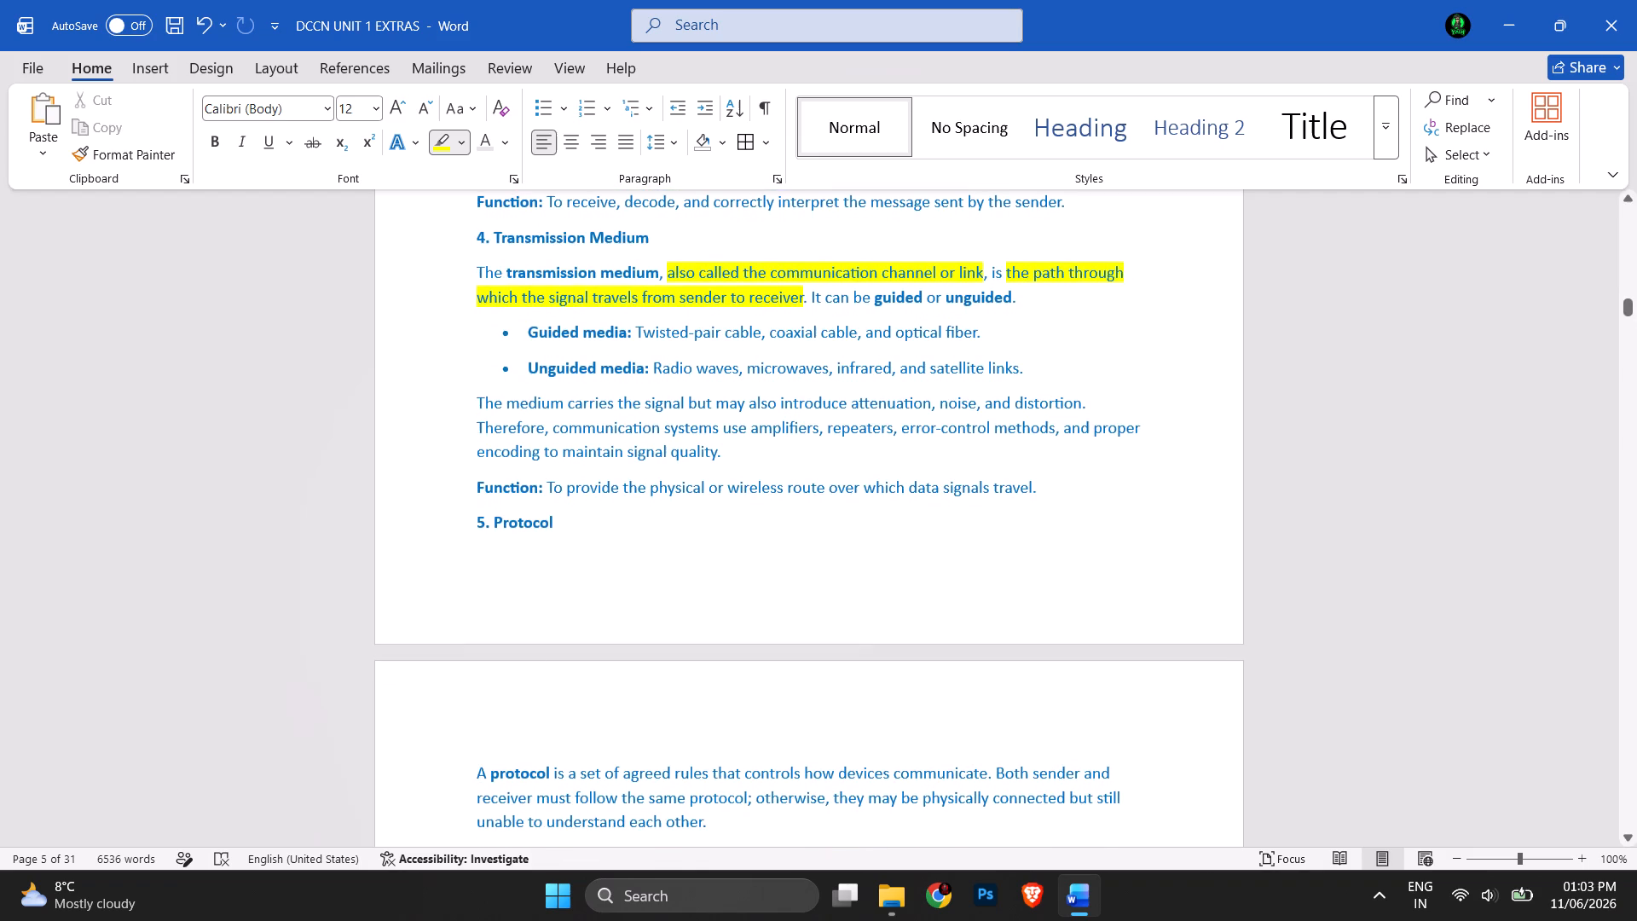
scroll(854, 540, "down", 2)
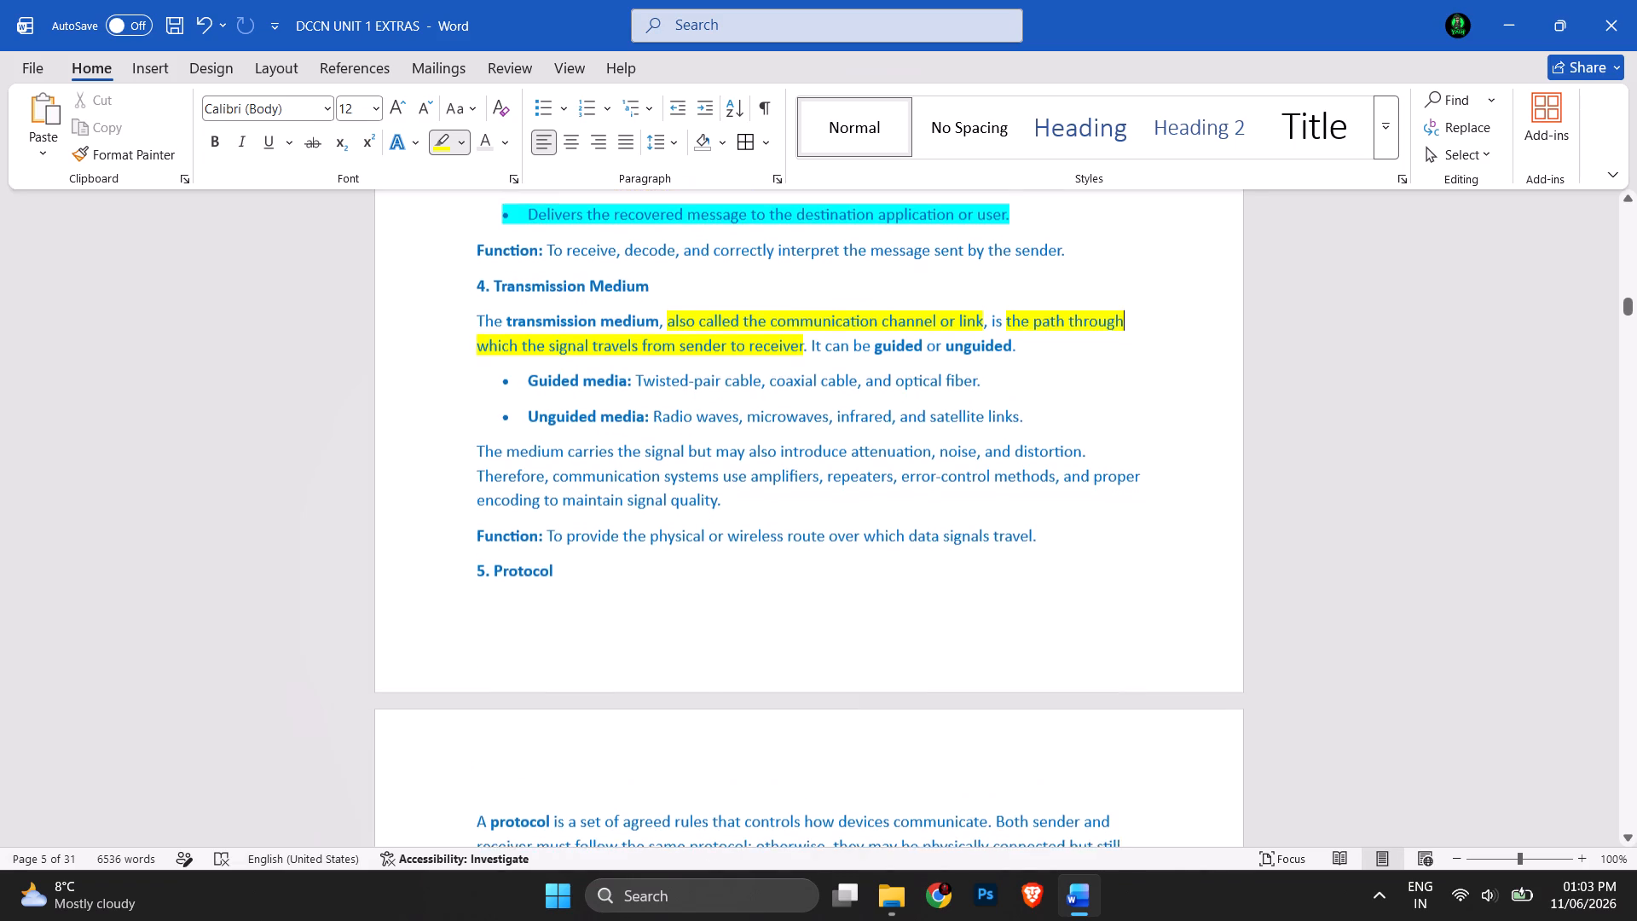
scroll(854, 540, "down", 2)
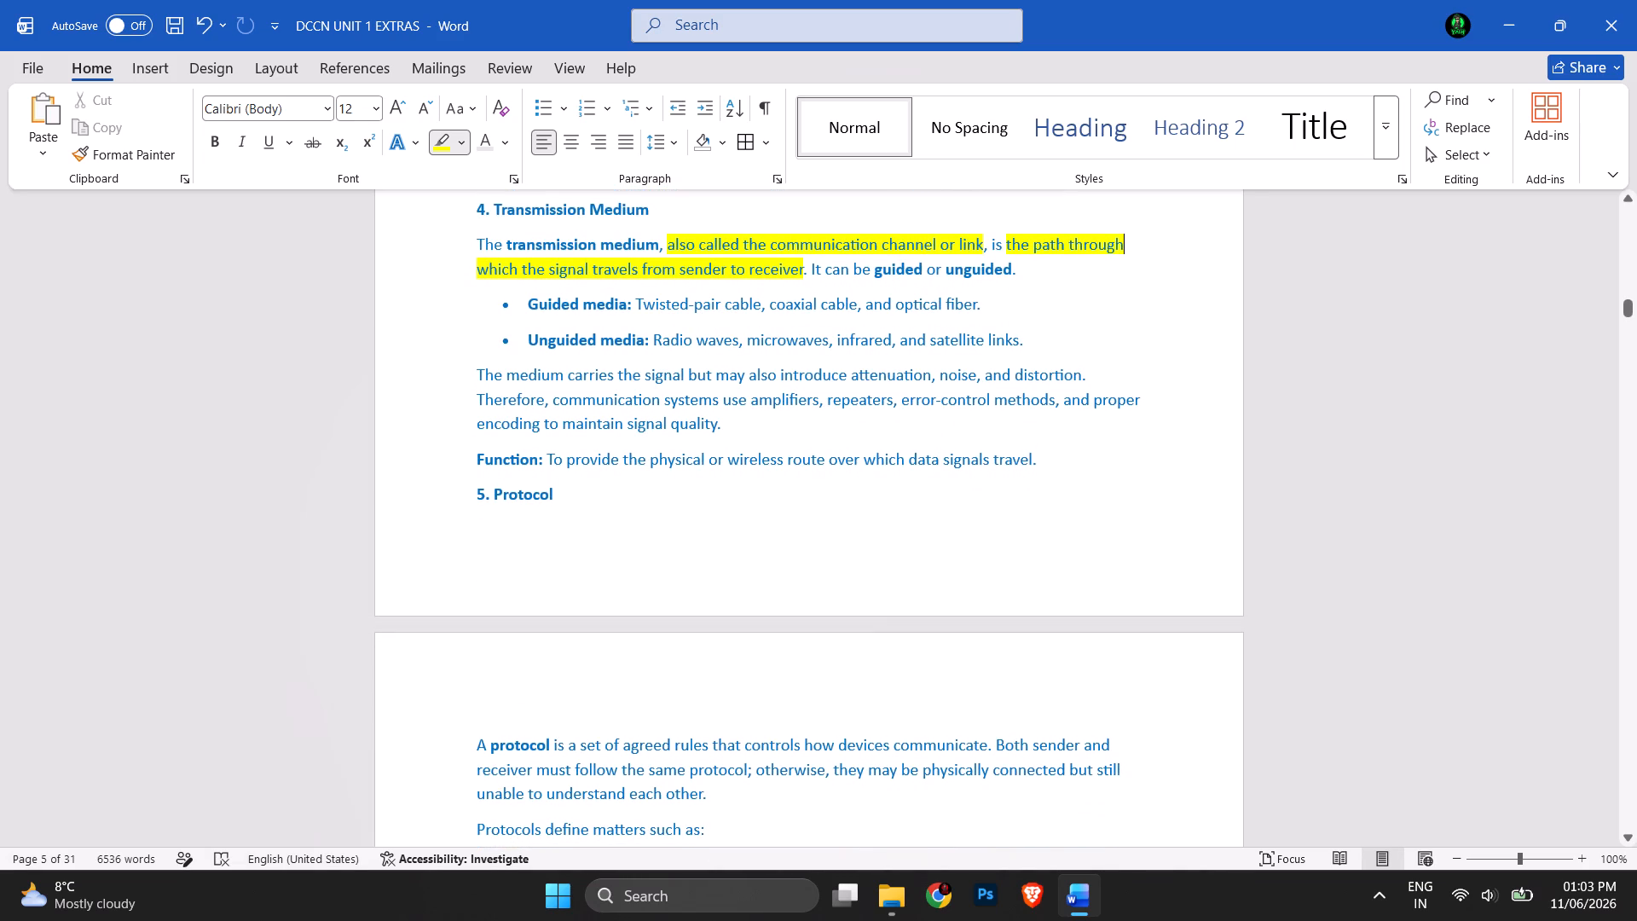
scroll(854, 540, "down", 1)
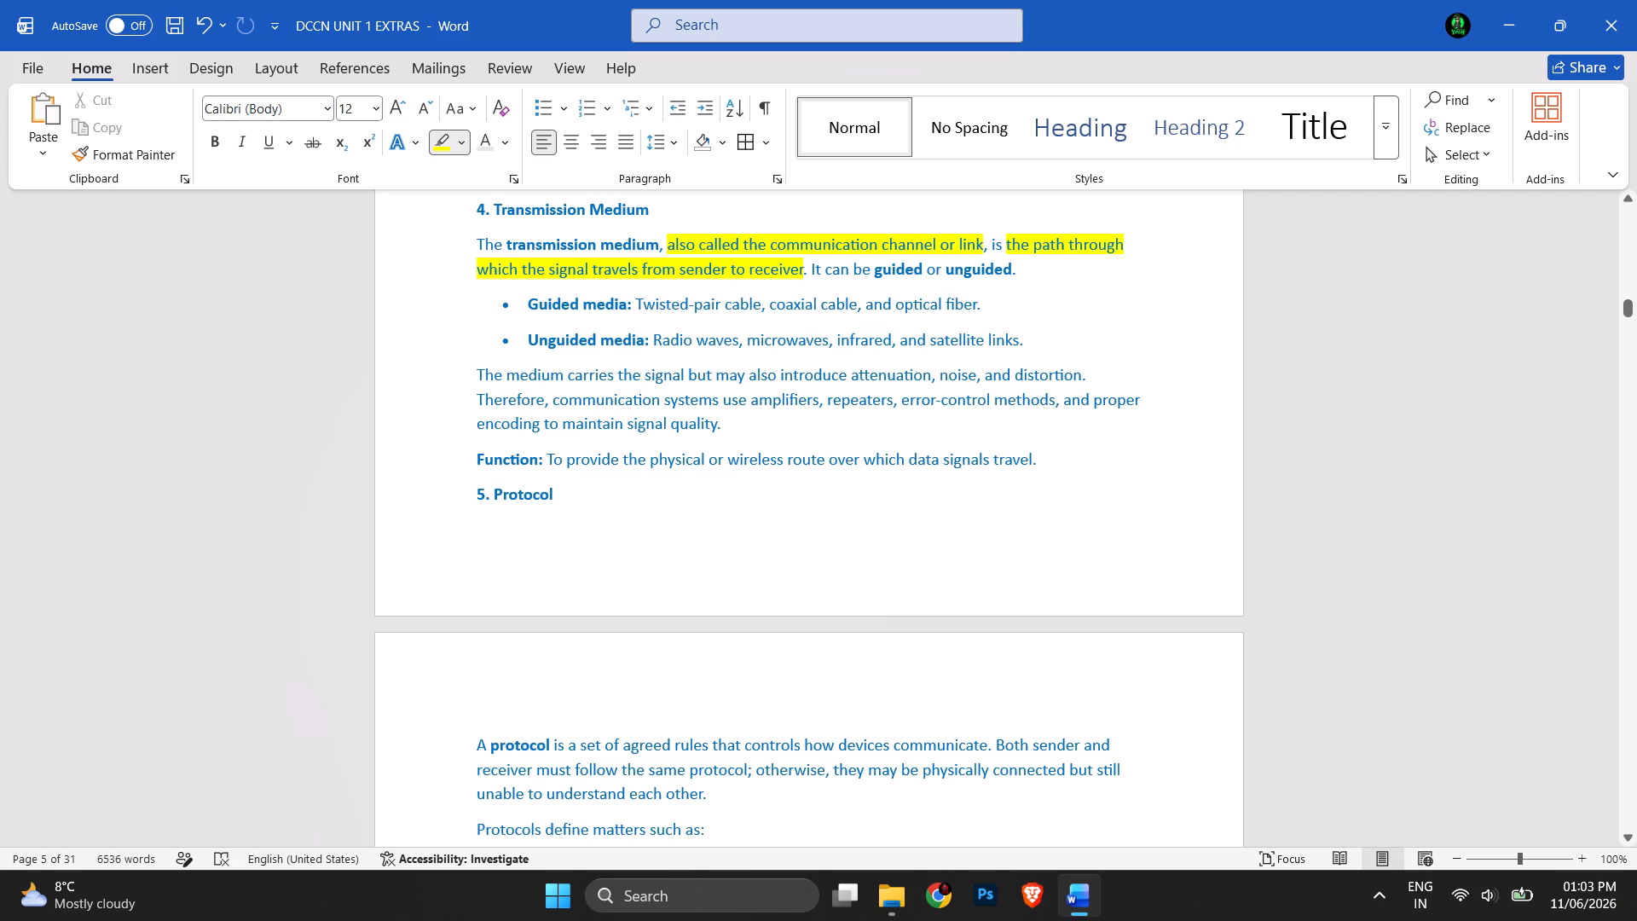
left_click_drag(478, 399, 714, 421)
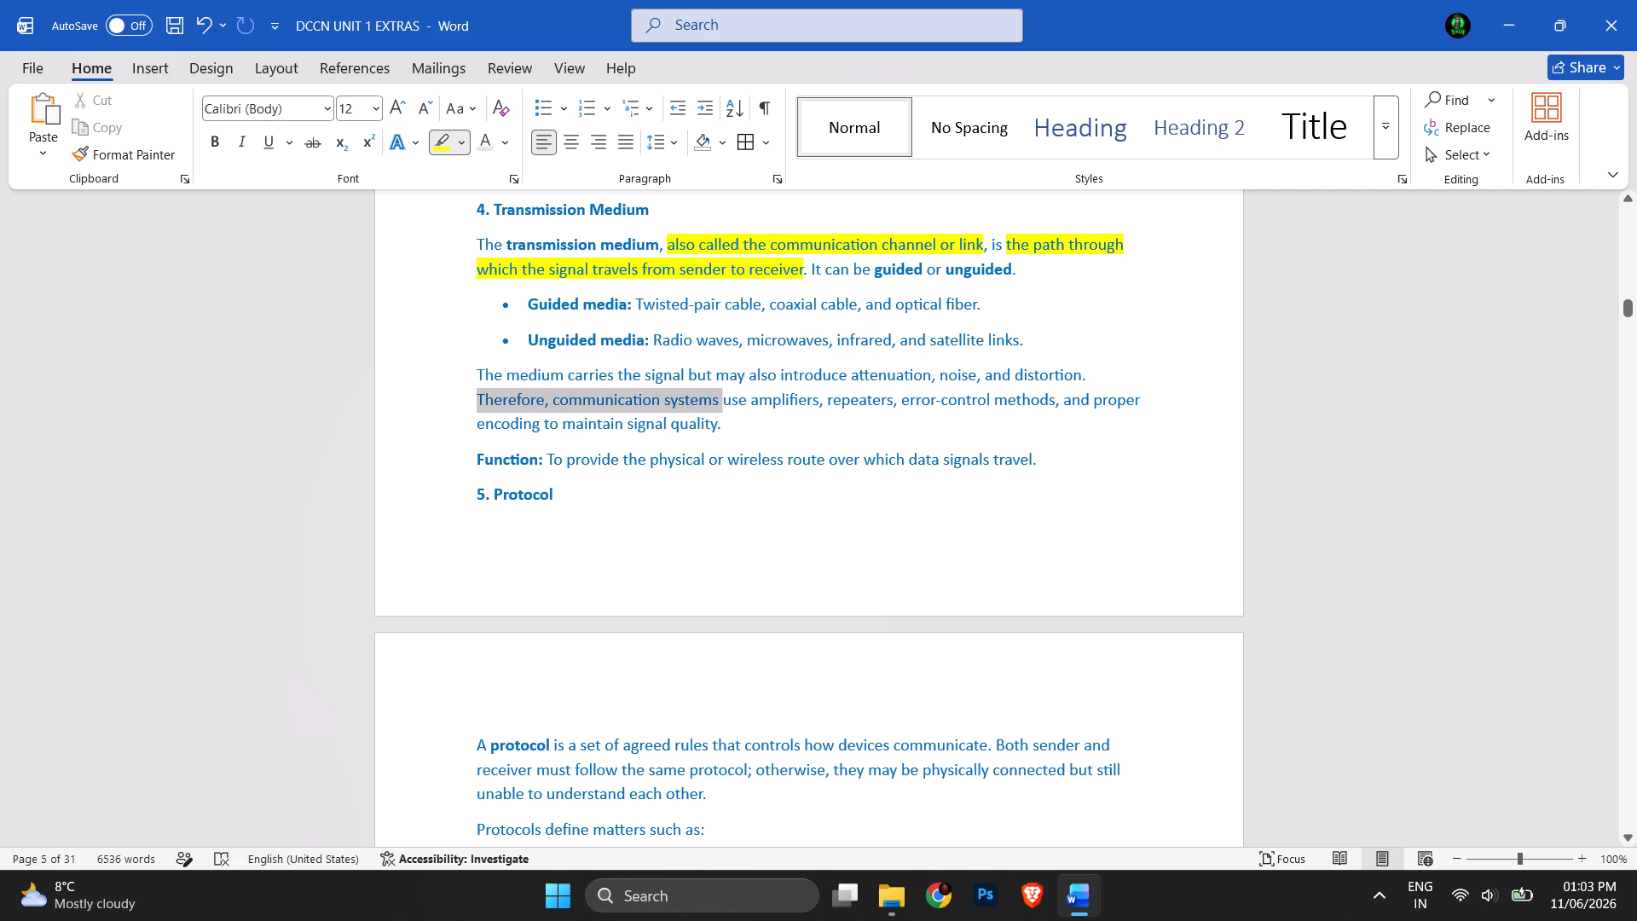
left_click_drag(714, 421, 720, 426)
Highlight "agreed rules that controls how devices communicate" in yellow in the definition of protocol.
scroll(723, 502, "down", 1)
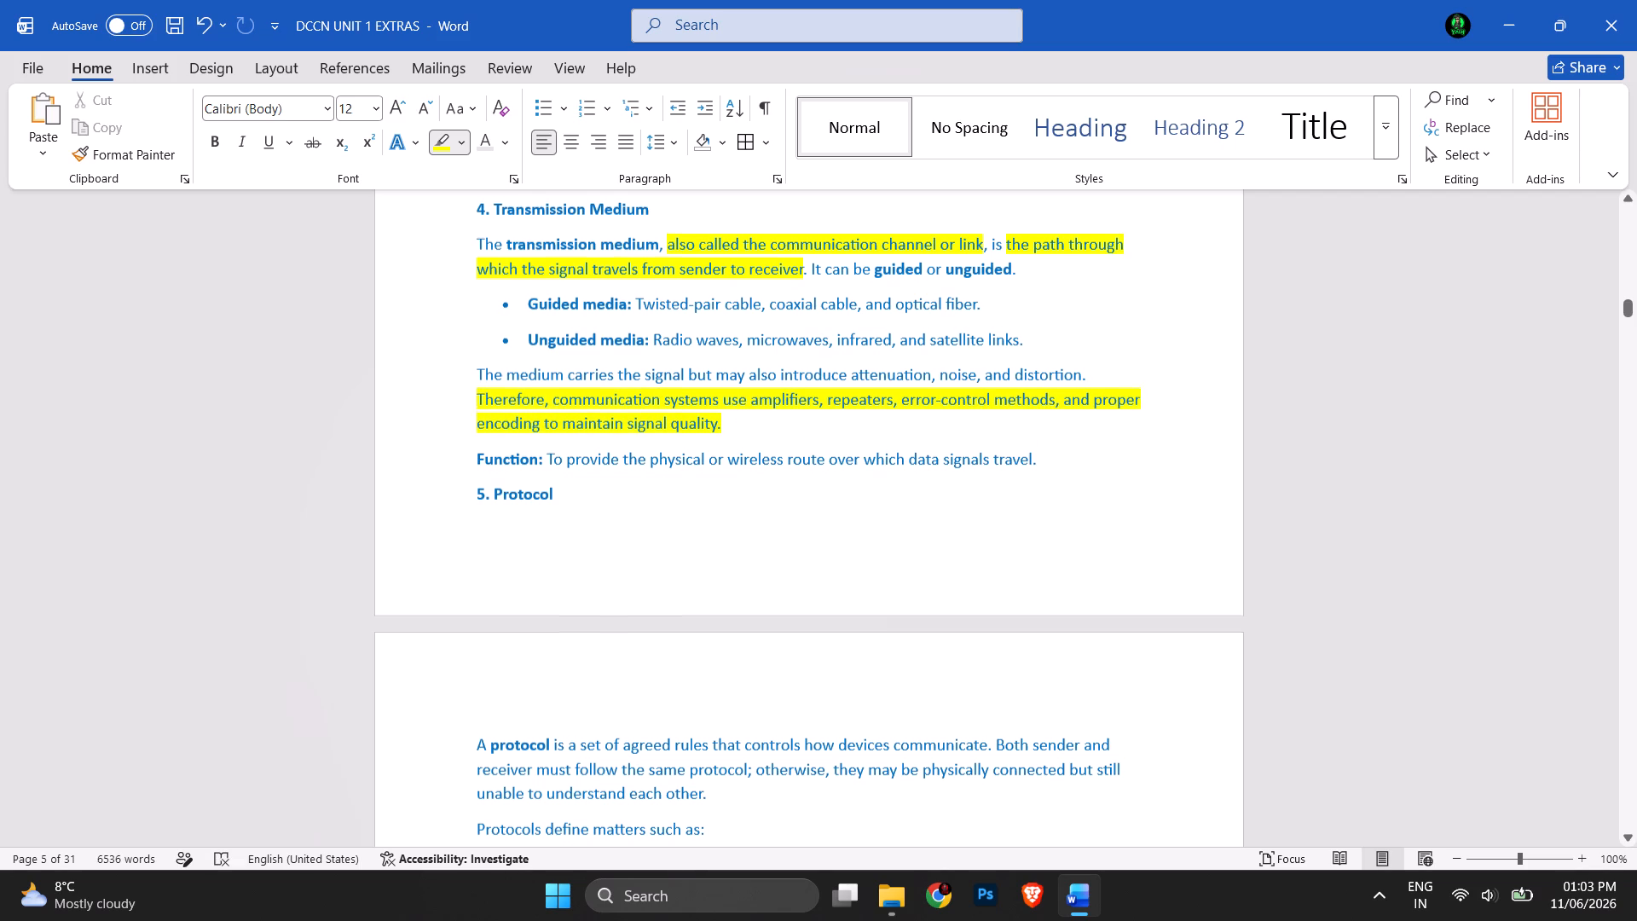
scroll(723, 502, "down", 1)
scroll(723, 502, "up", 2)
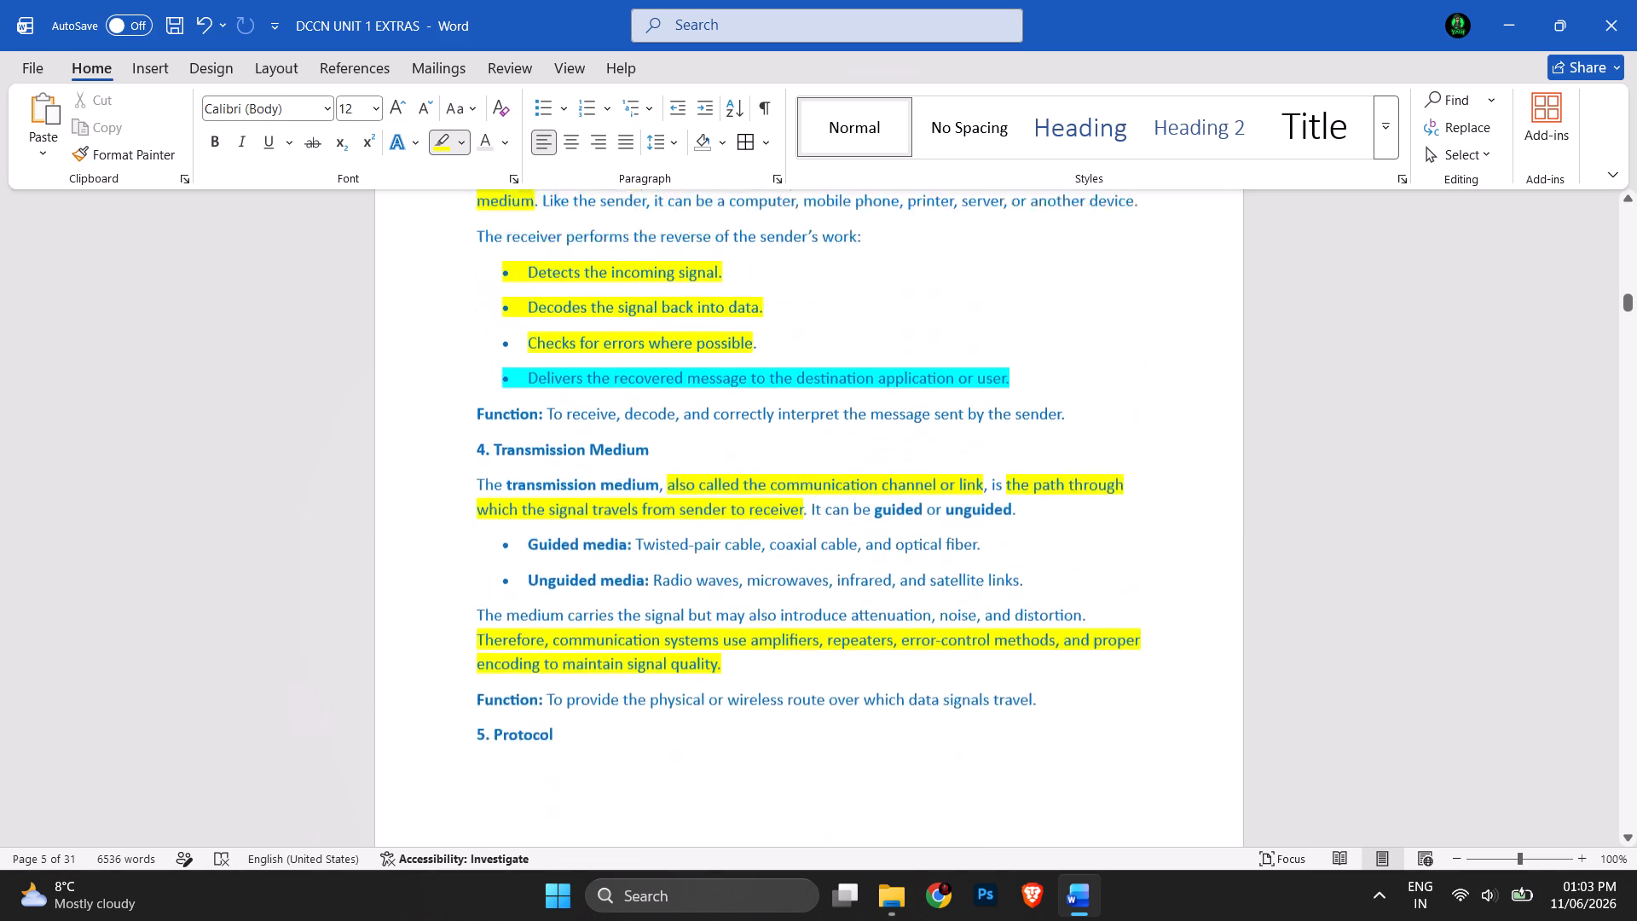
scroll(723, 502, "up", 6)
scroll(723, 502, "down", 1)
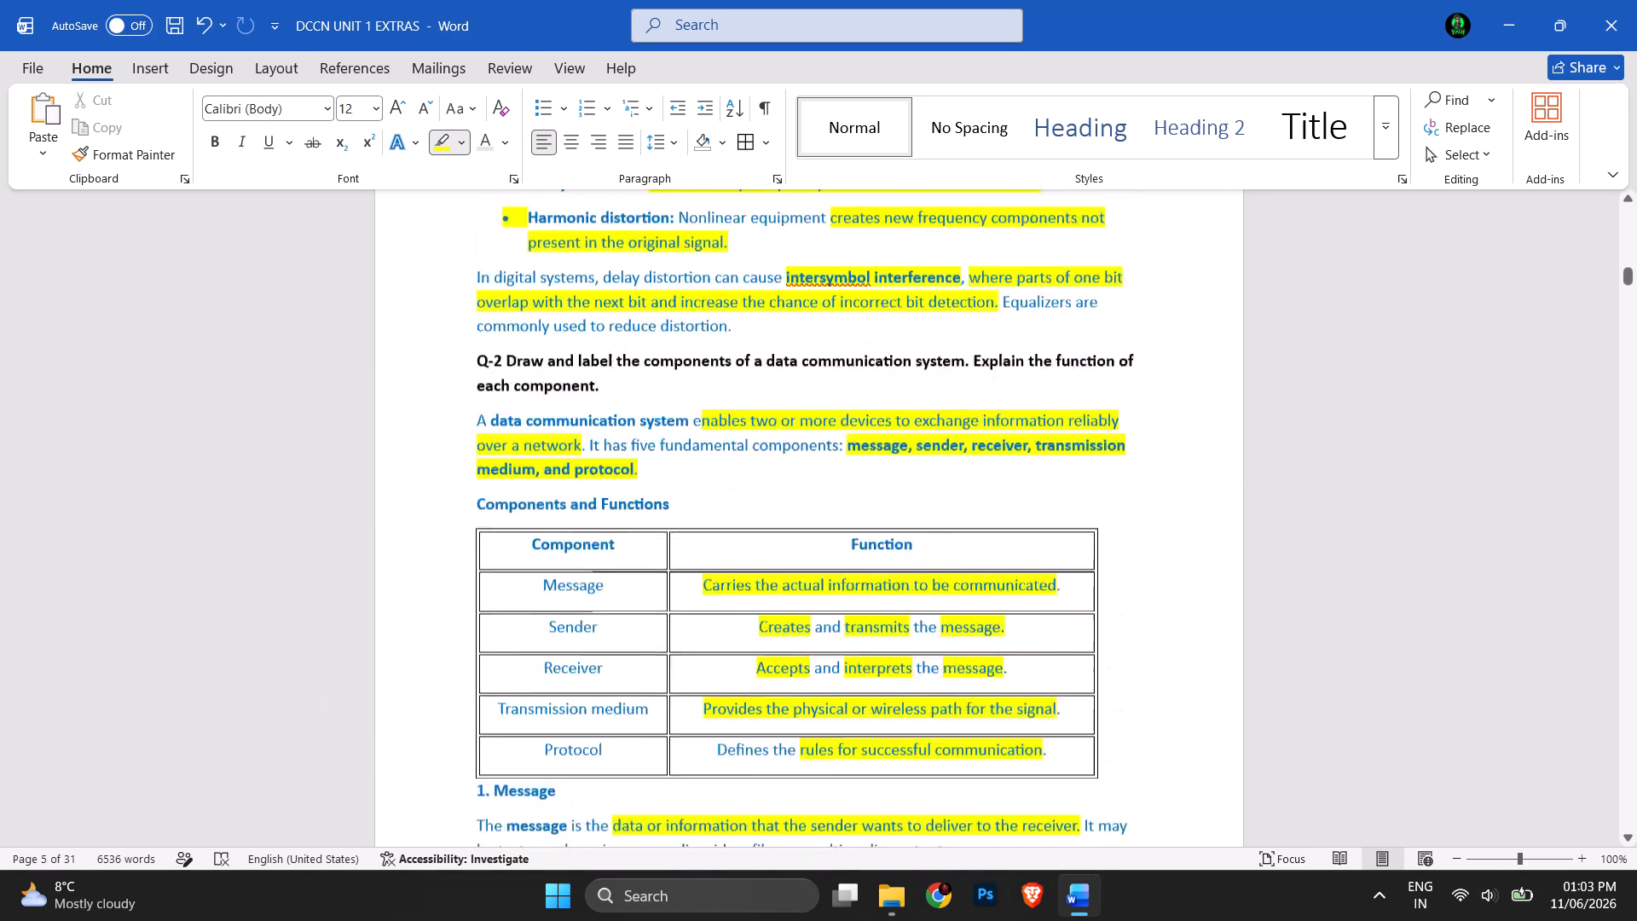
scroll(723, 502, "down", 2)
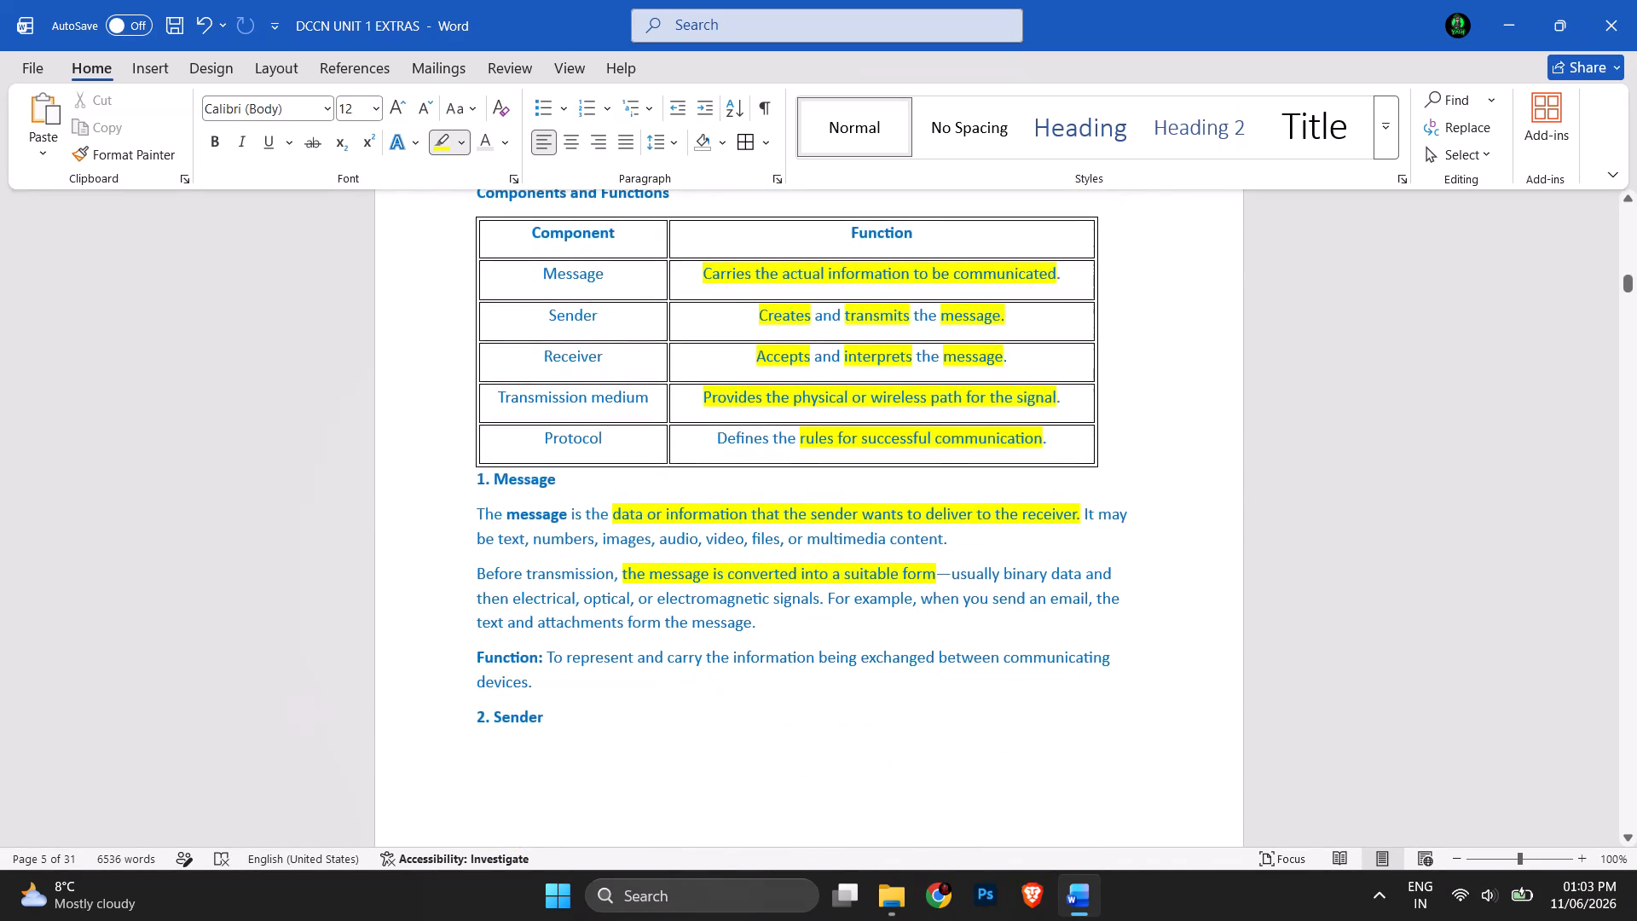
scroll(723, 502, "down", 3)
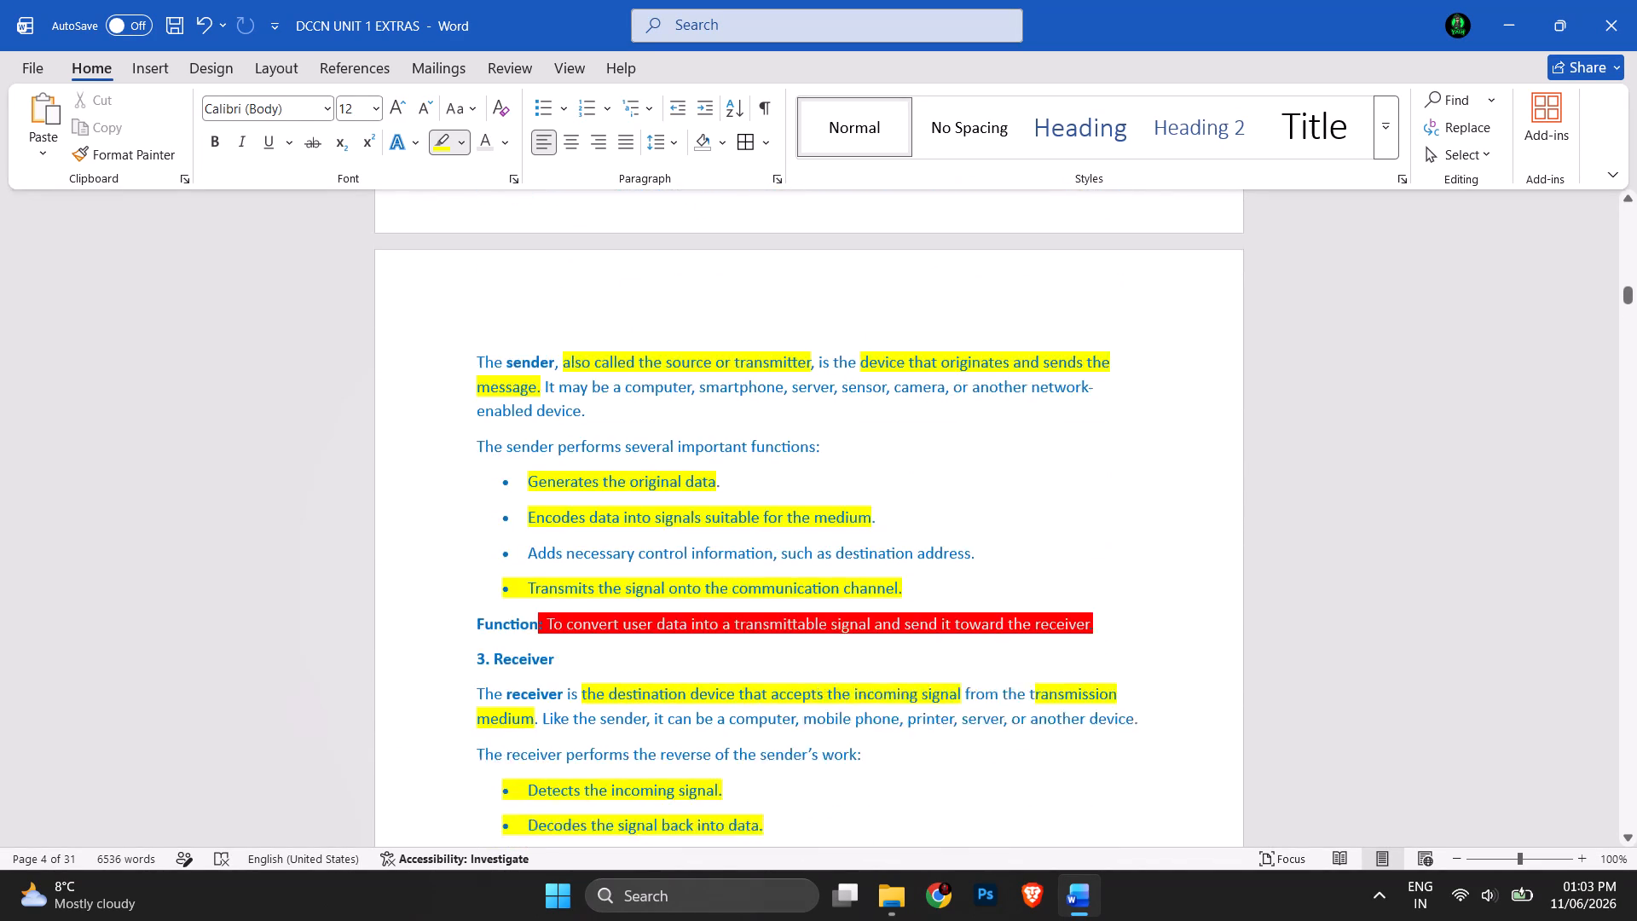
scroll(723, 502, "down", 4)
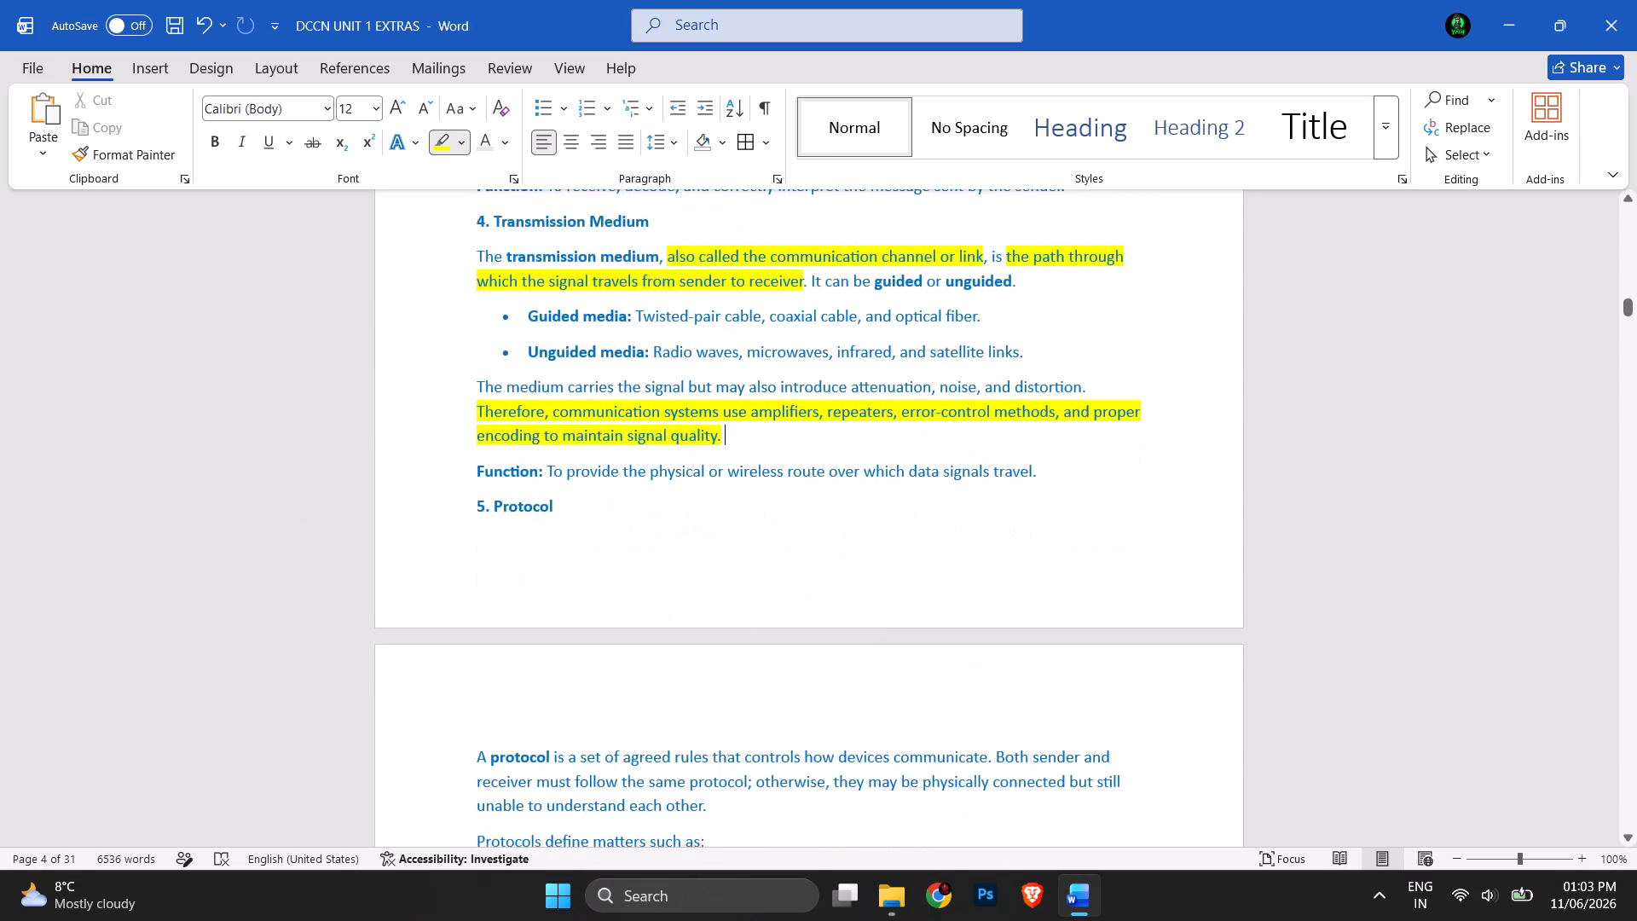
scroll(723, 502, "down", 3)
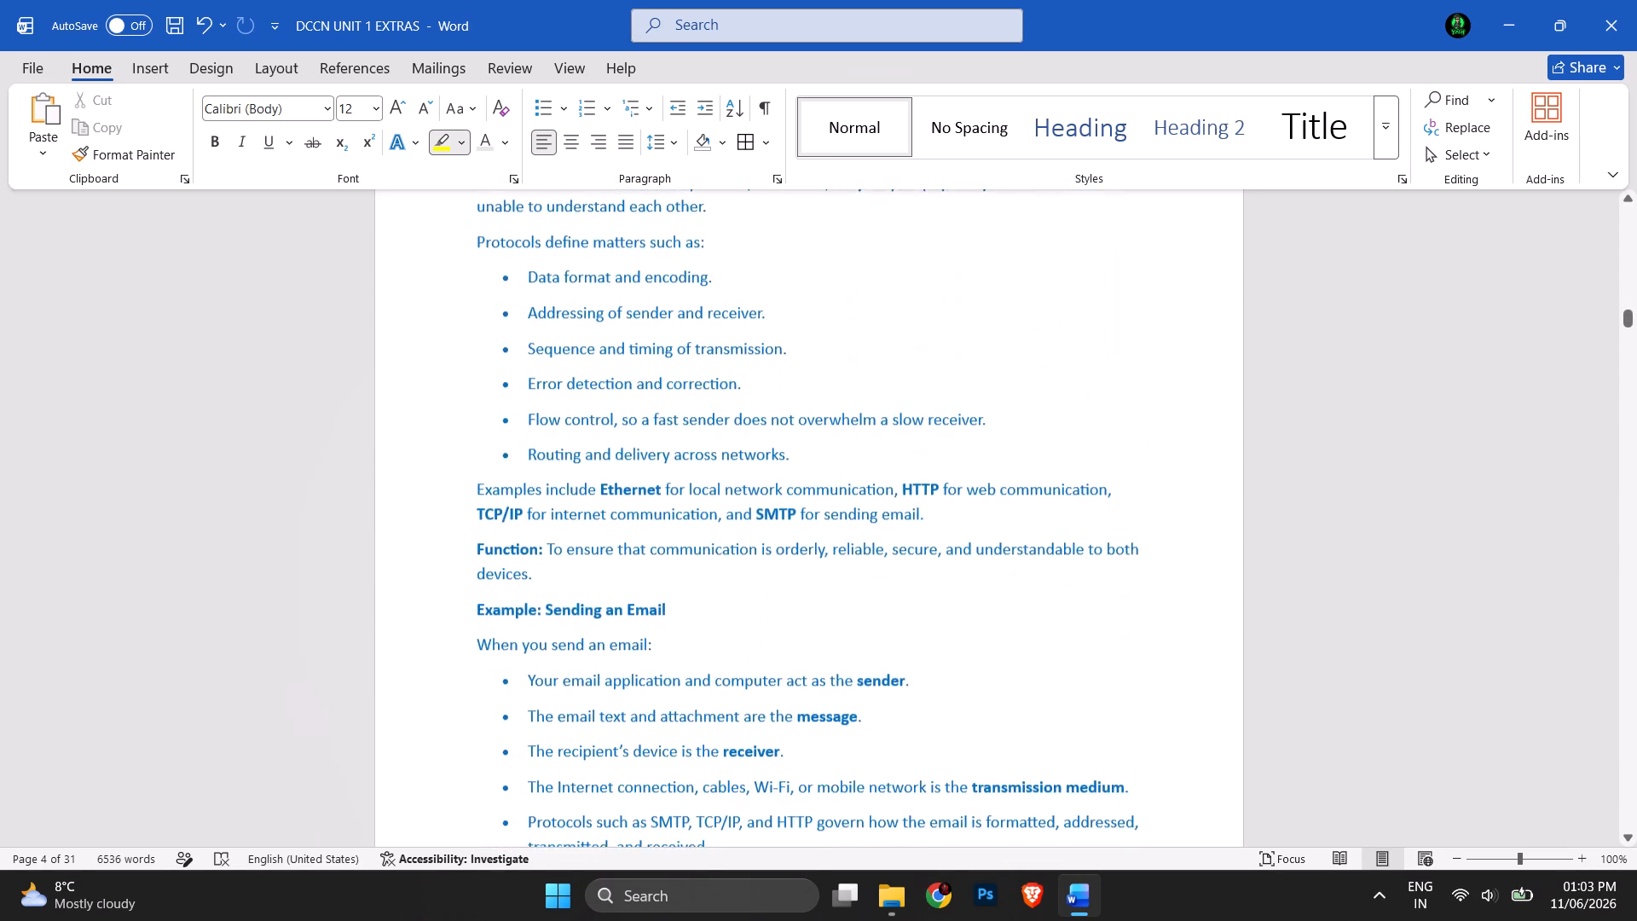
scroll(723, 502, "down", 1)
scroll(723, 502, "up", 3)
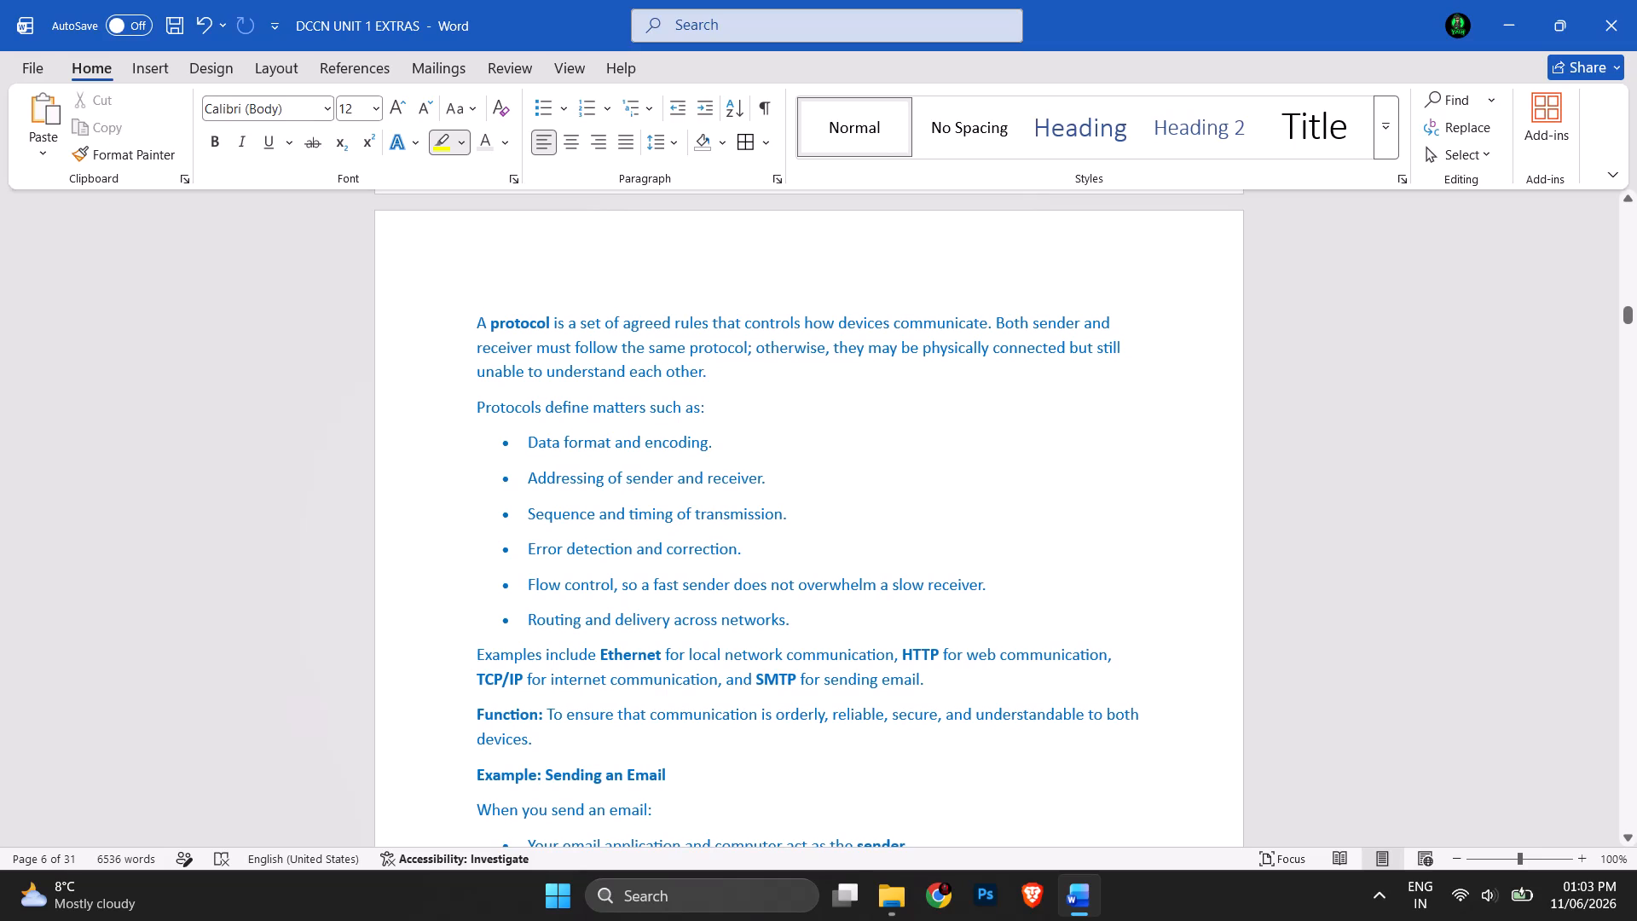
left_click_drag(625, 321, 651, 321)
left_click_drag(651, 321, 989, 284)
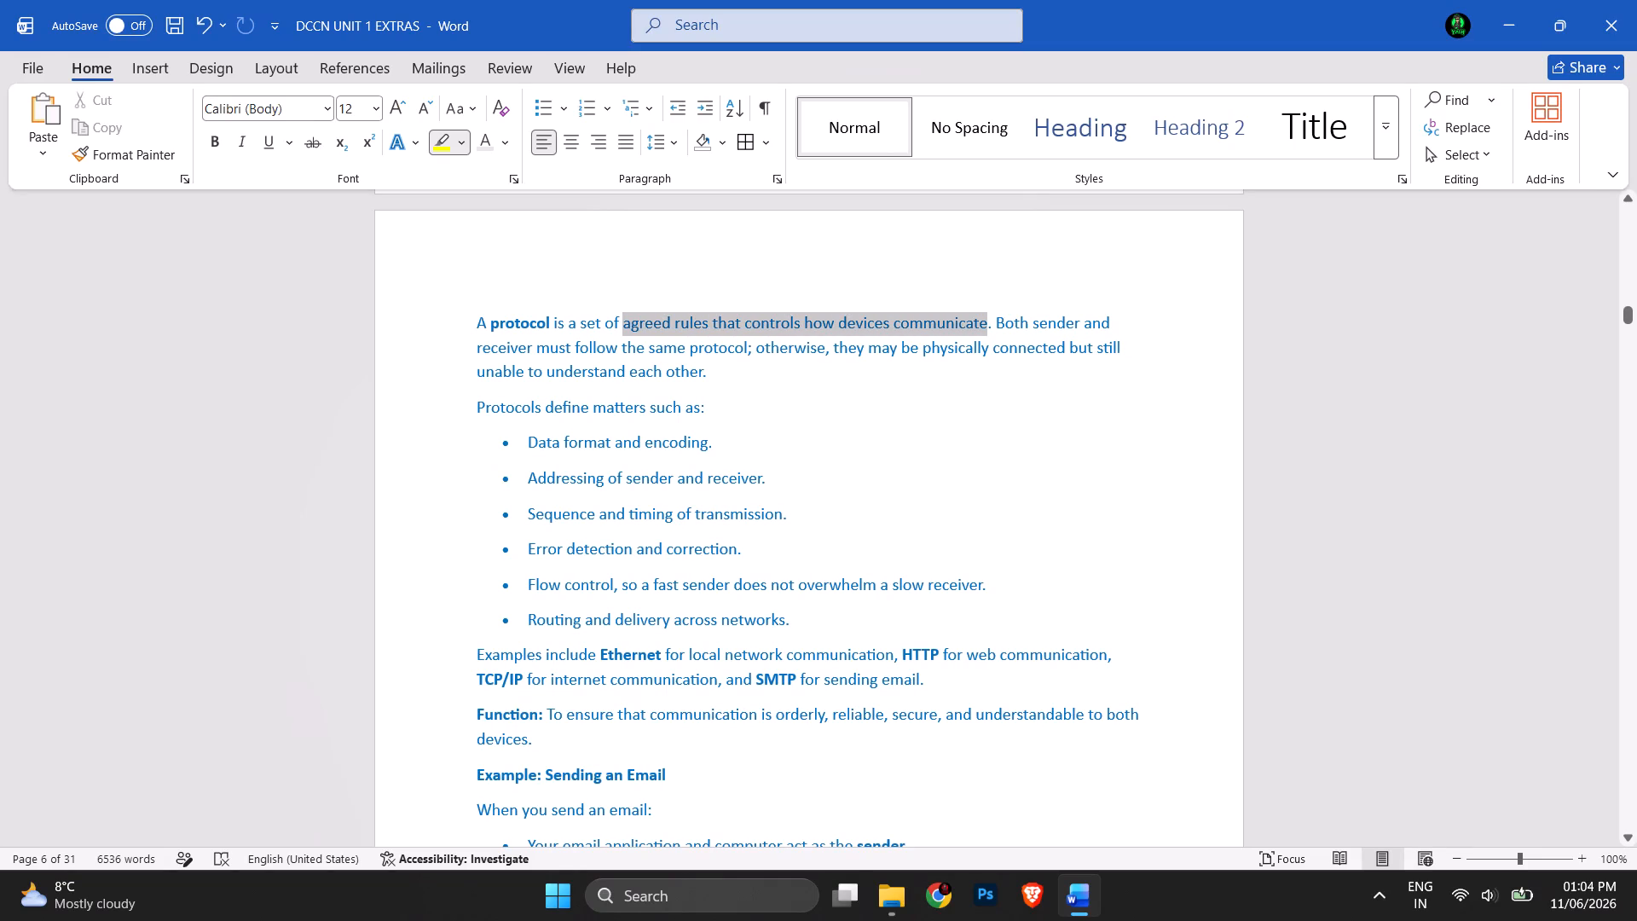
left_click_drag(989, 284, 989, 287)
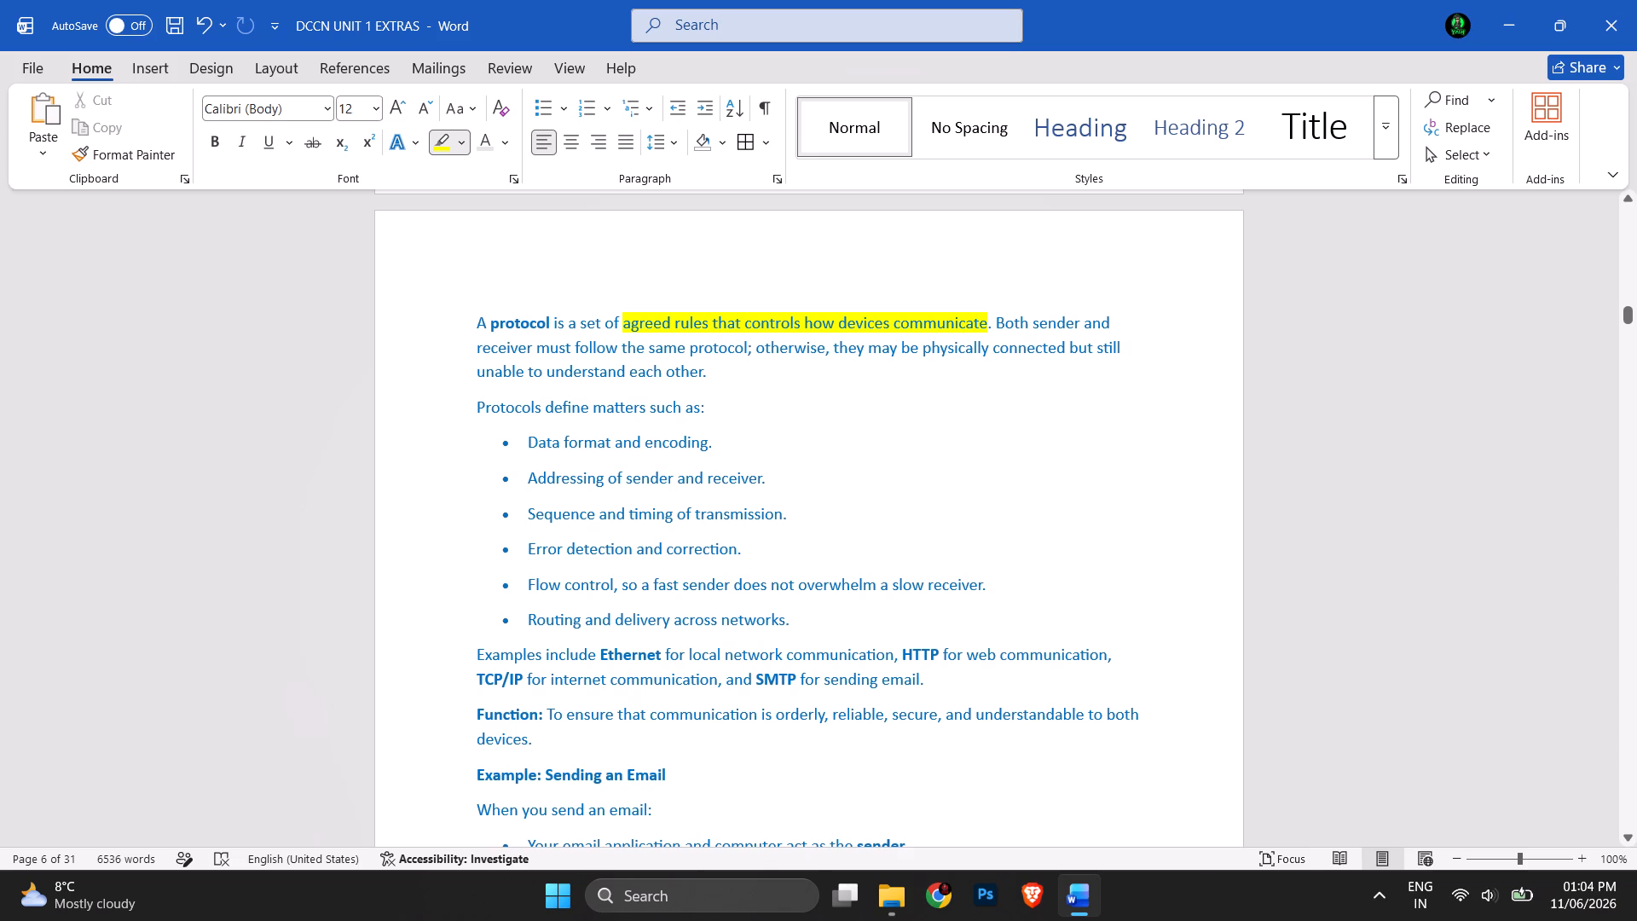
Highlight in yellow the Protocol bullets on error detection, sequence and timing, and routing and delivery, plus "encoding." in the data format bullet.
scroll(745, 466, "down", 1)
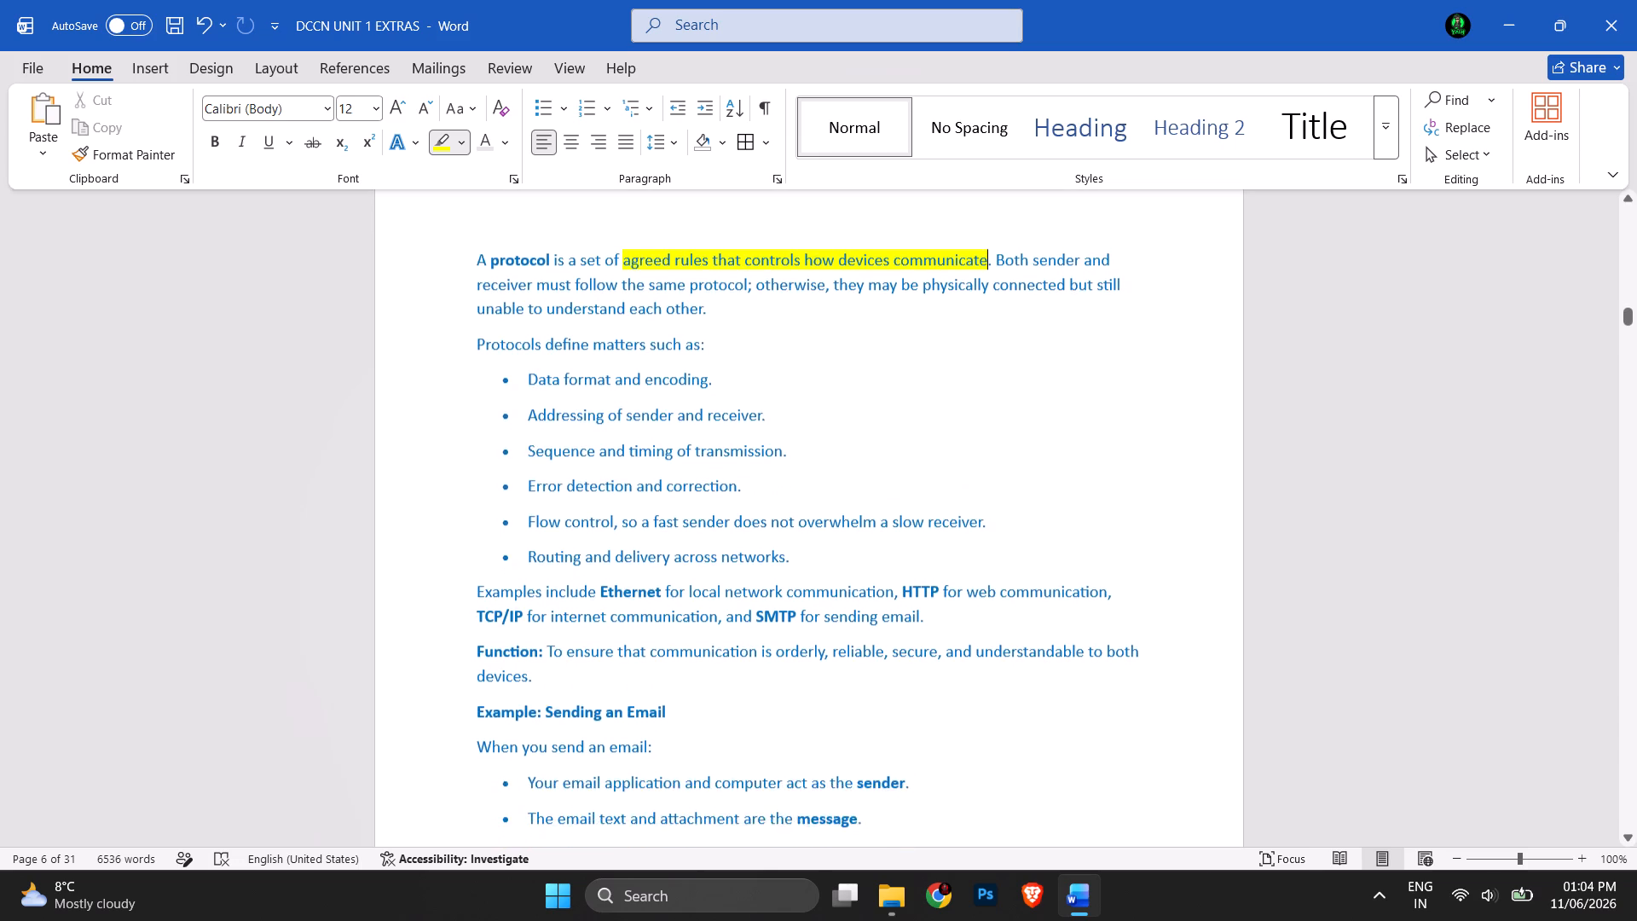
scroll(745, 466, "down", 2)
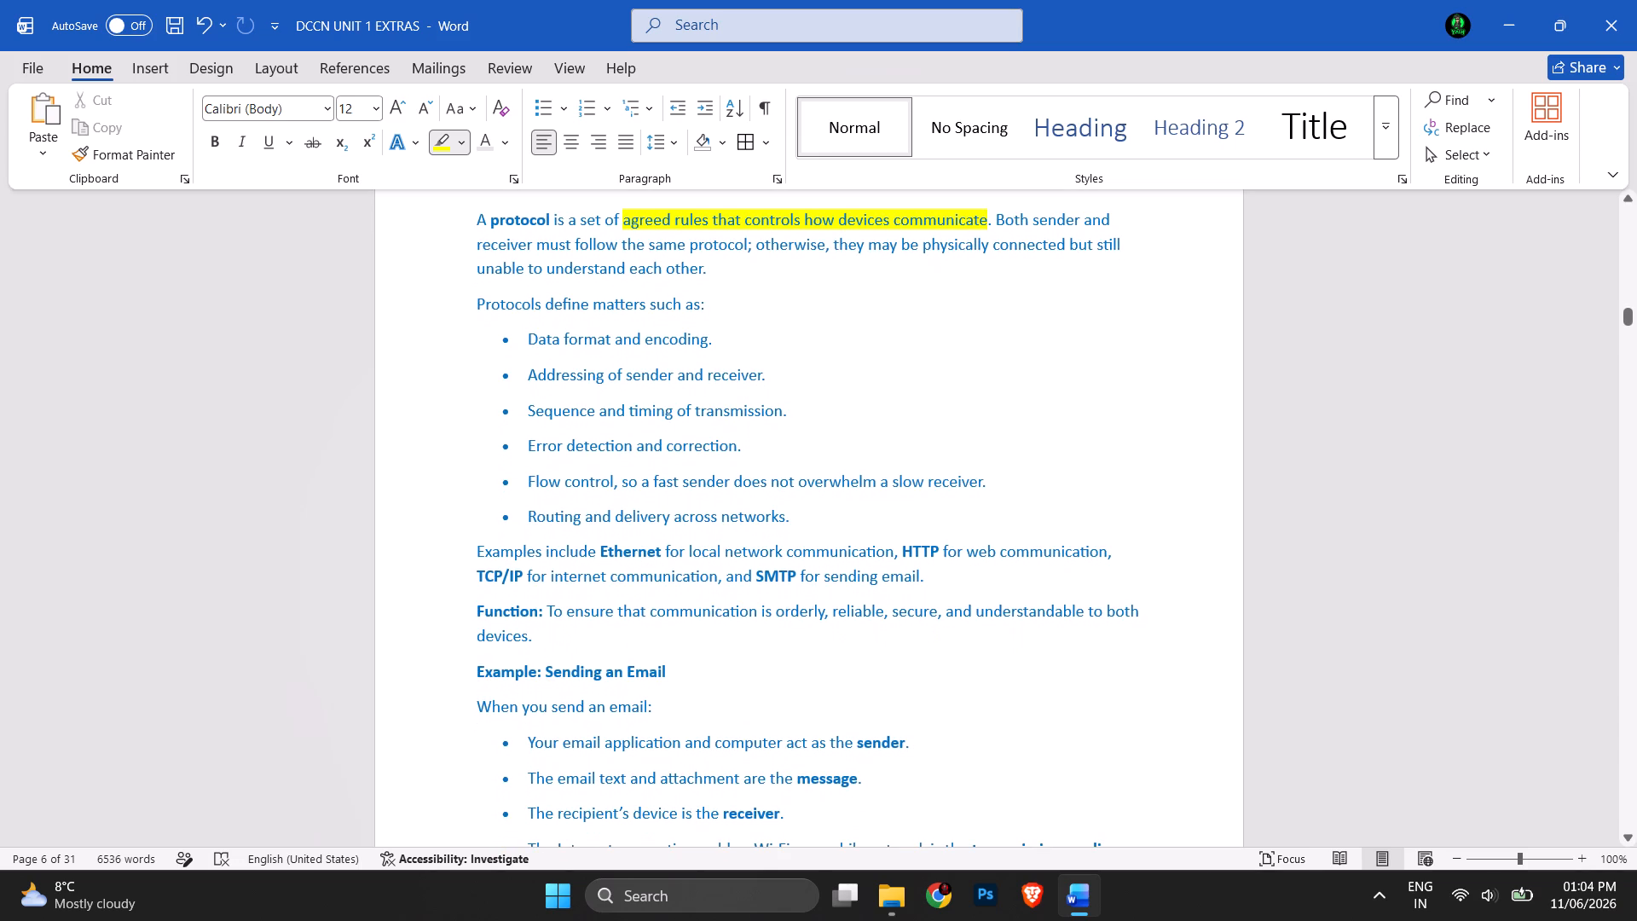
scroll(745, 466, "down", 1)
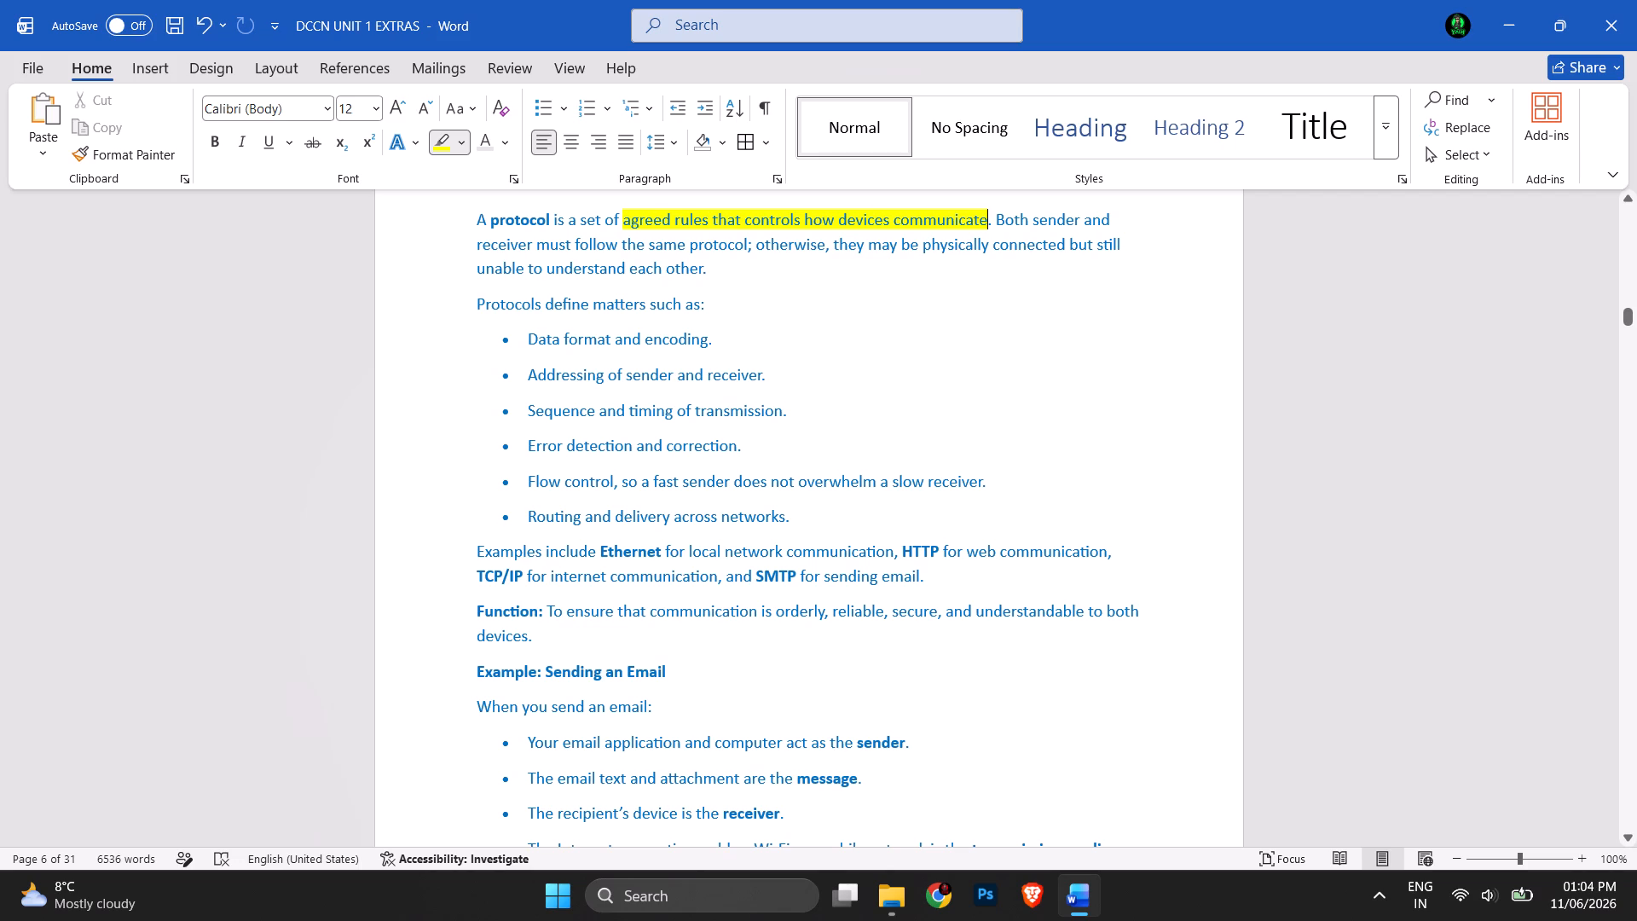
left_click_drag(529, 450, 724, 443)
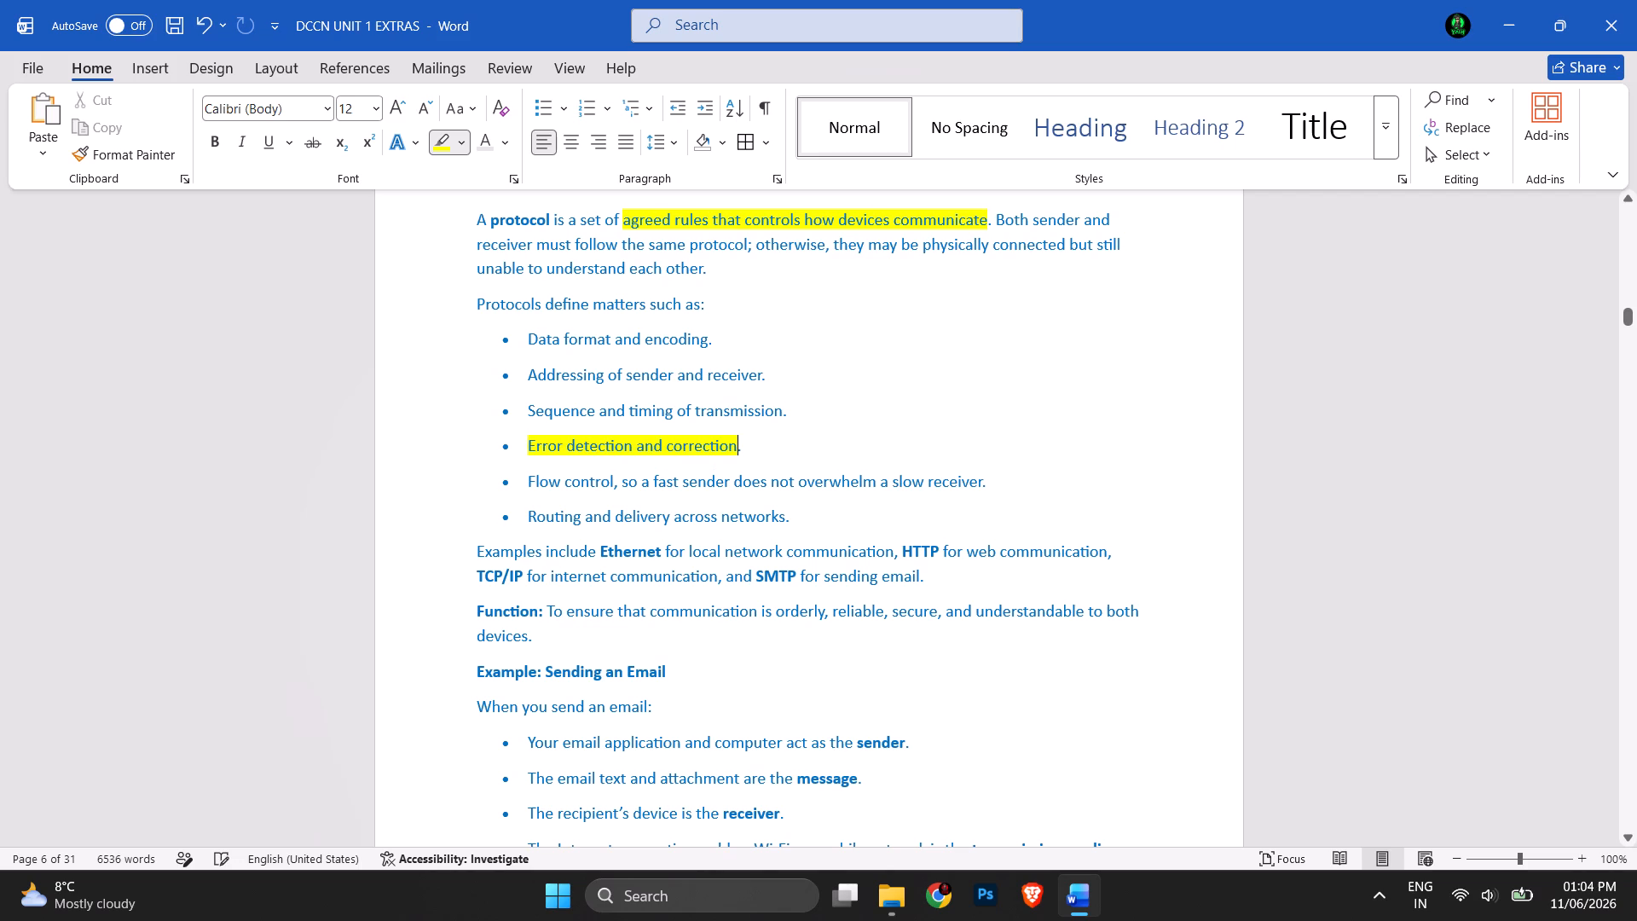
left_click_drag(529, 416, 792, 417)
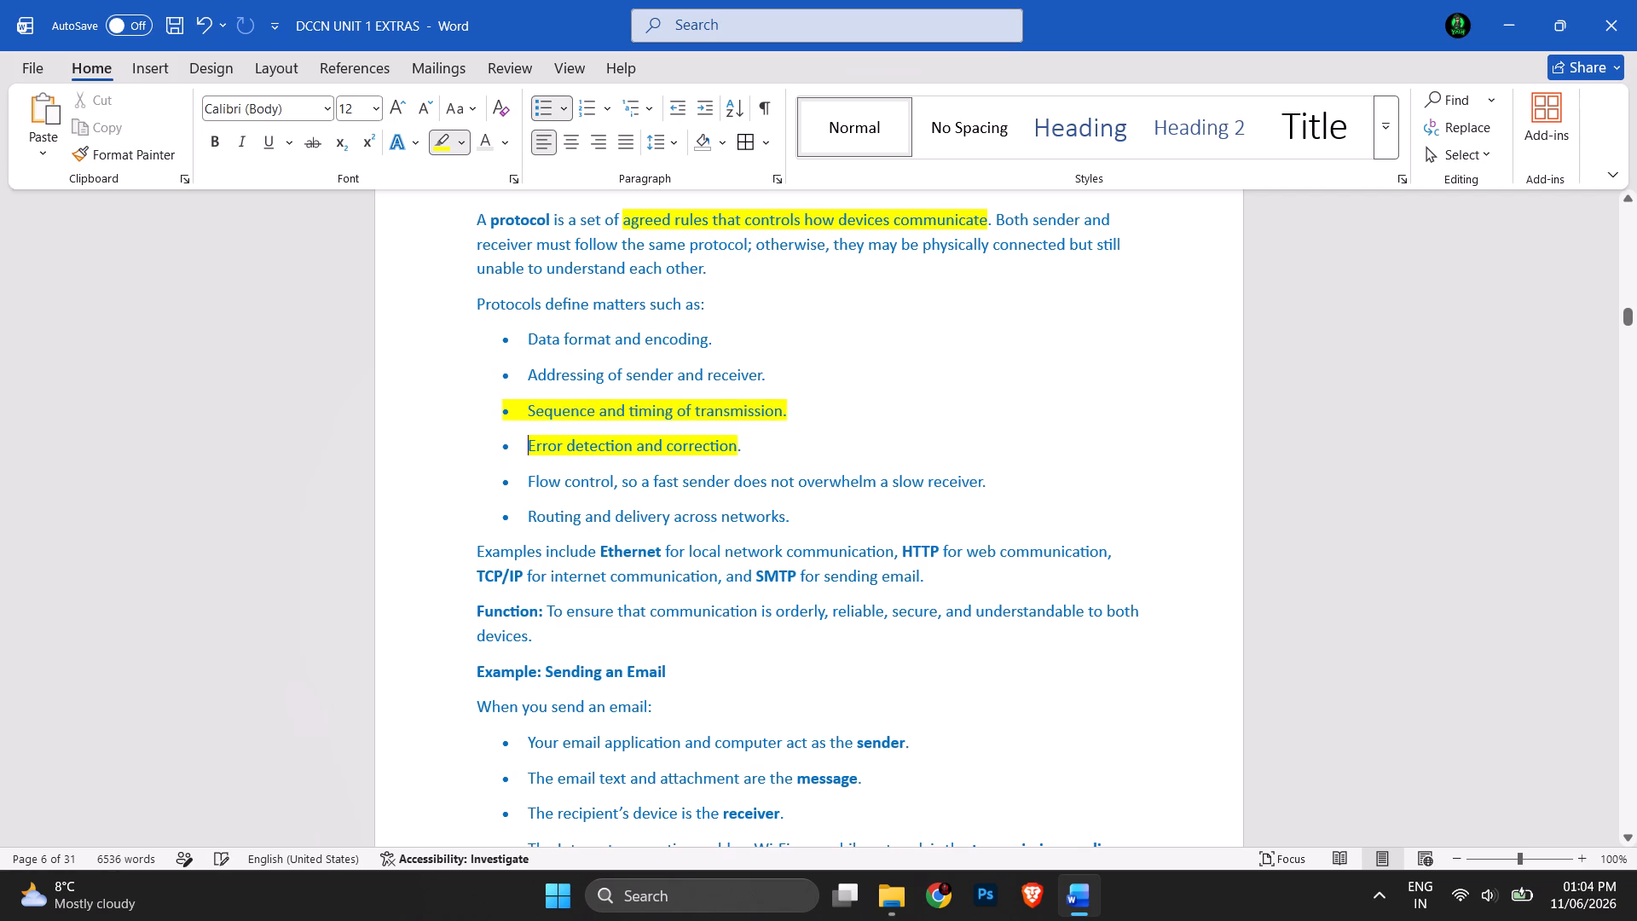
left_click_drag(647, 342, 725, 349)
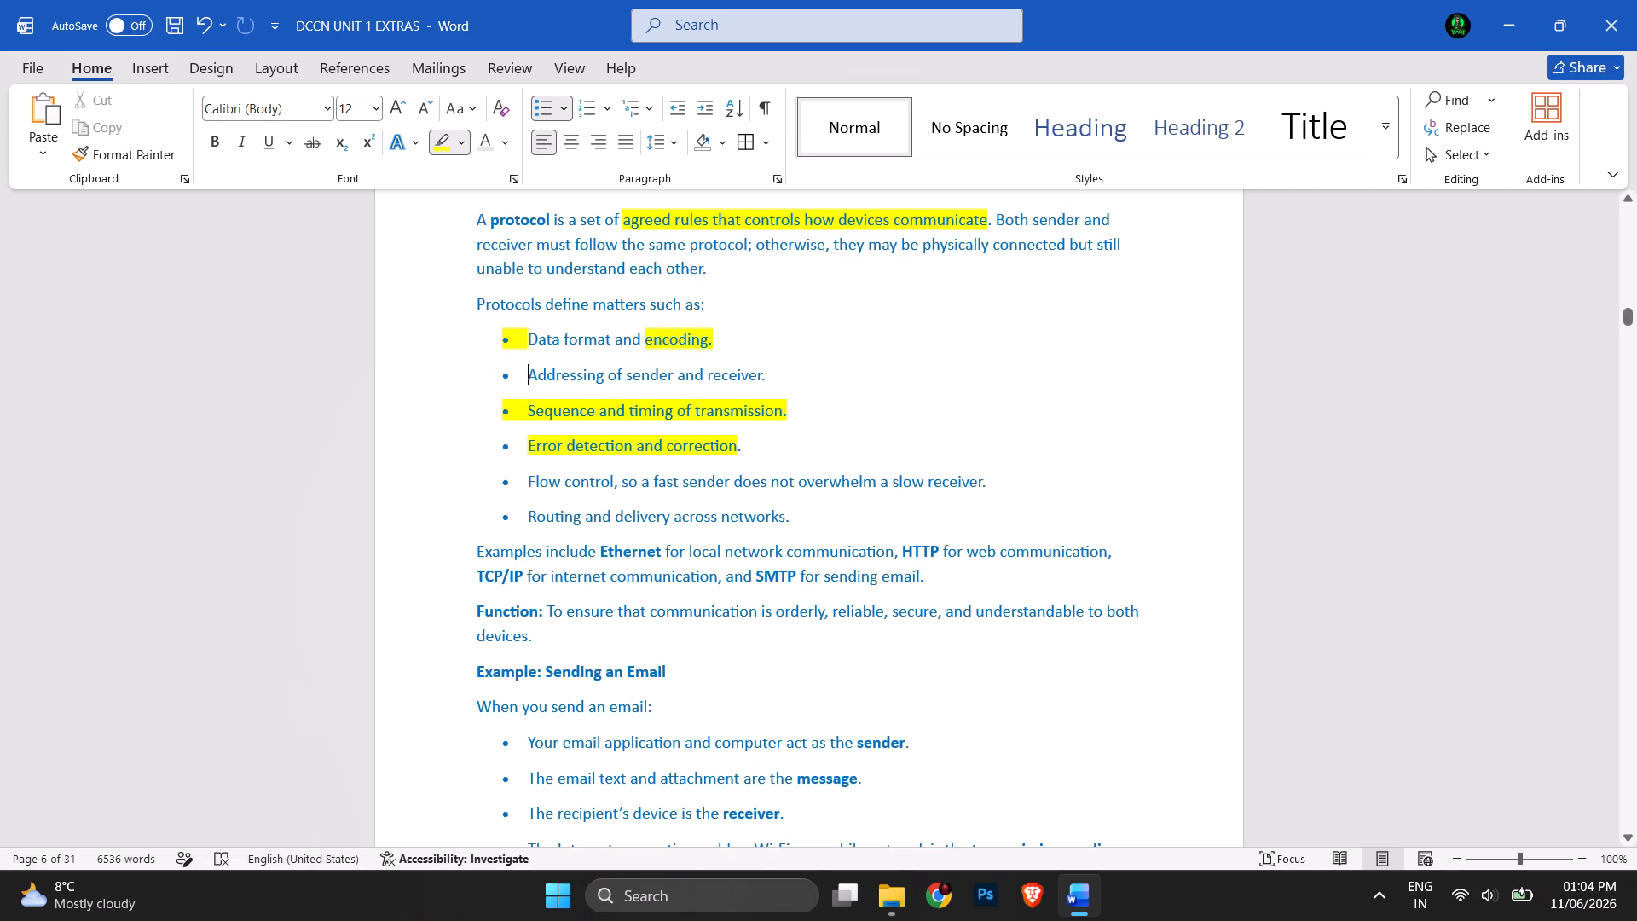
left_click_drag(529, 516, 795, 526)
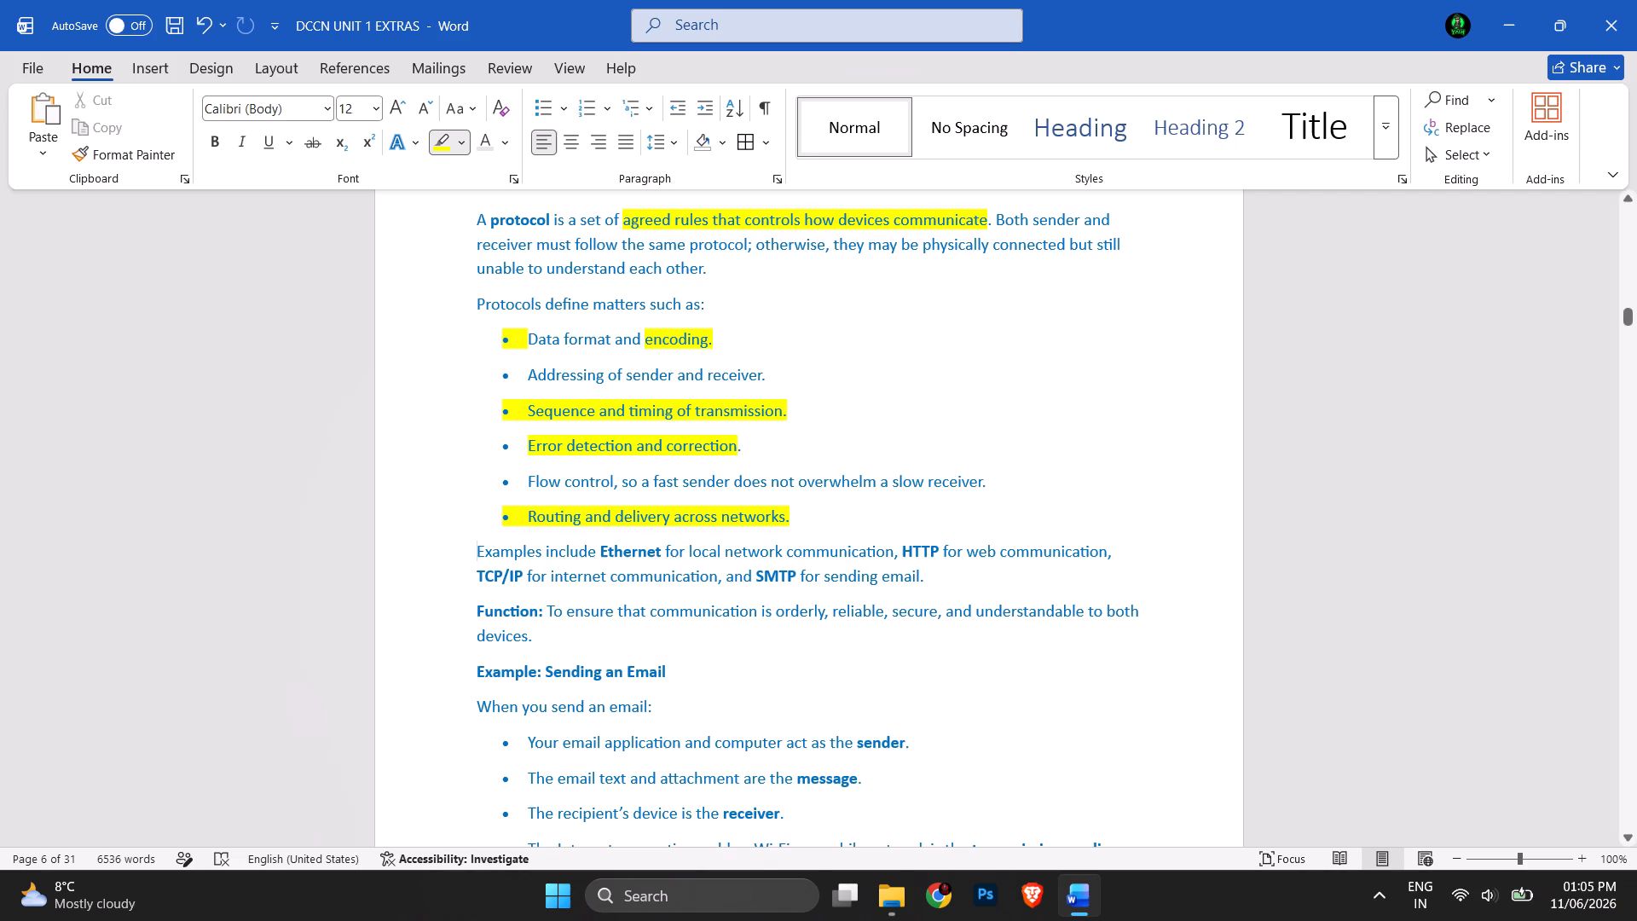
Make the word "Examples" bold at the start of the paragraph "Examples include Ethernet for local network communication".
scroll(685, 594, "down", 1)
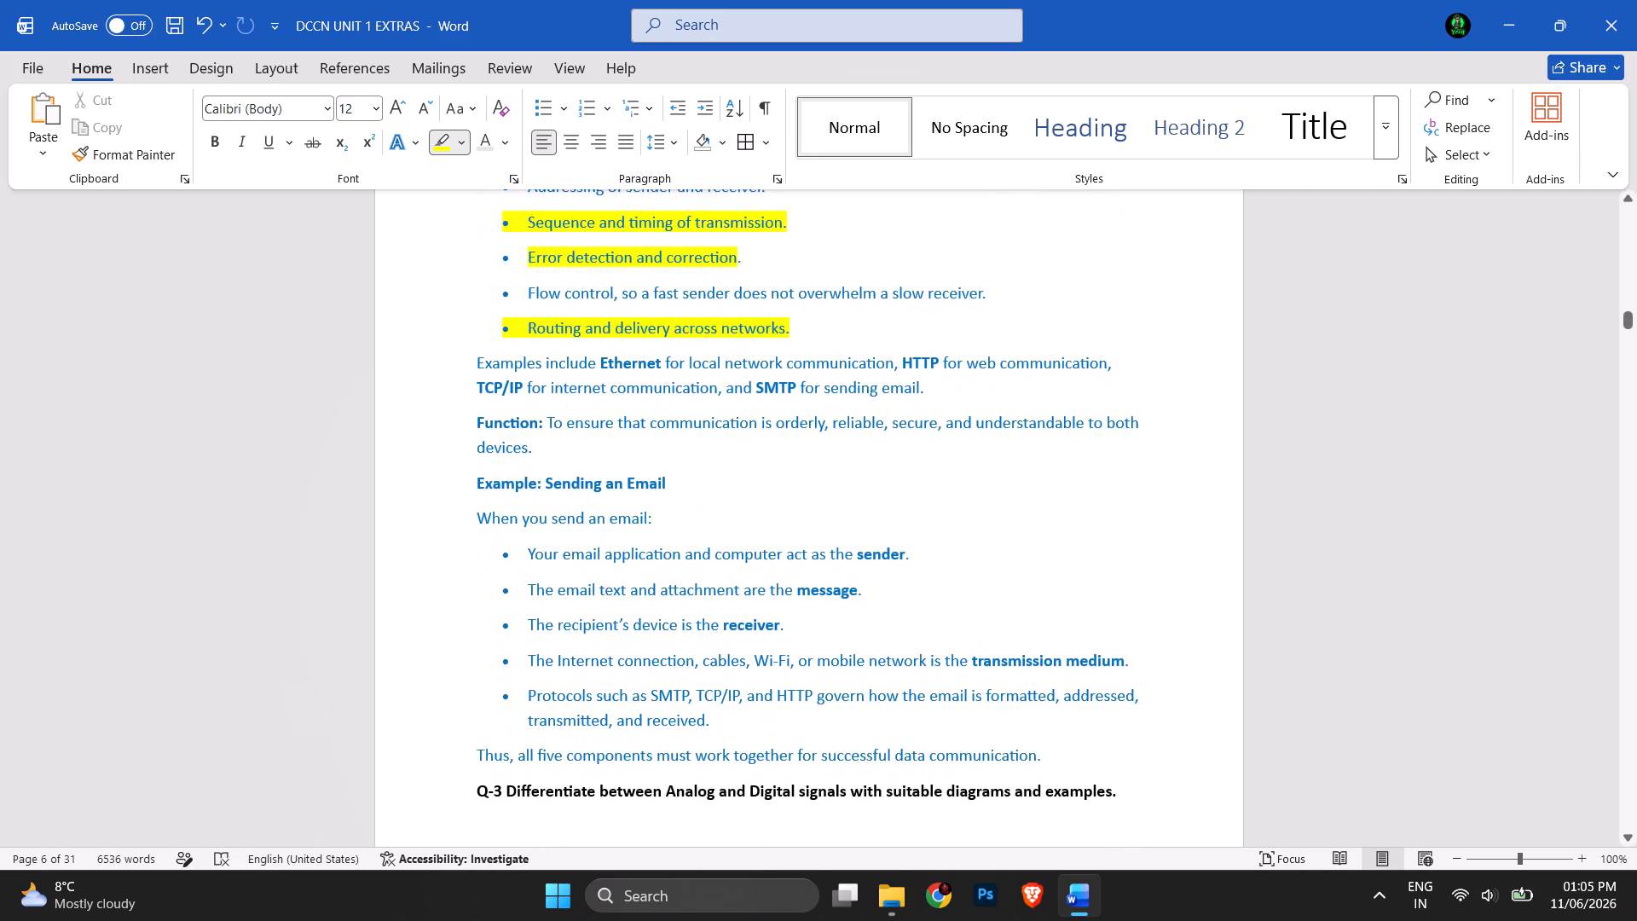
scroll(685, 594, "down", 1)
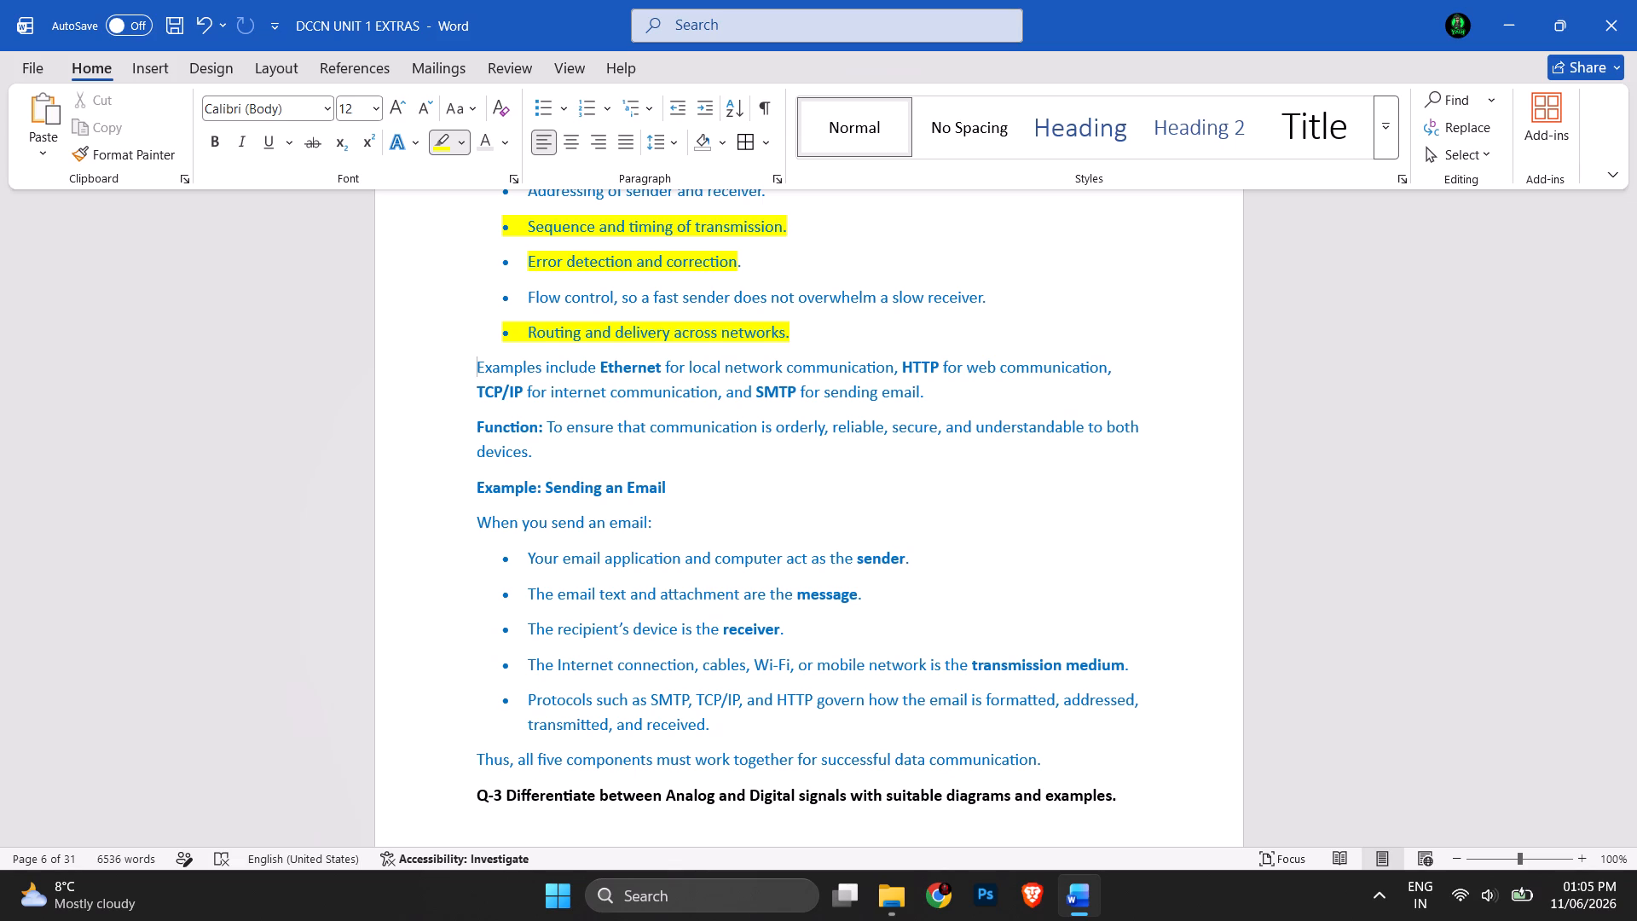
scroll(685, 594, "left", 2)
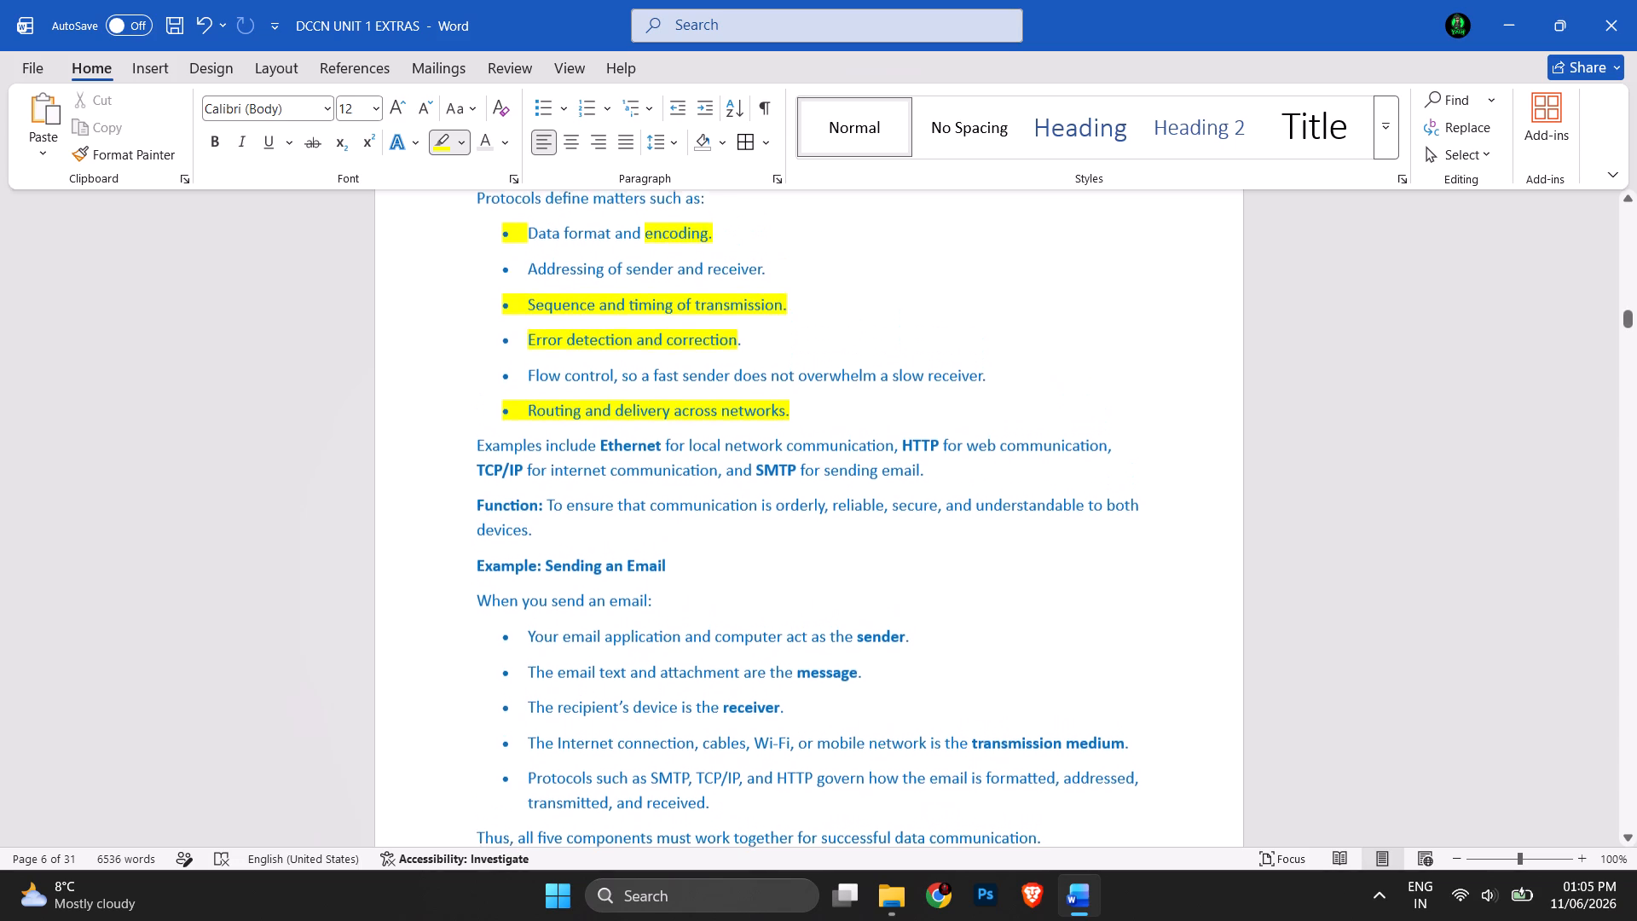
scroll(685, 594, "left", 1)
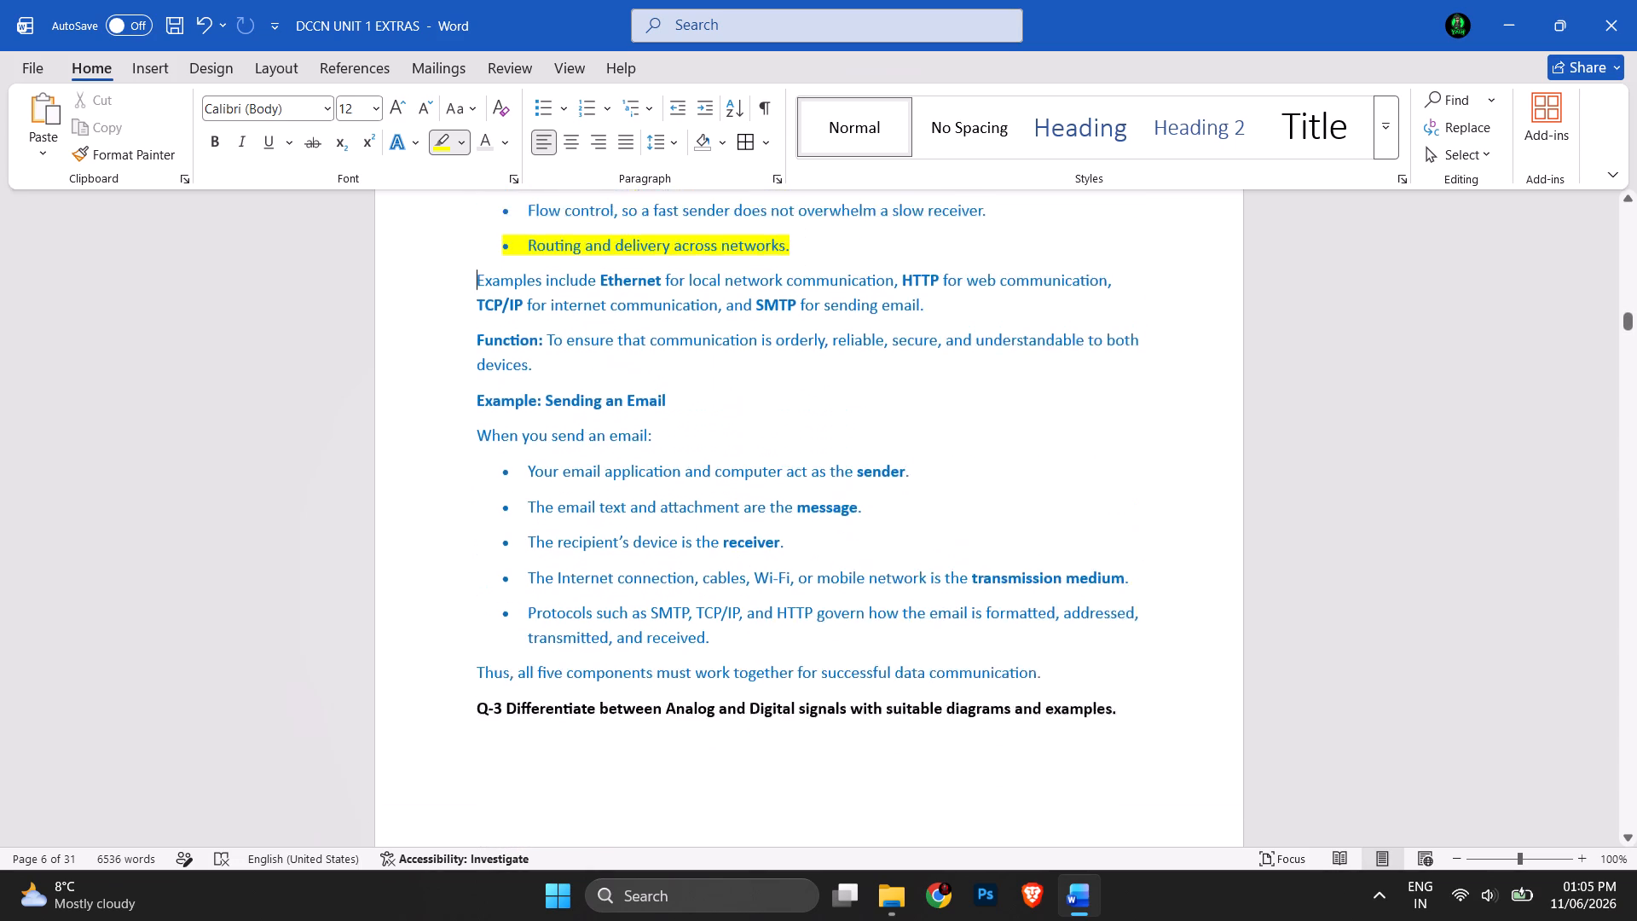
scroll(685, 594, "left", 1)
scroll(685, 594, "down", 1)
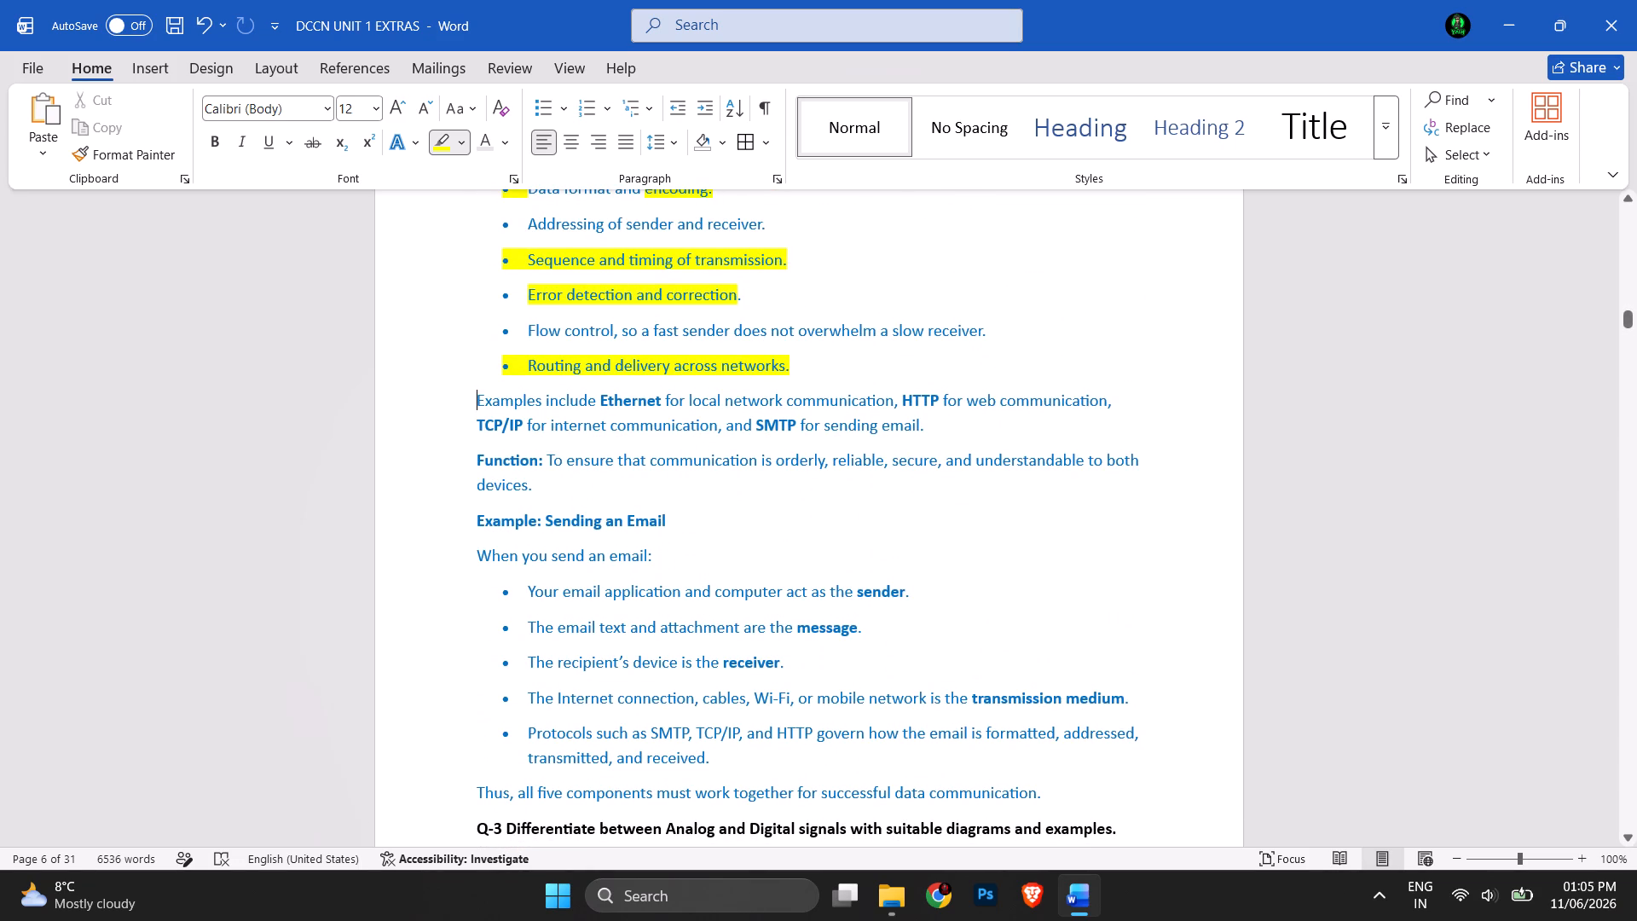
left_click(478, 401)
key("space")
key("BackSpace")
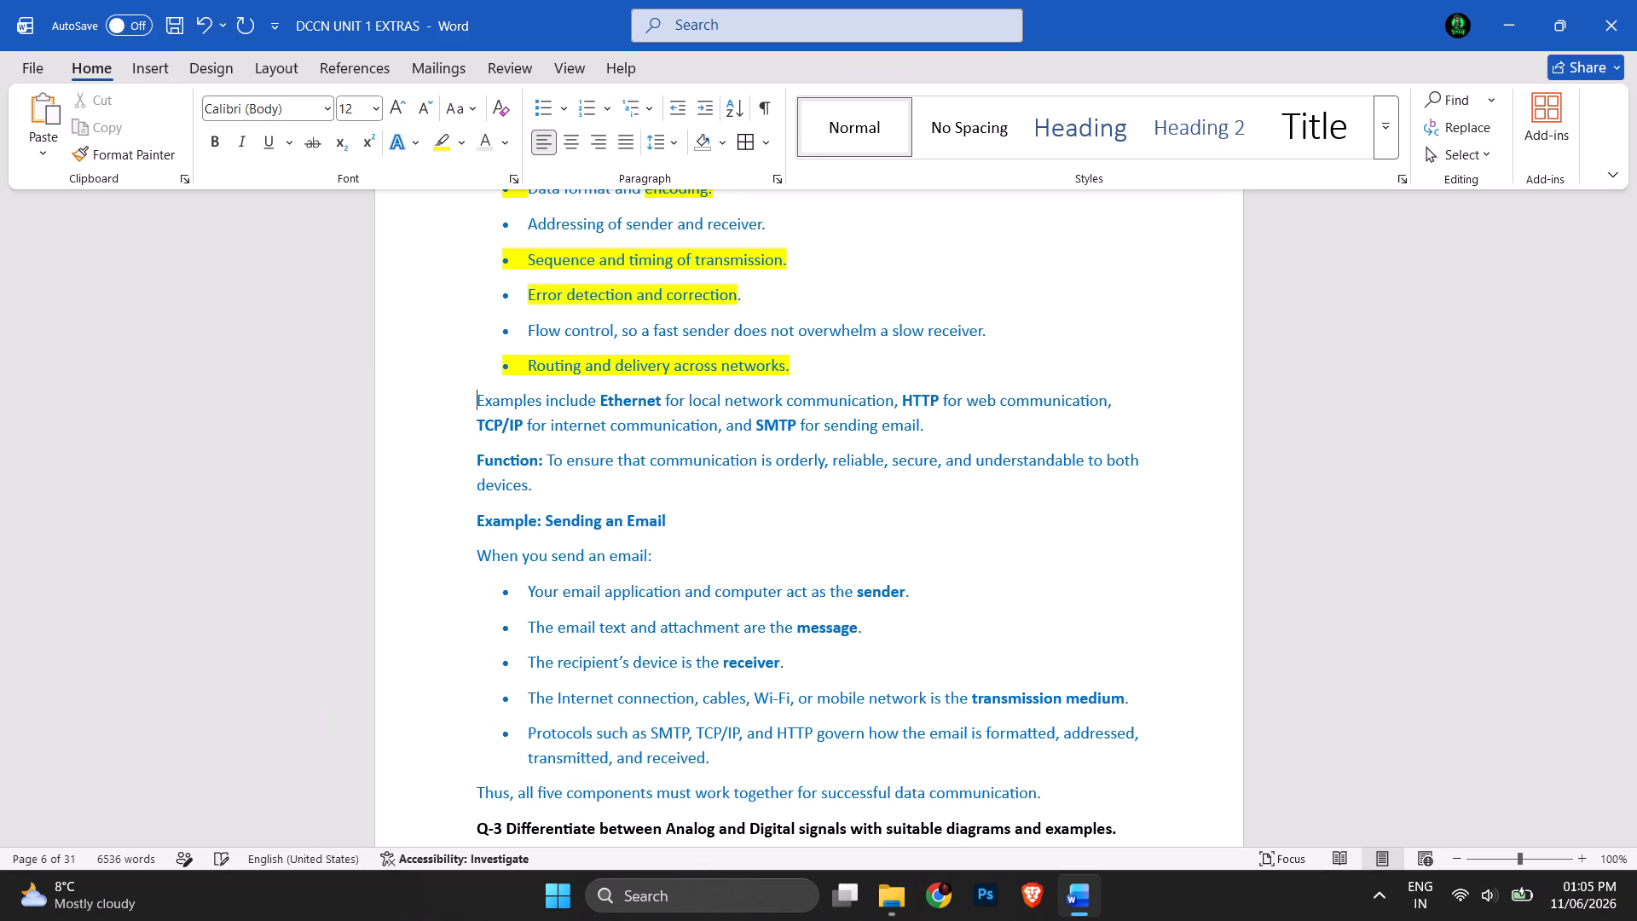
key("shift+Right")
key("shift+Right")
key("shift+Right")
key("shift+Right")
key("shift+Right")
key("shift+Right")
key("shift+Right")
key("shift+Right")
key("shift+Right")
key("shift+Right")
key("shift+Right")
key("shift+Right")
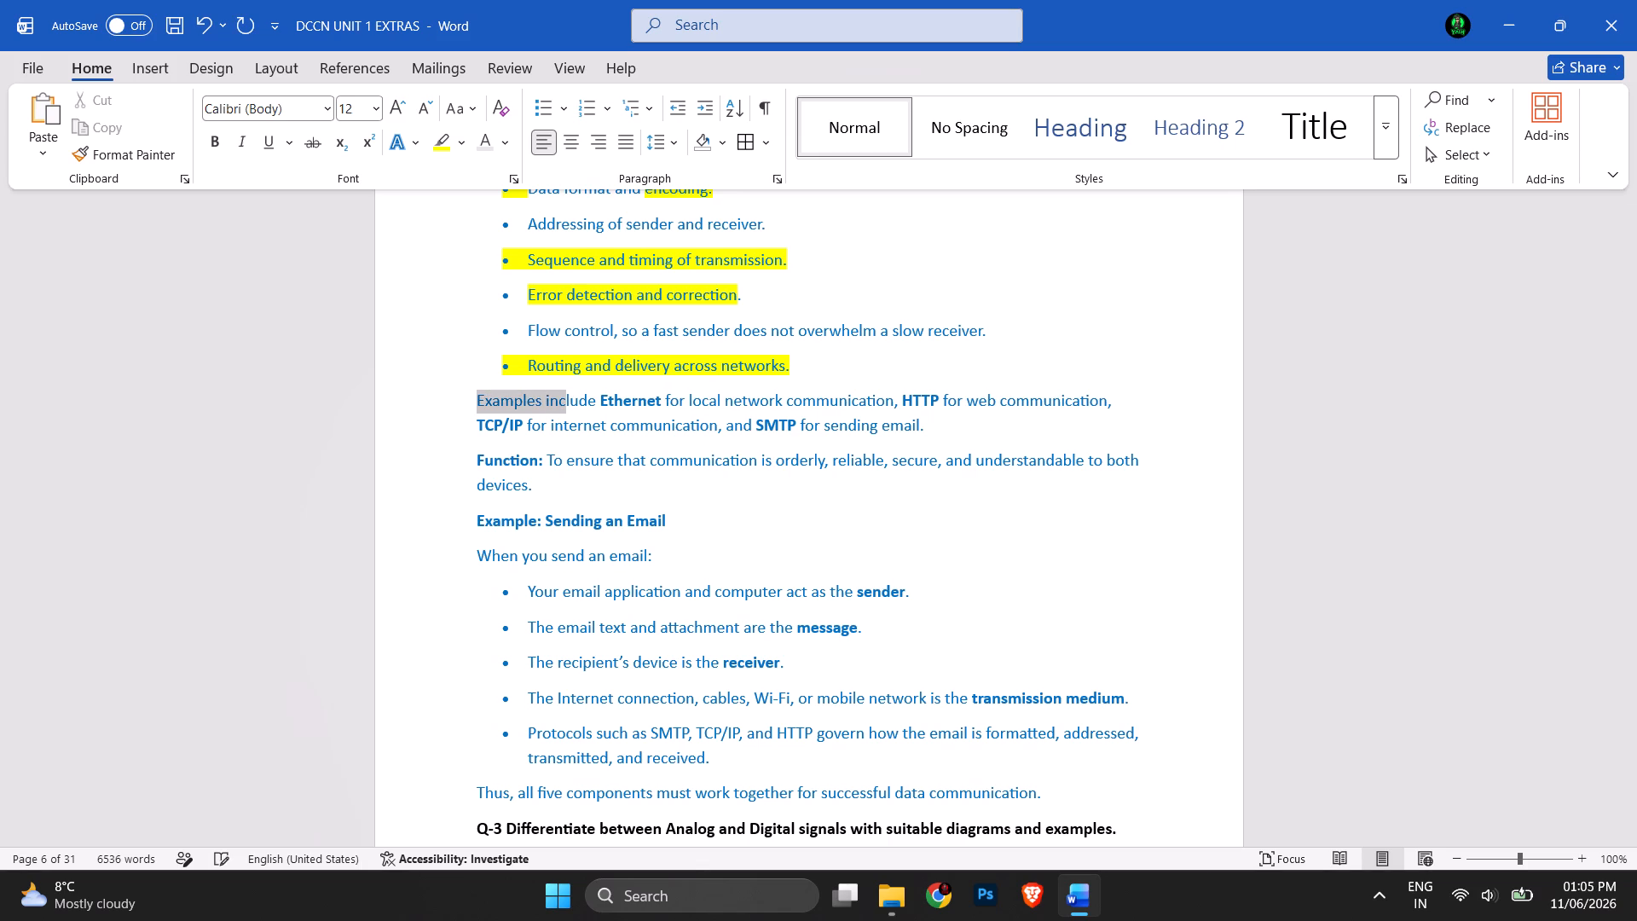
key("shift+Left")
key("shift+Left")
key("shift+Left")
key("ctrl+b")
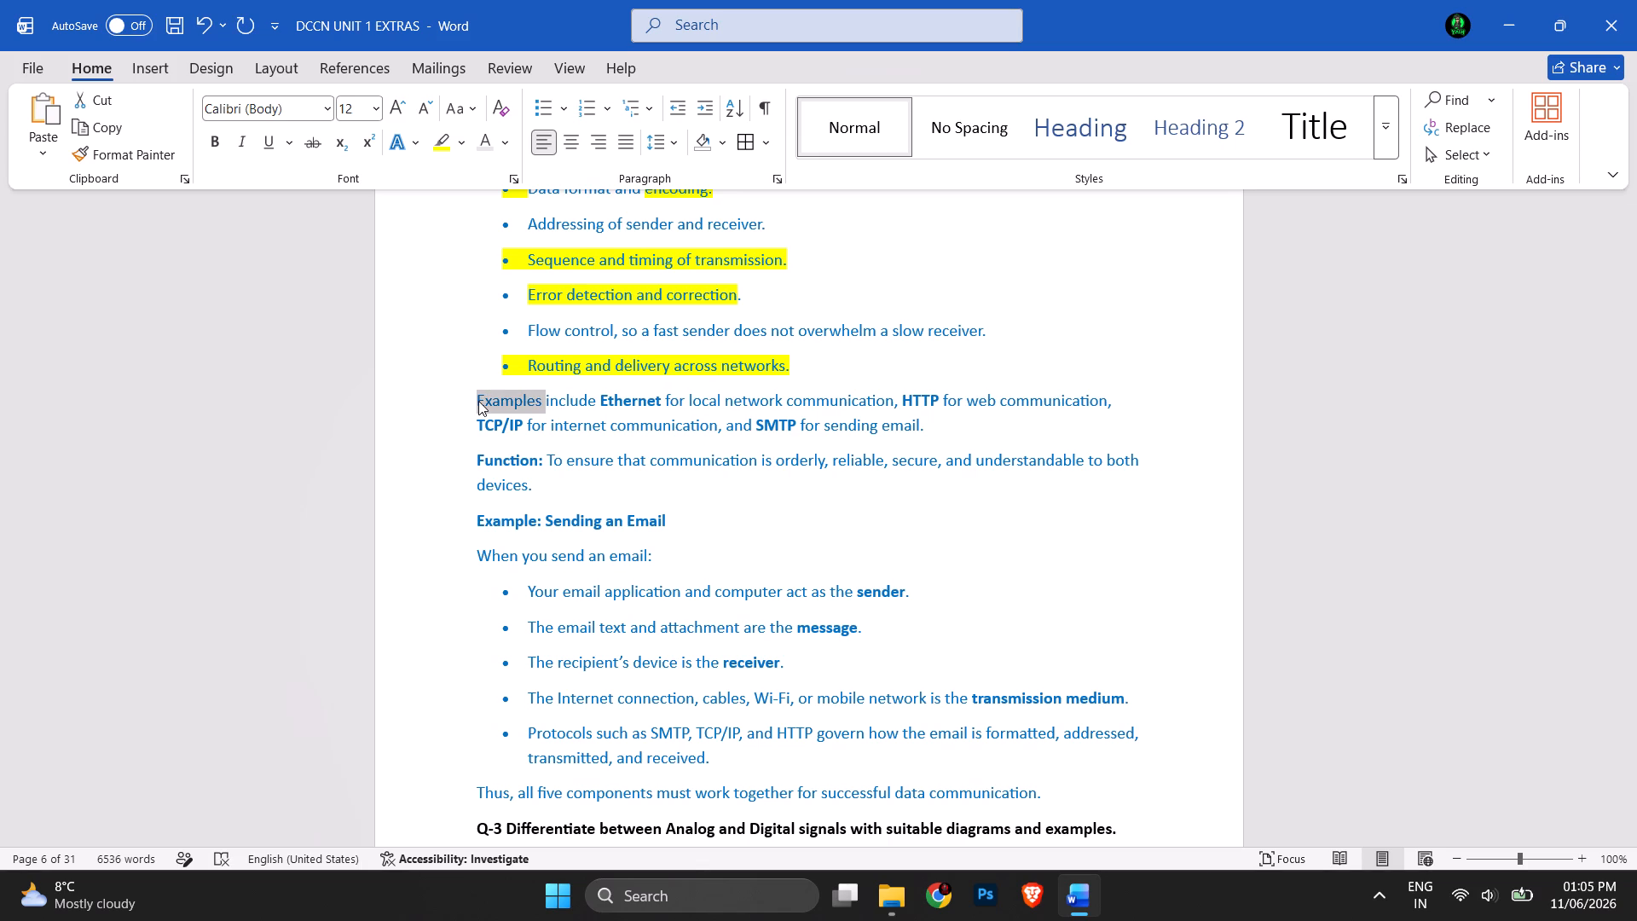
Split the Protocol examples paragraph into separate lines for "Examples", Ethernet, HTTP, TCP/IP and SMTP.
key("Right")
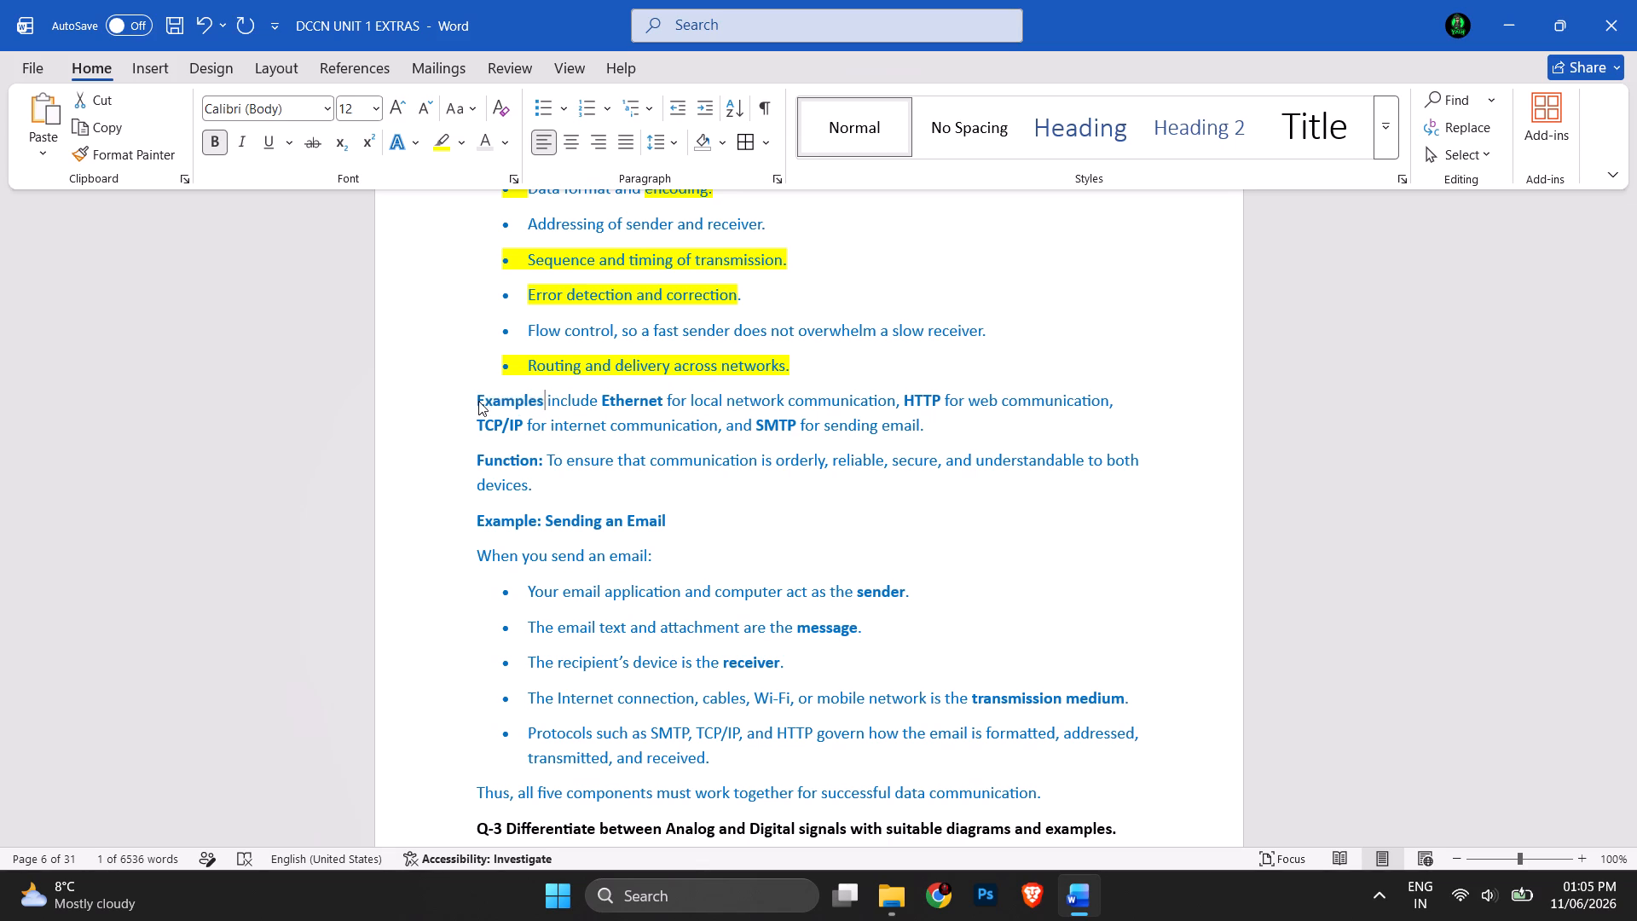
key("Return")
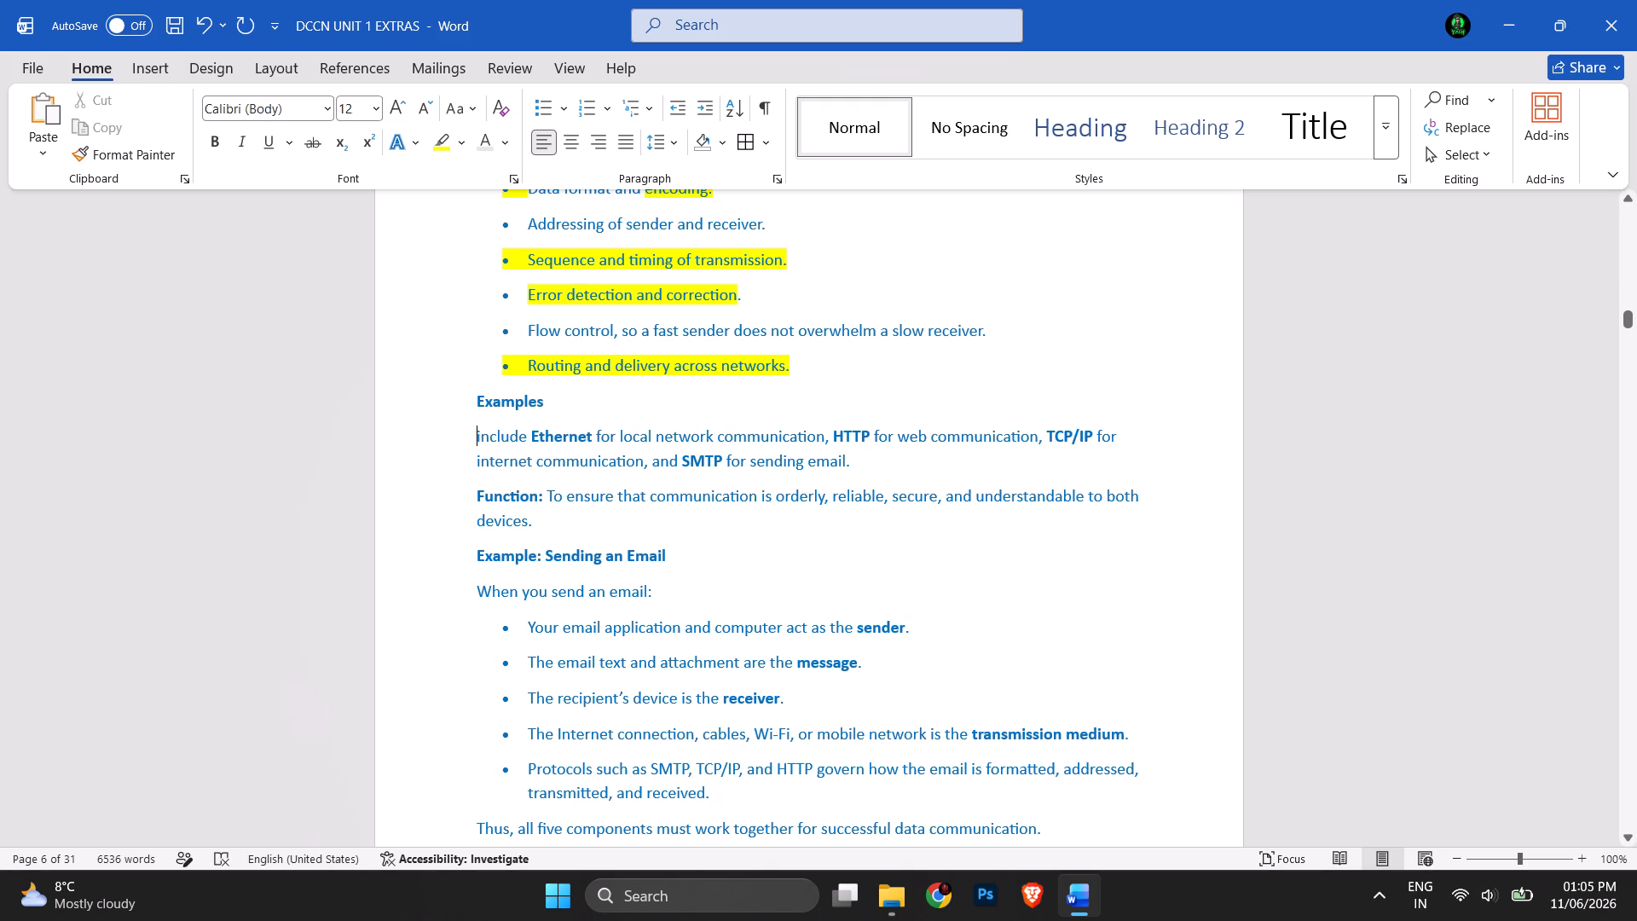
left_click(833, 431)
key("Return")
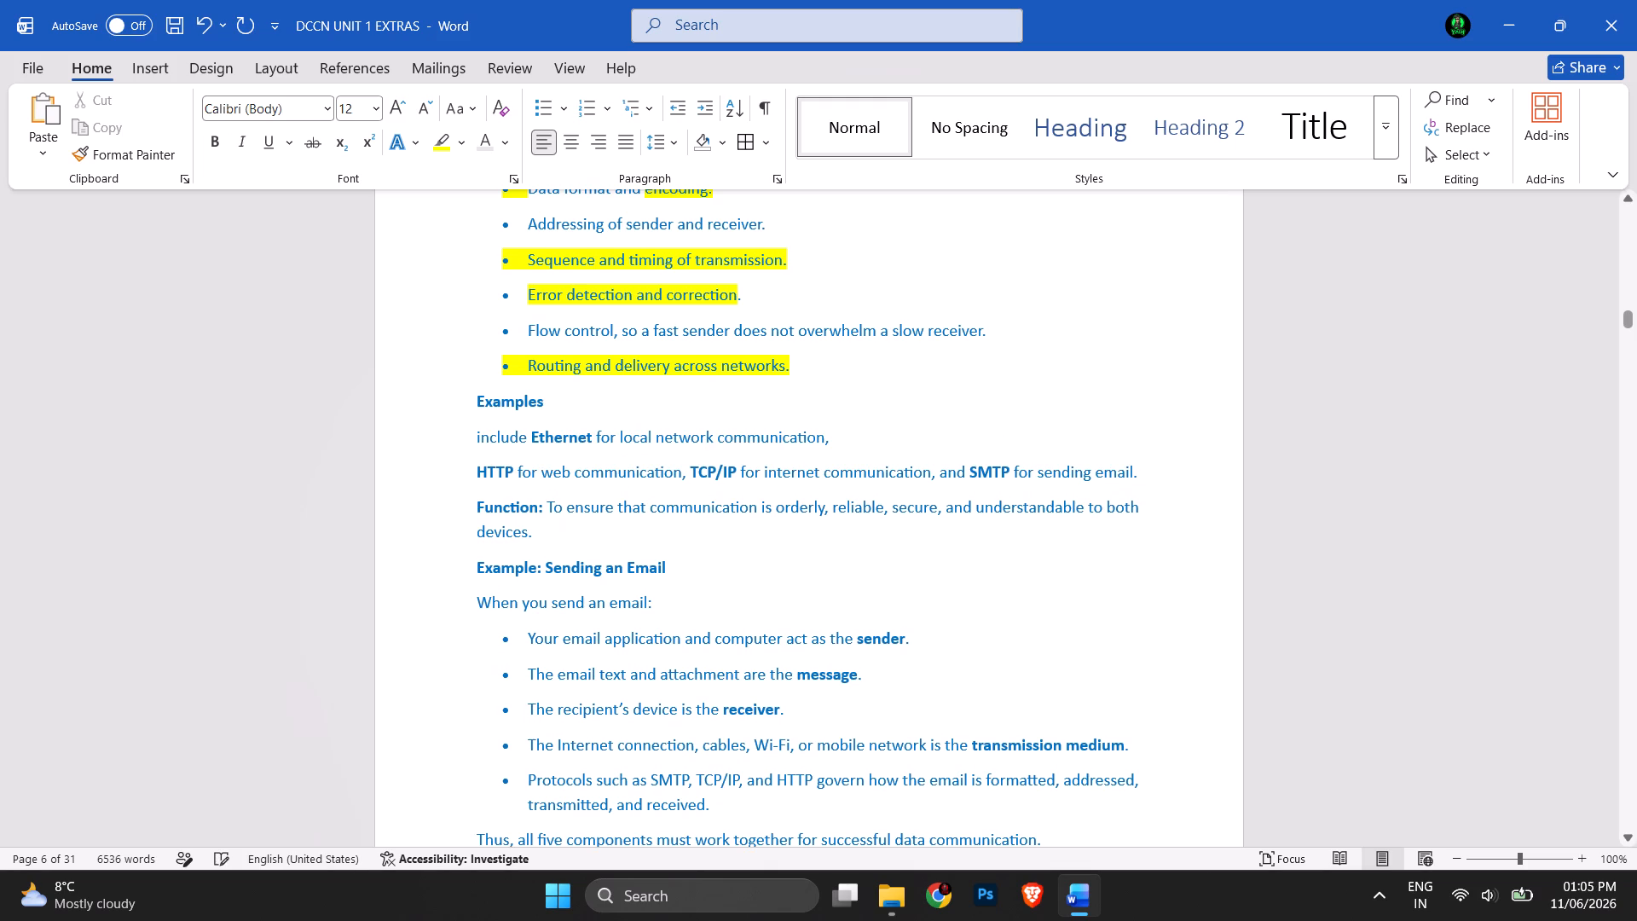
left_click(692, 477)
key("Return")
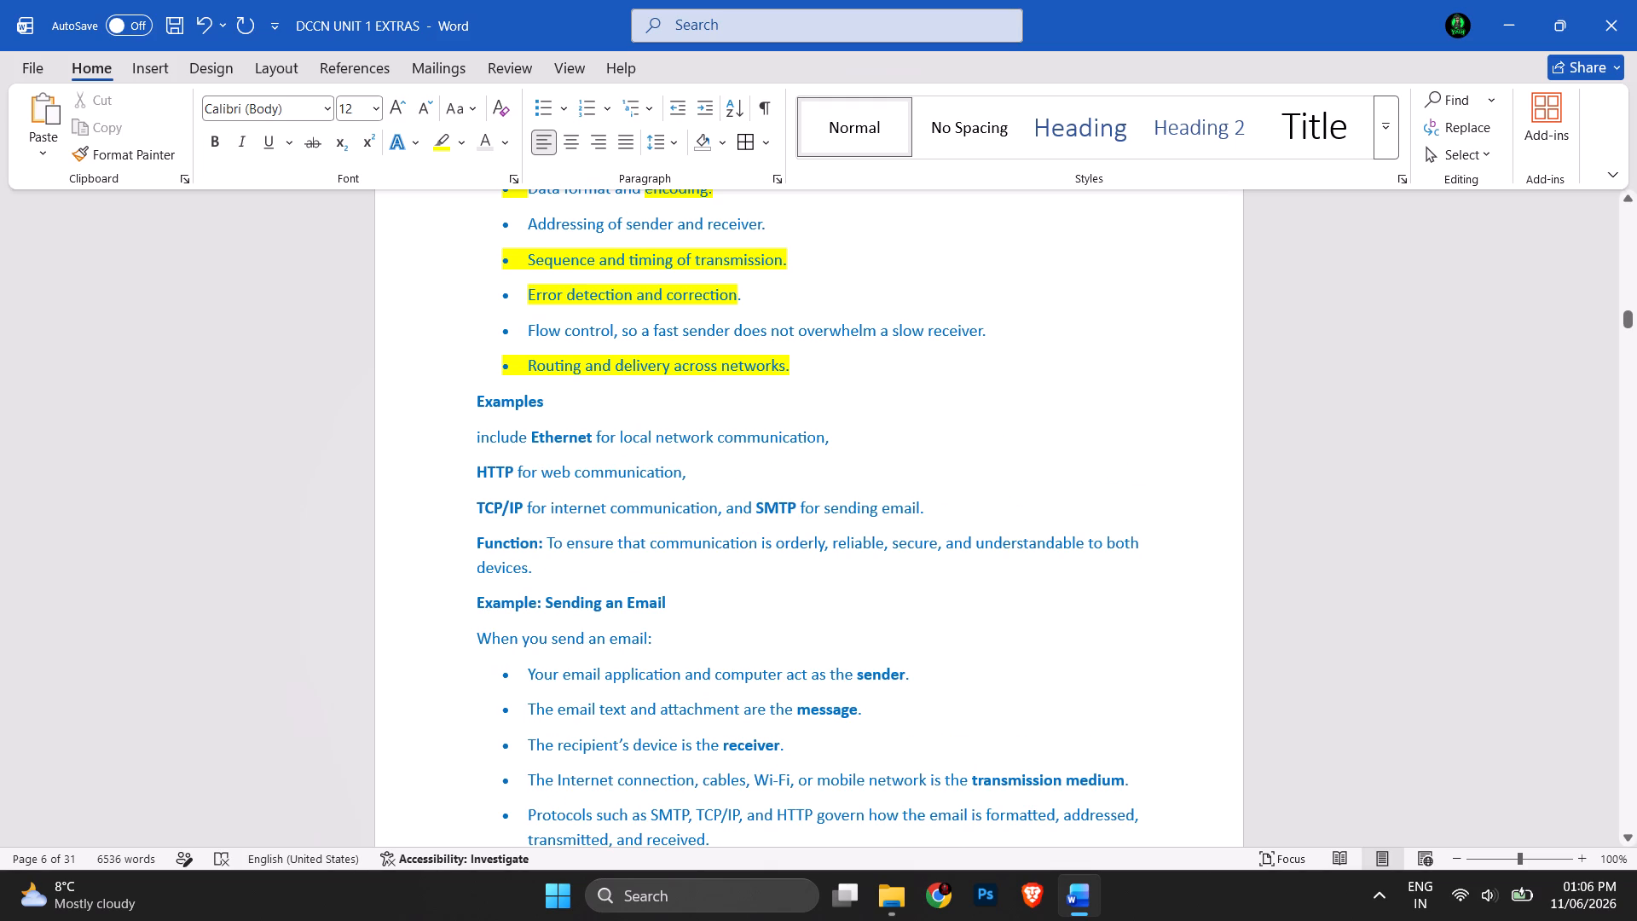
left_click(753, 503)
key("Return")
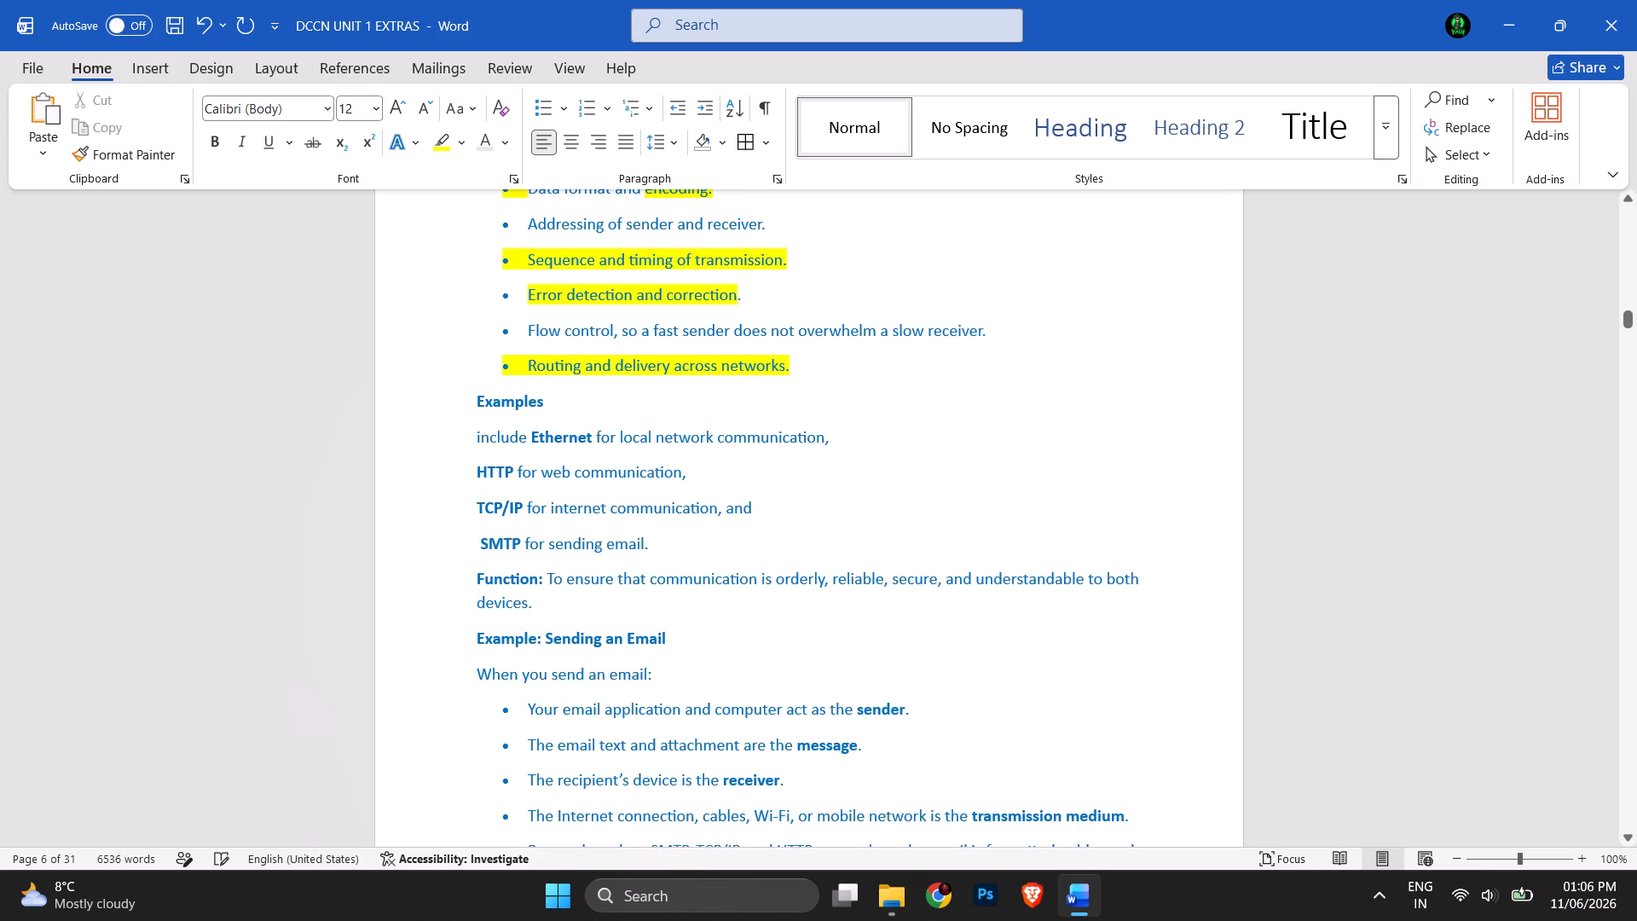
Apply outside borders around the block of lines from "Examples" to "SMTP for sending email.".
left_click_drag(657, 541, 485, 404)
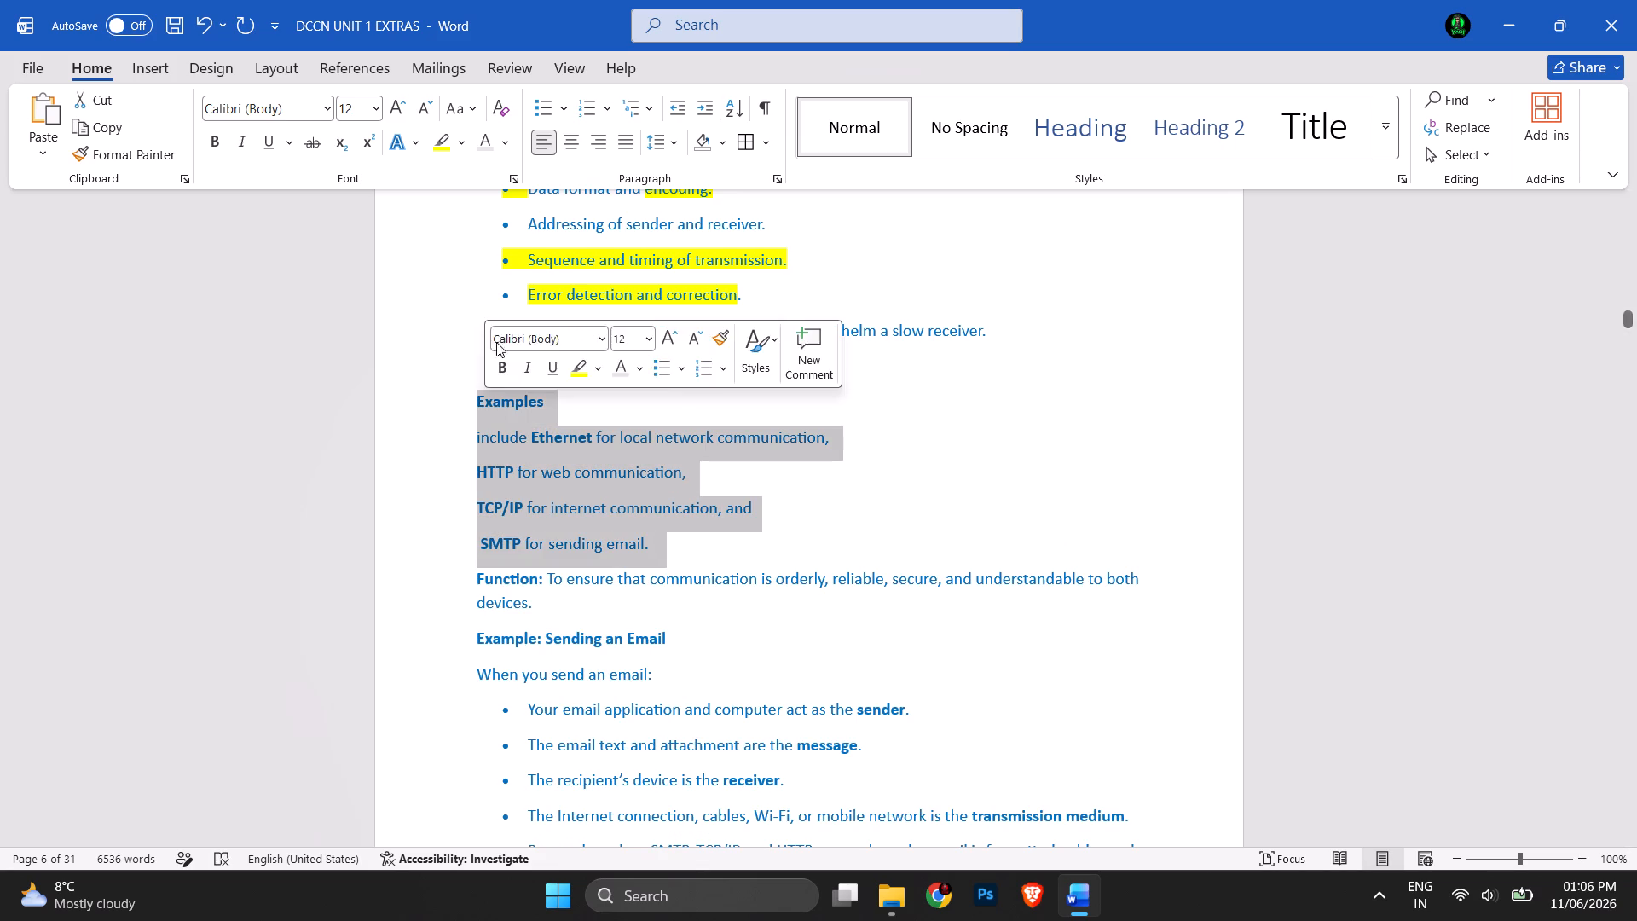
left_click(762, 152)
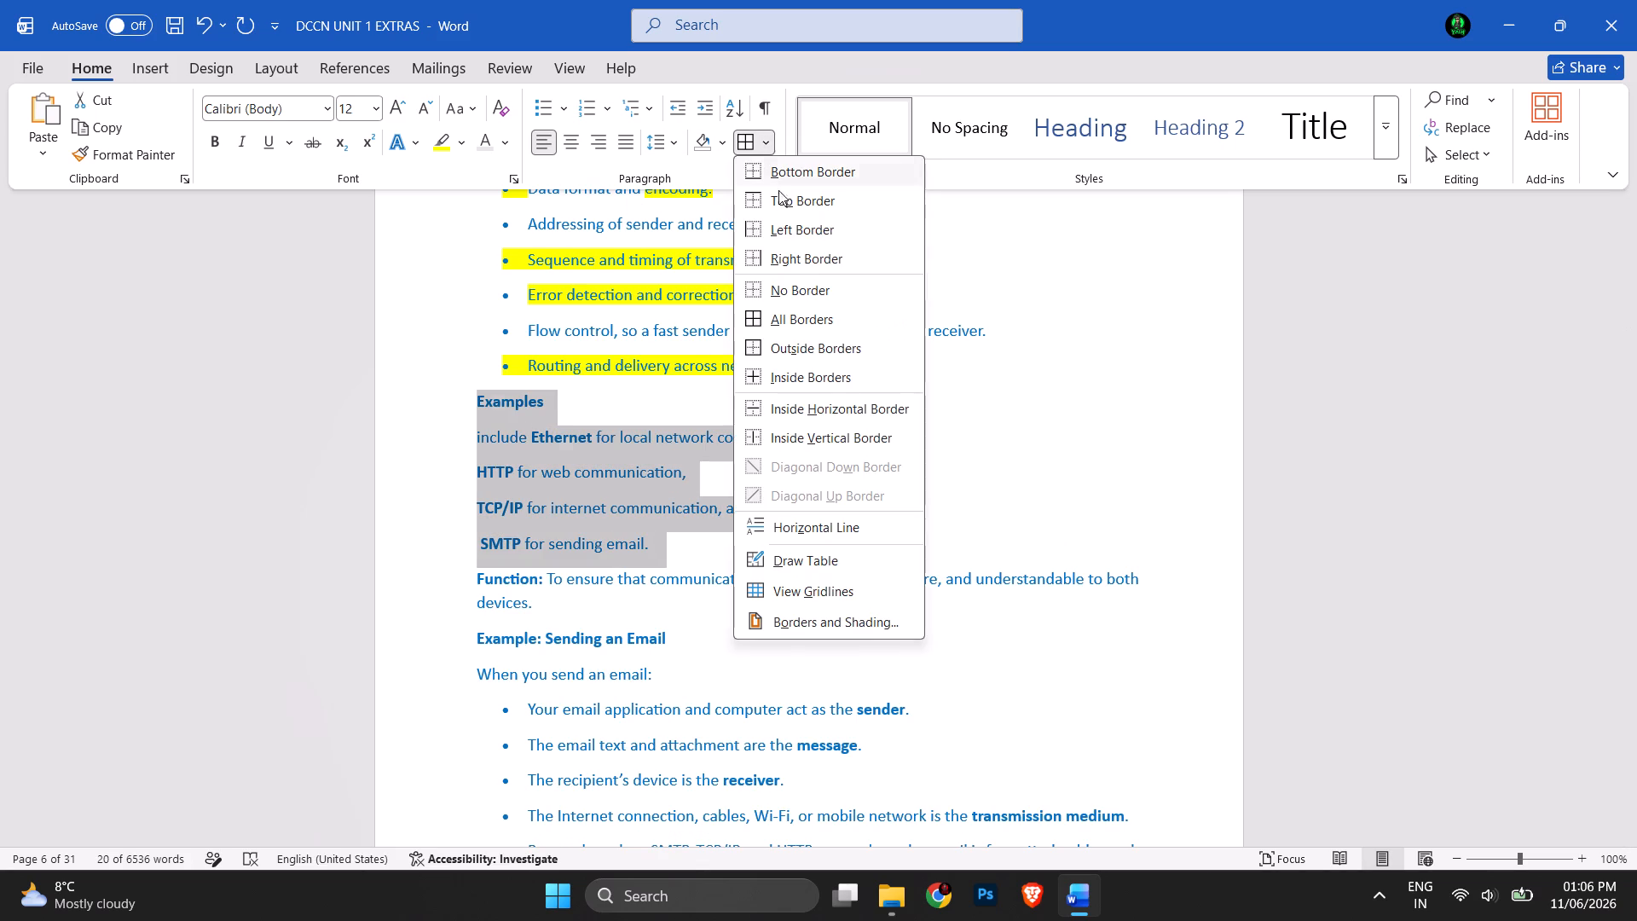
left_click(787, 349)
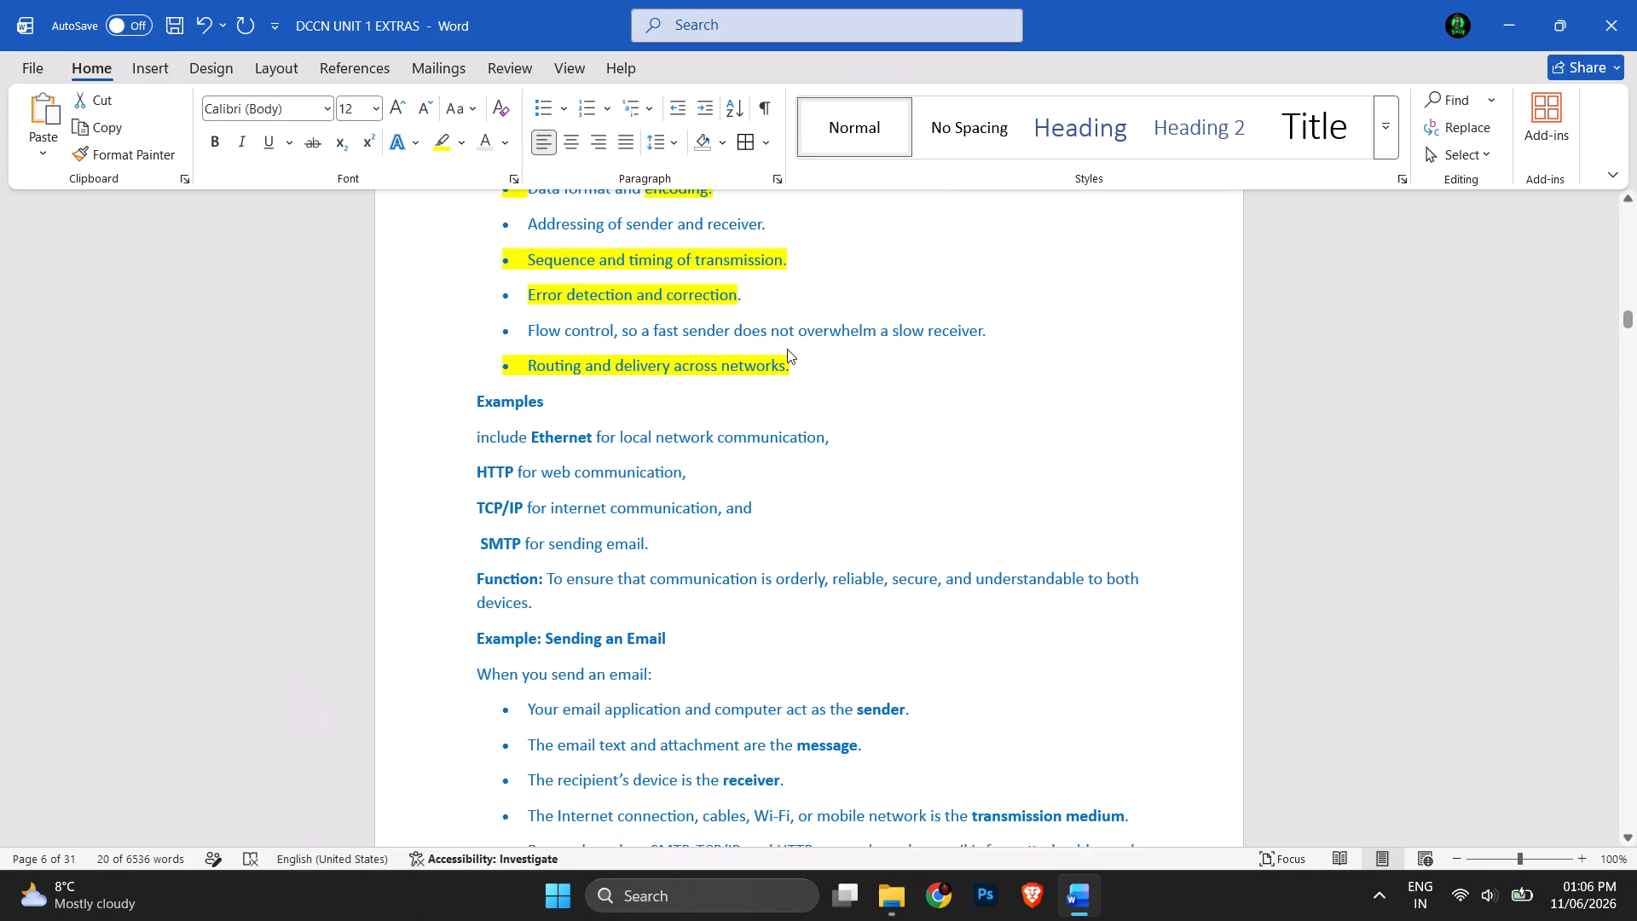
left_click(744, 632)
Change the font colour of the "Examples" heading in the bordered block to red.
scroll(744, 632, "down", 1)
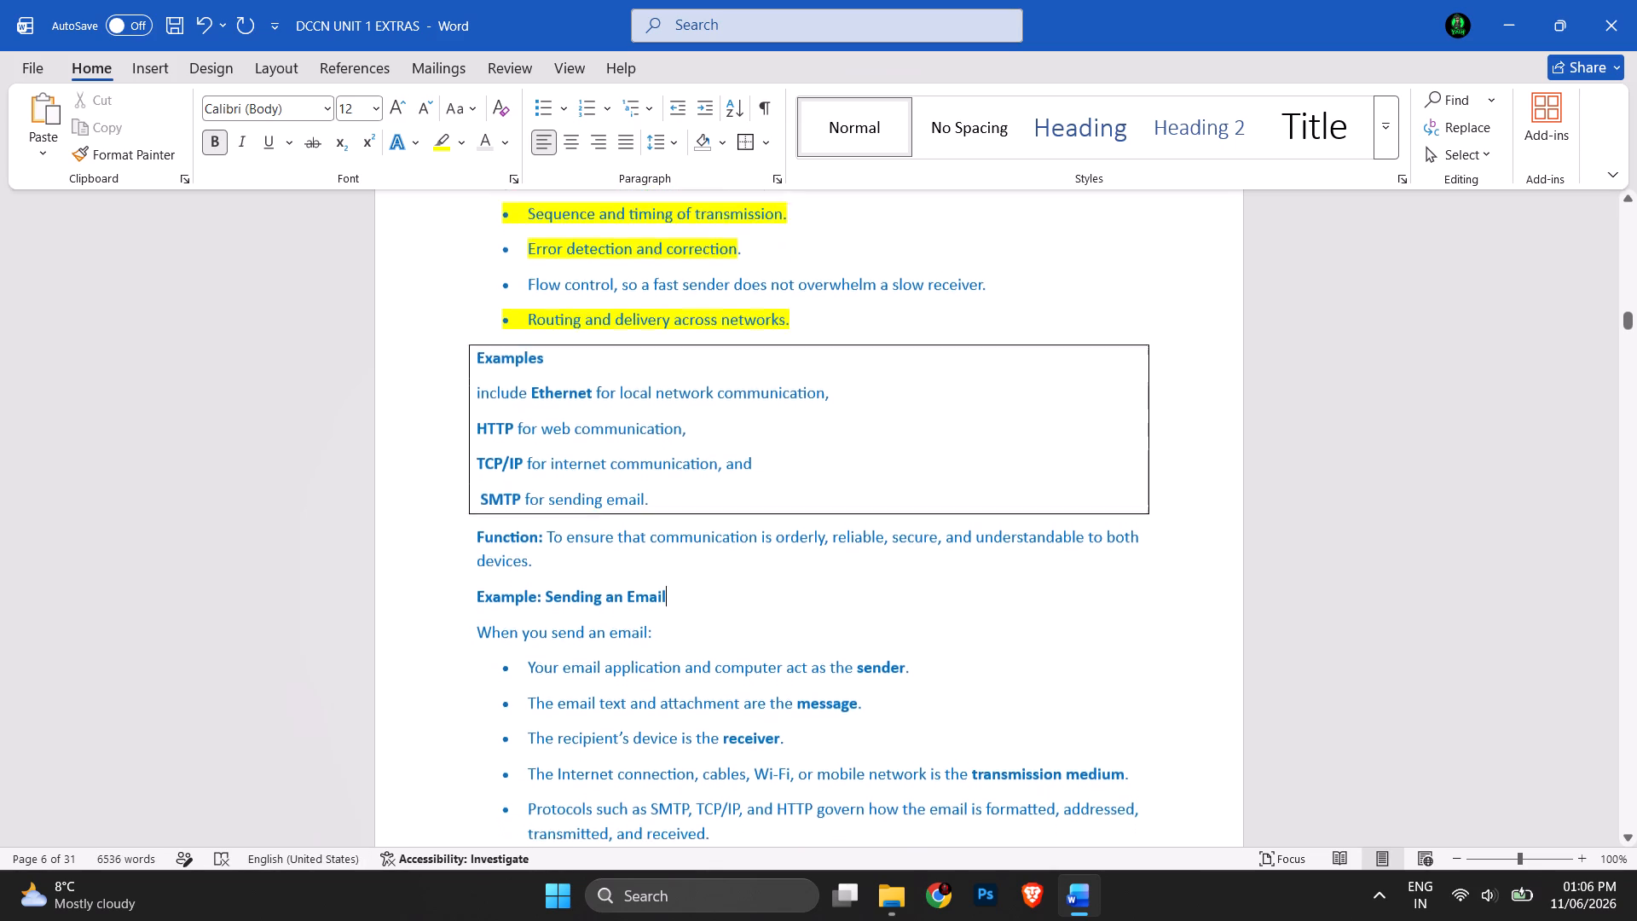
scroll(744, 632, "down", 1)
left_click_drag(561, 317, 464, 317)
left_click(506, 142)
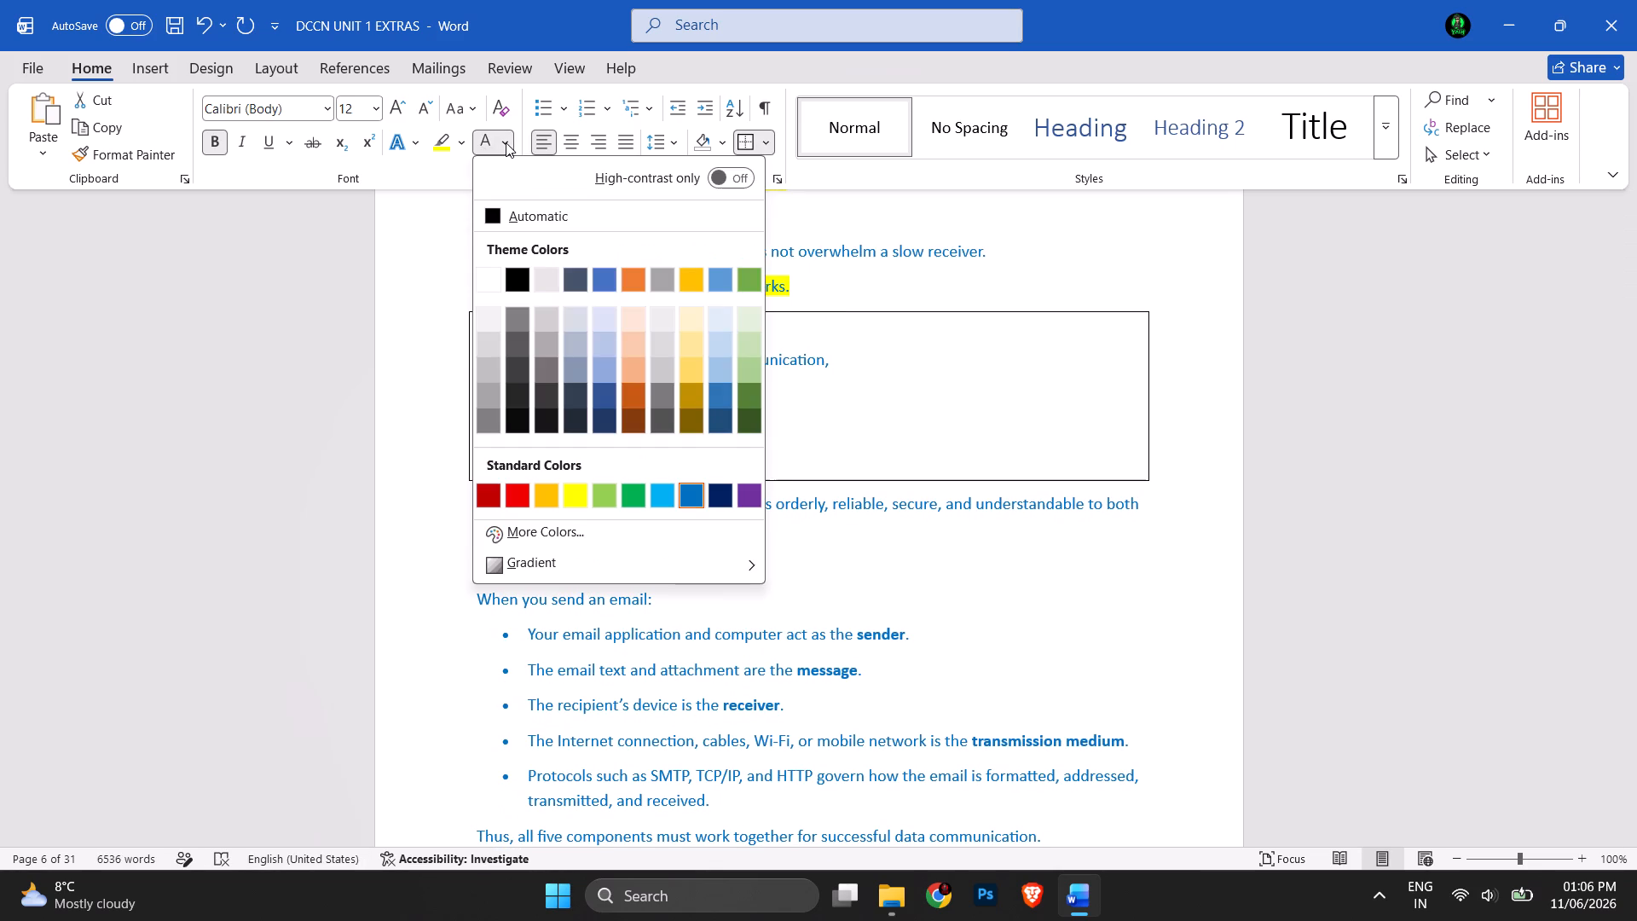
left_click(509, 492)
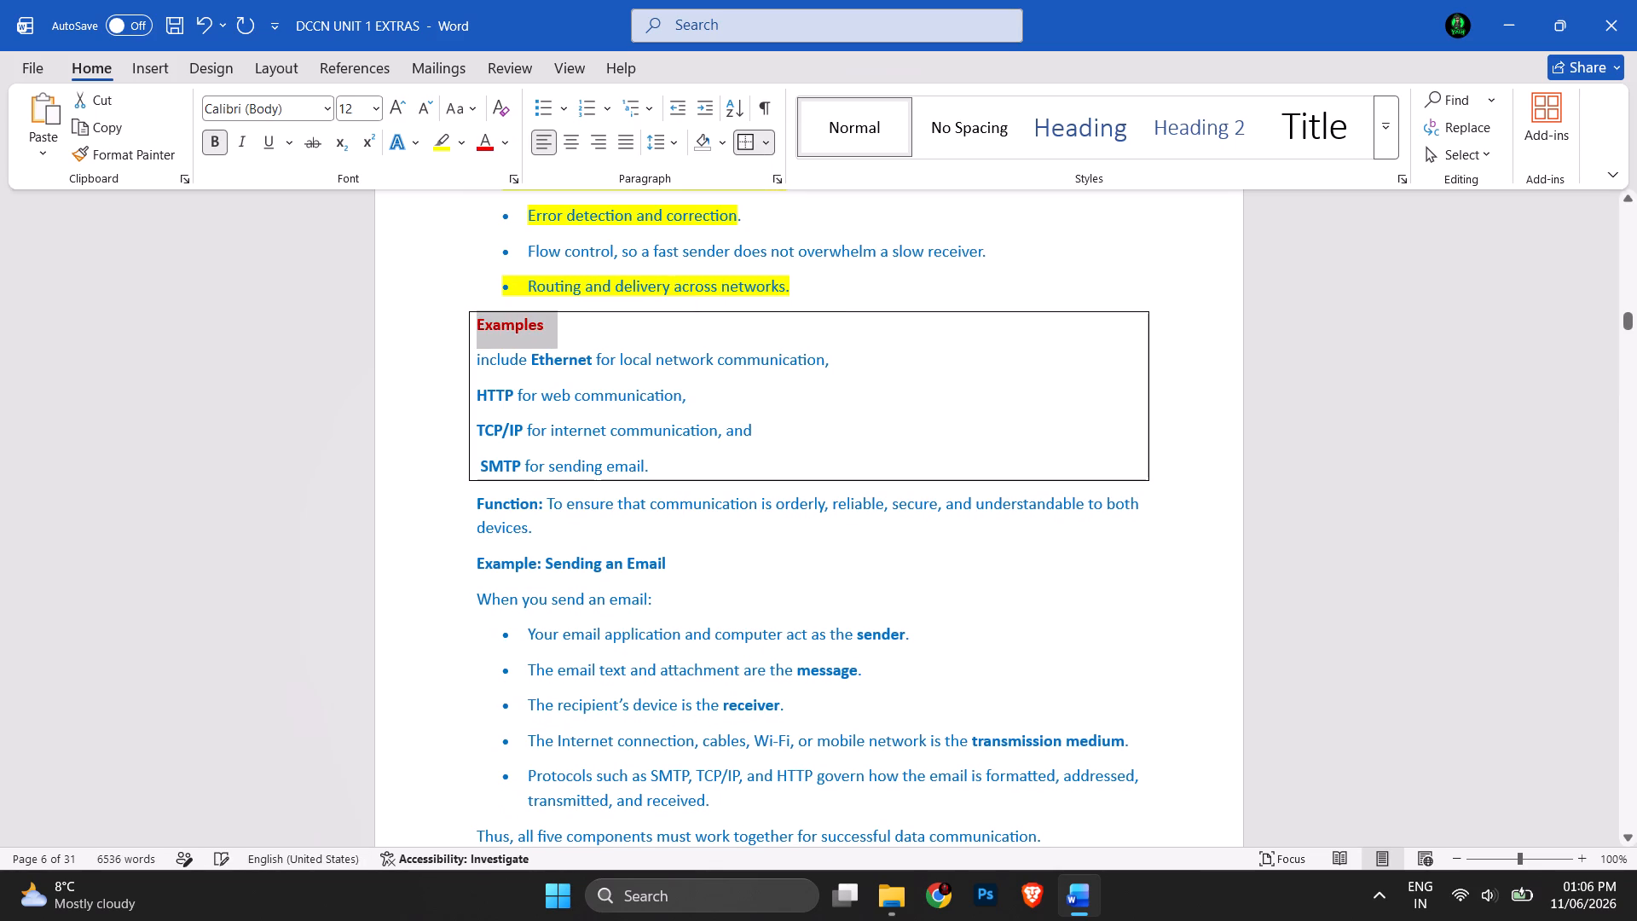
left_click(539, 585)
Highlight in yellow "continuous signal", "any value within a given range", "discrete signal" and "limited number of defined values, commonly 0 and 1." in the Definition row.
scroll(539, 585, "down", 2)
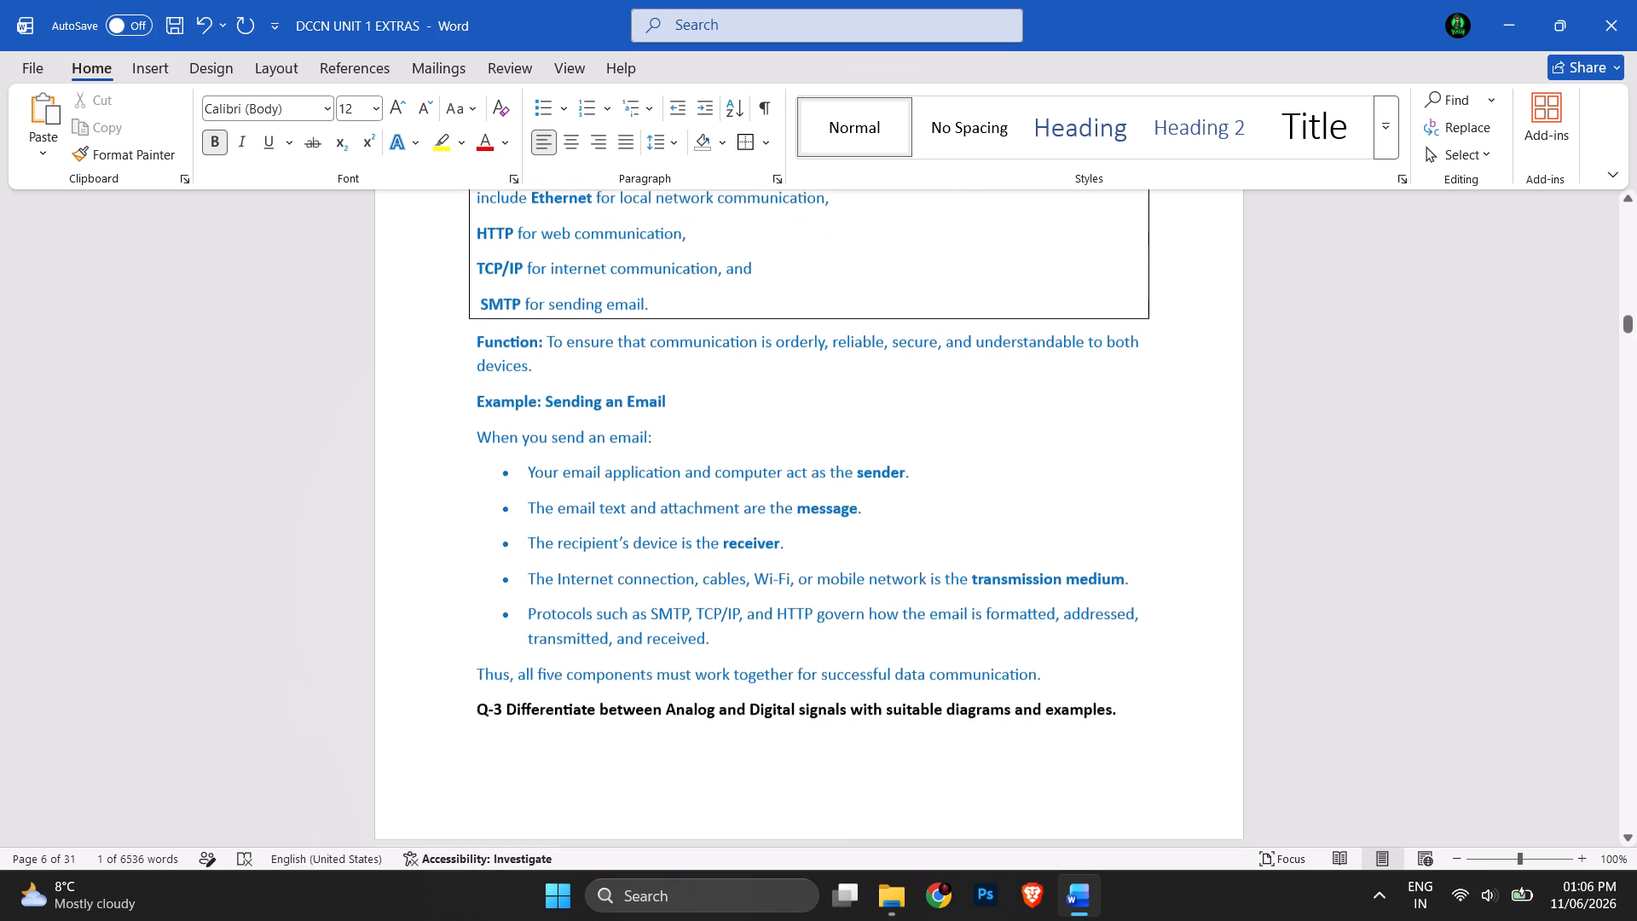
scroll(539, 585, "down", 3)
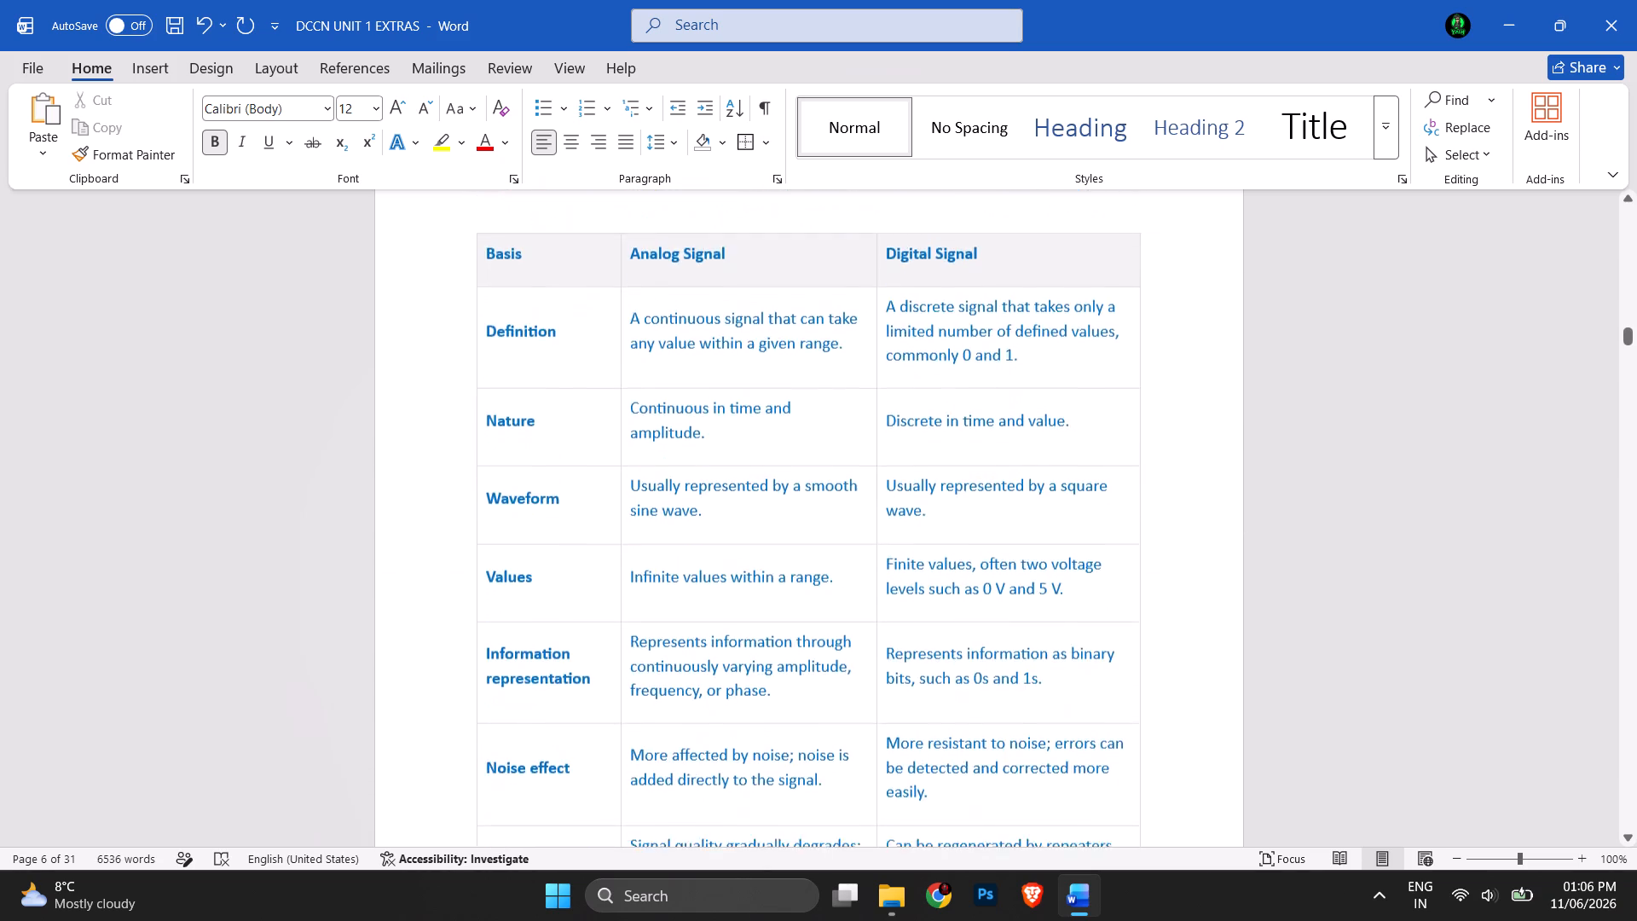
scroll(539, 585, "down", 2)
scroll(539, 585, "up", 1)
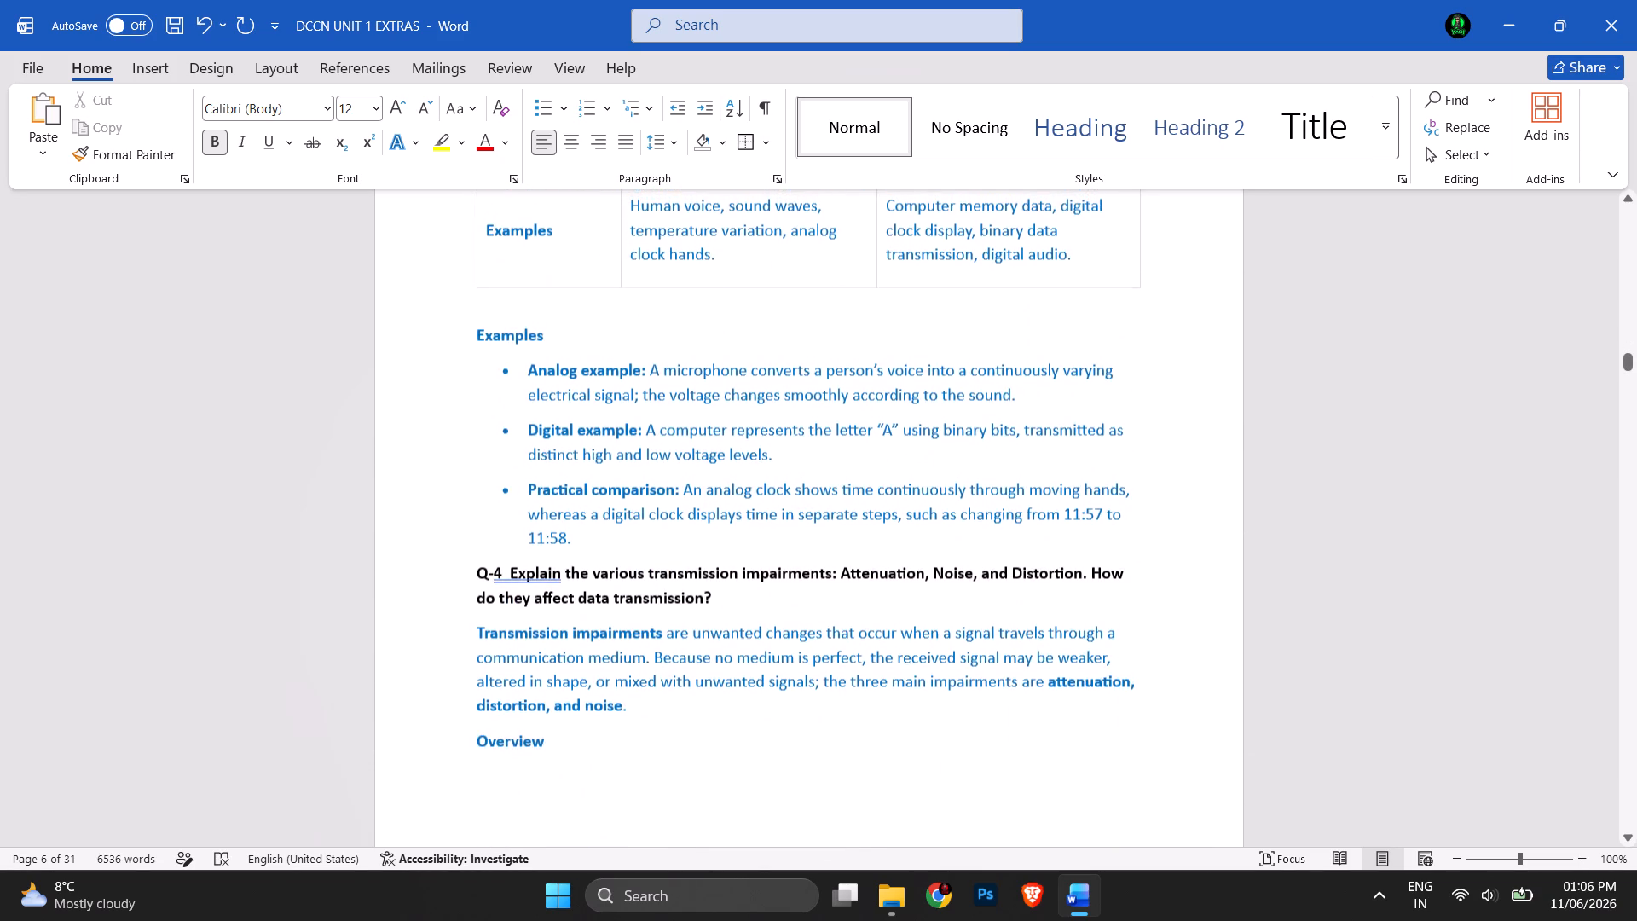
scroll(539, 585, "up", 1)
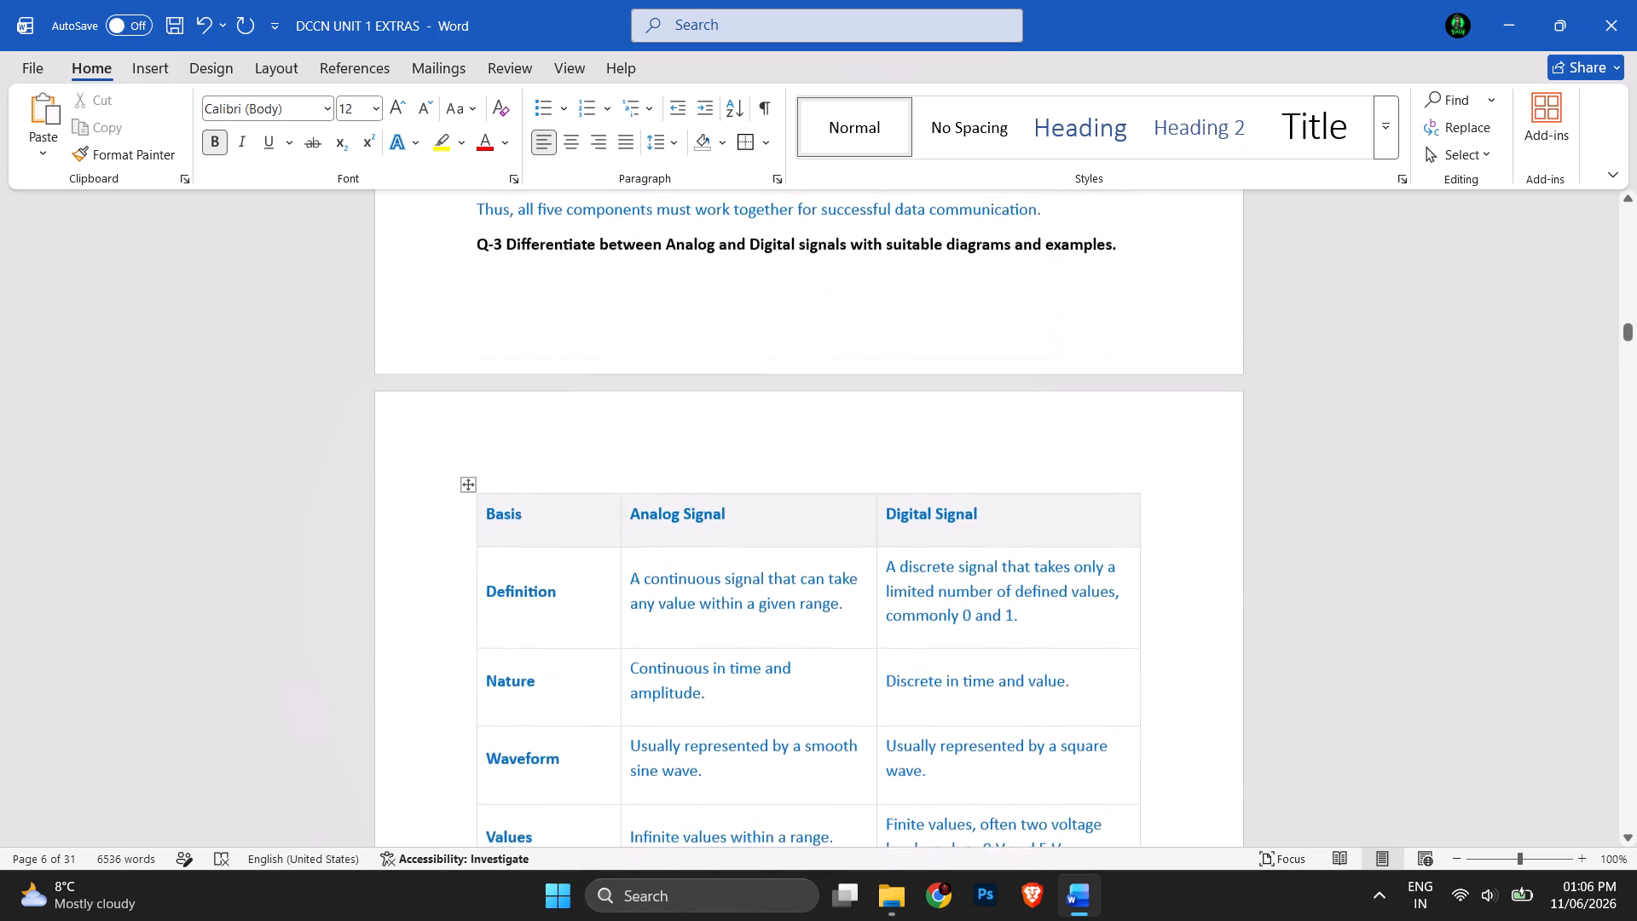
scroll(539, 585, "up", 2)
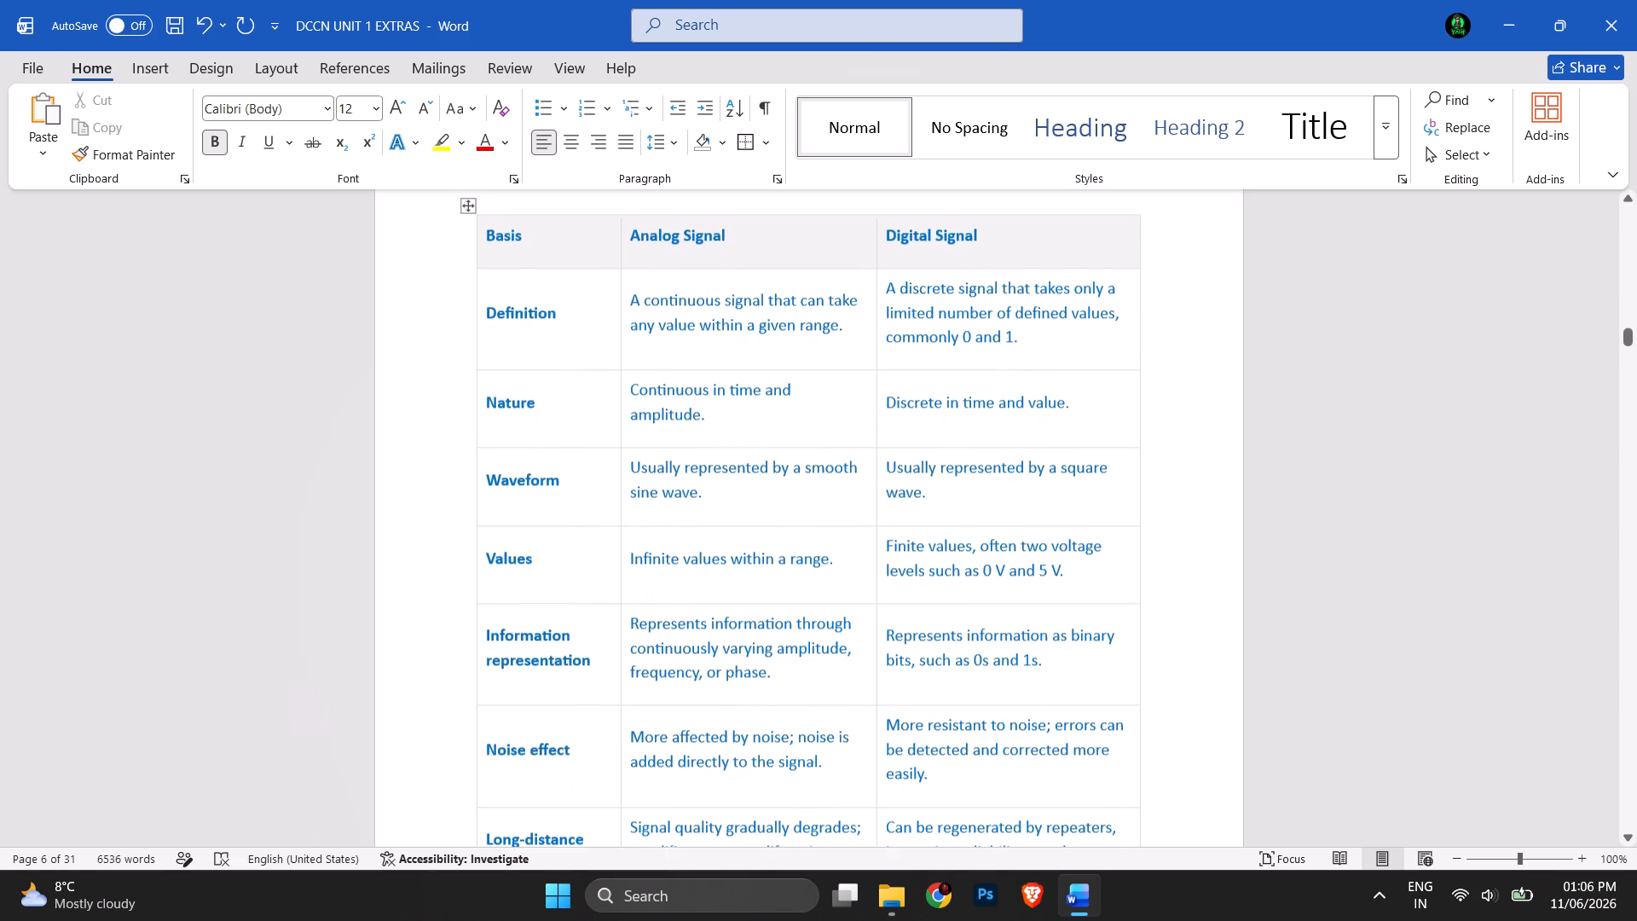
scroll(539, 585, "up", 1)
left_click(453, 148)
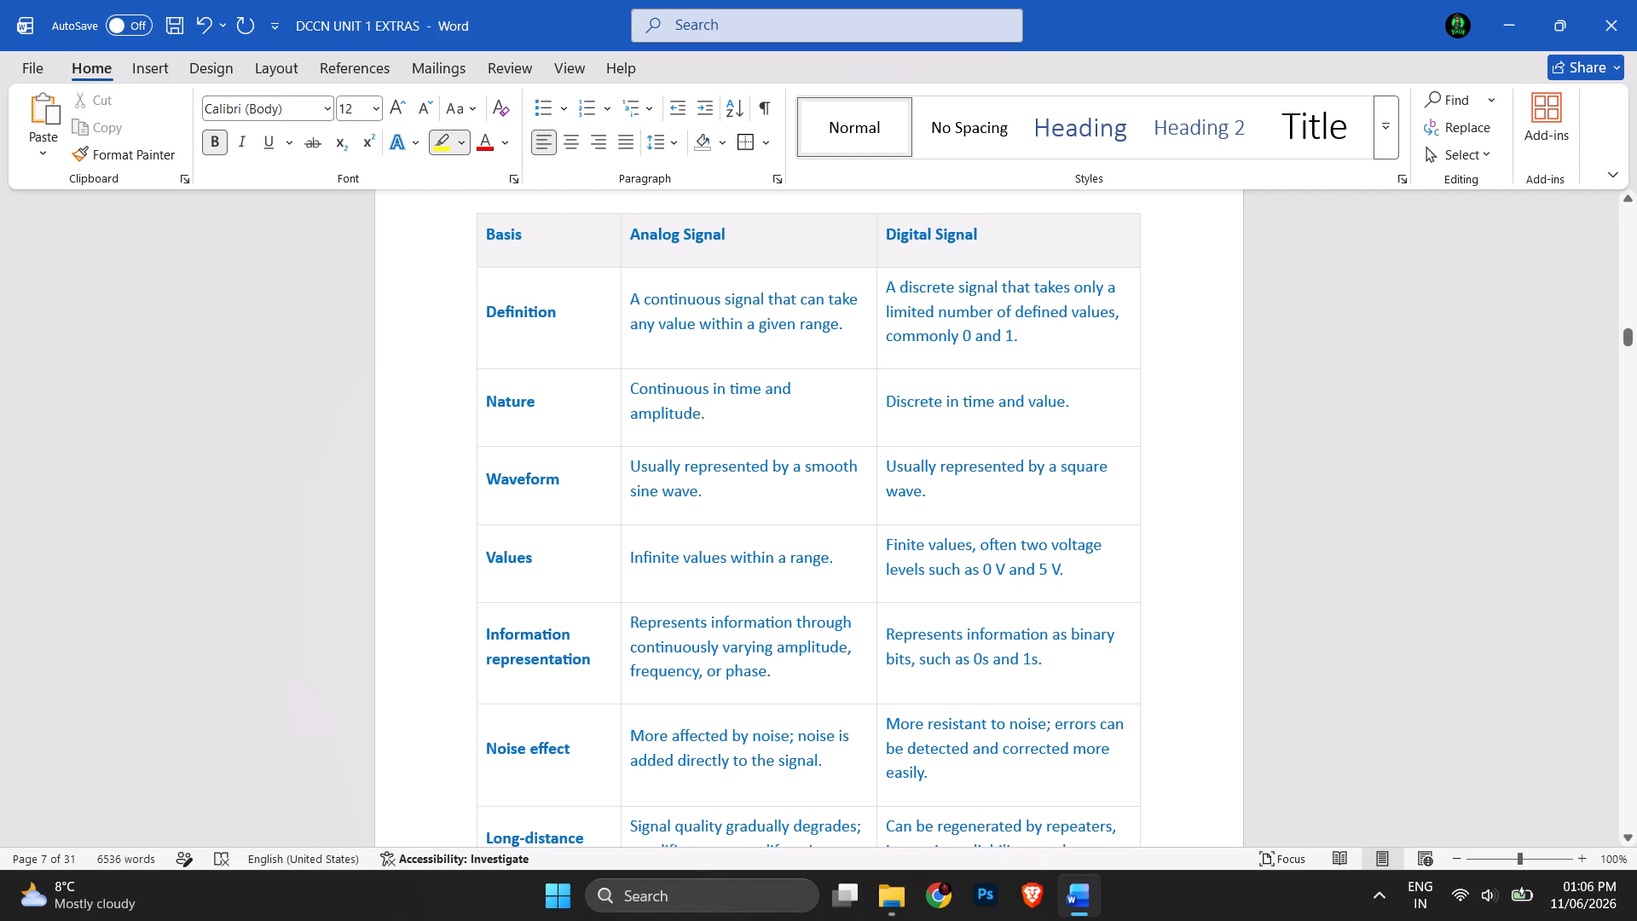
left_click_drag(647, 299, 757, 293)
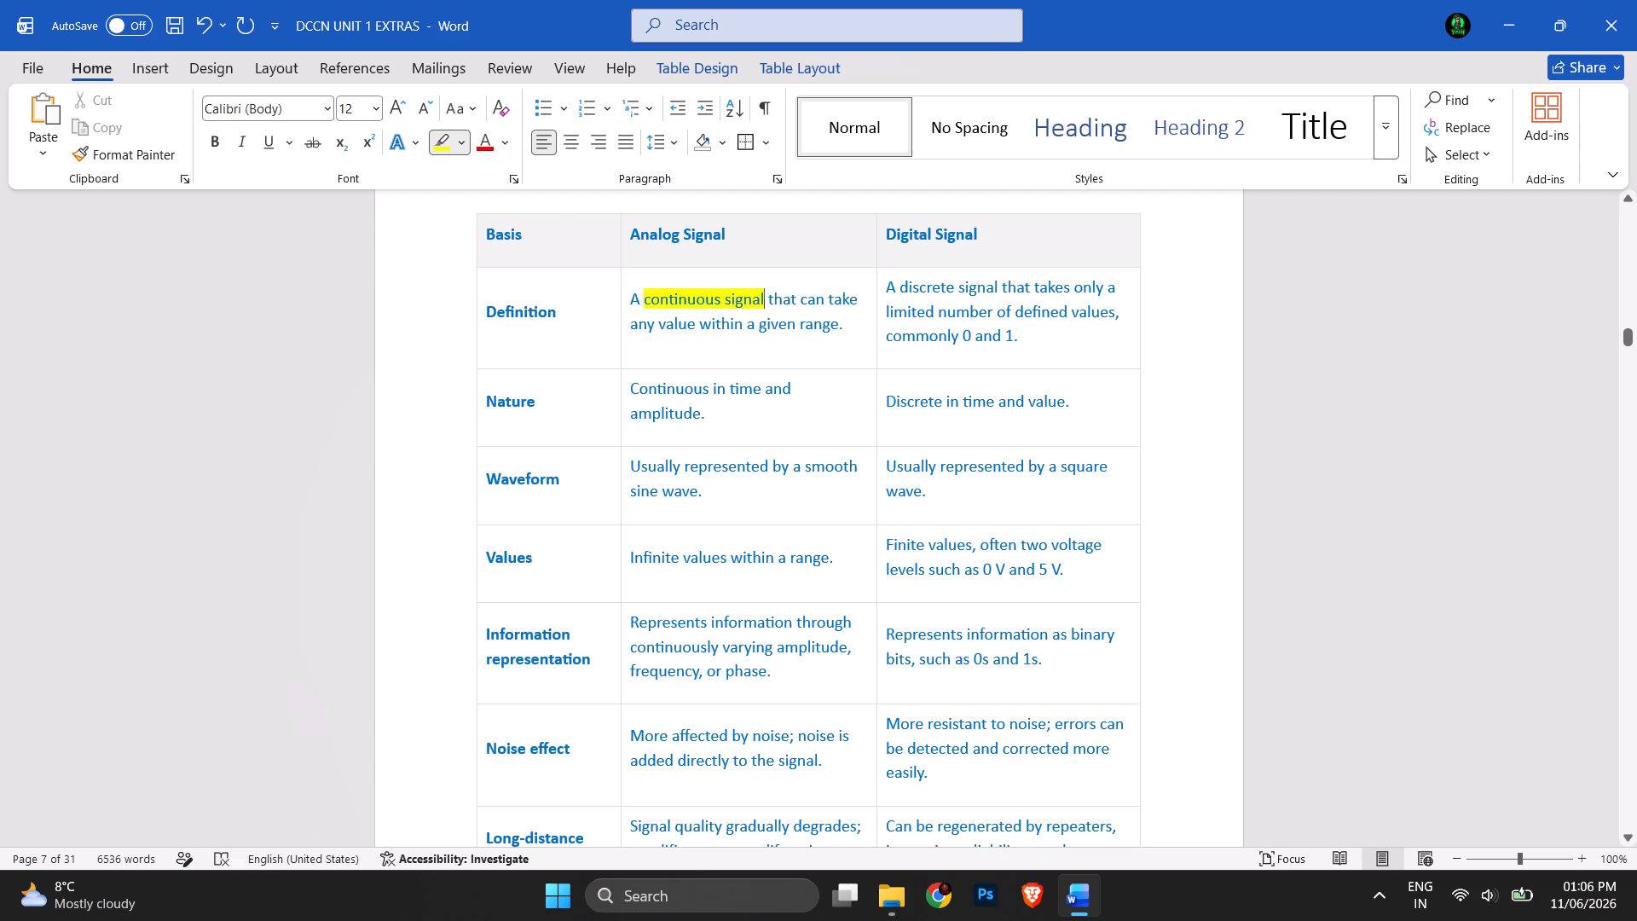
left_click_drag(639, 324, 703, 327)
left_click_drag(703, 327, 836, 332)
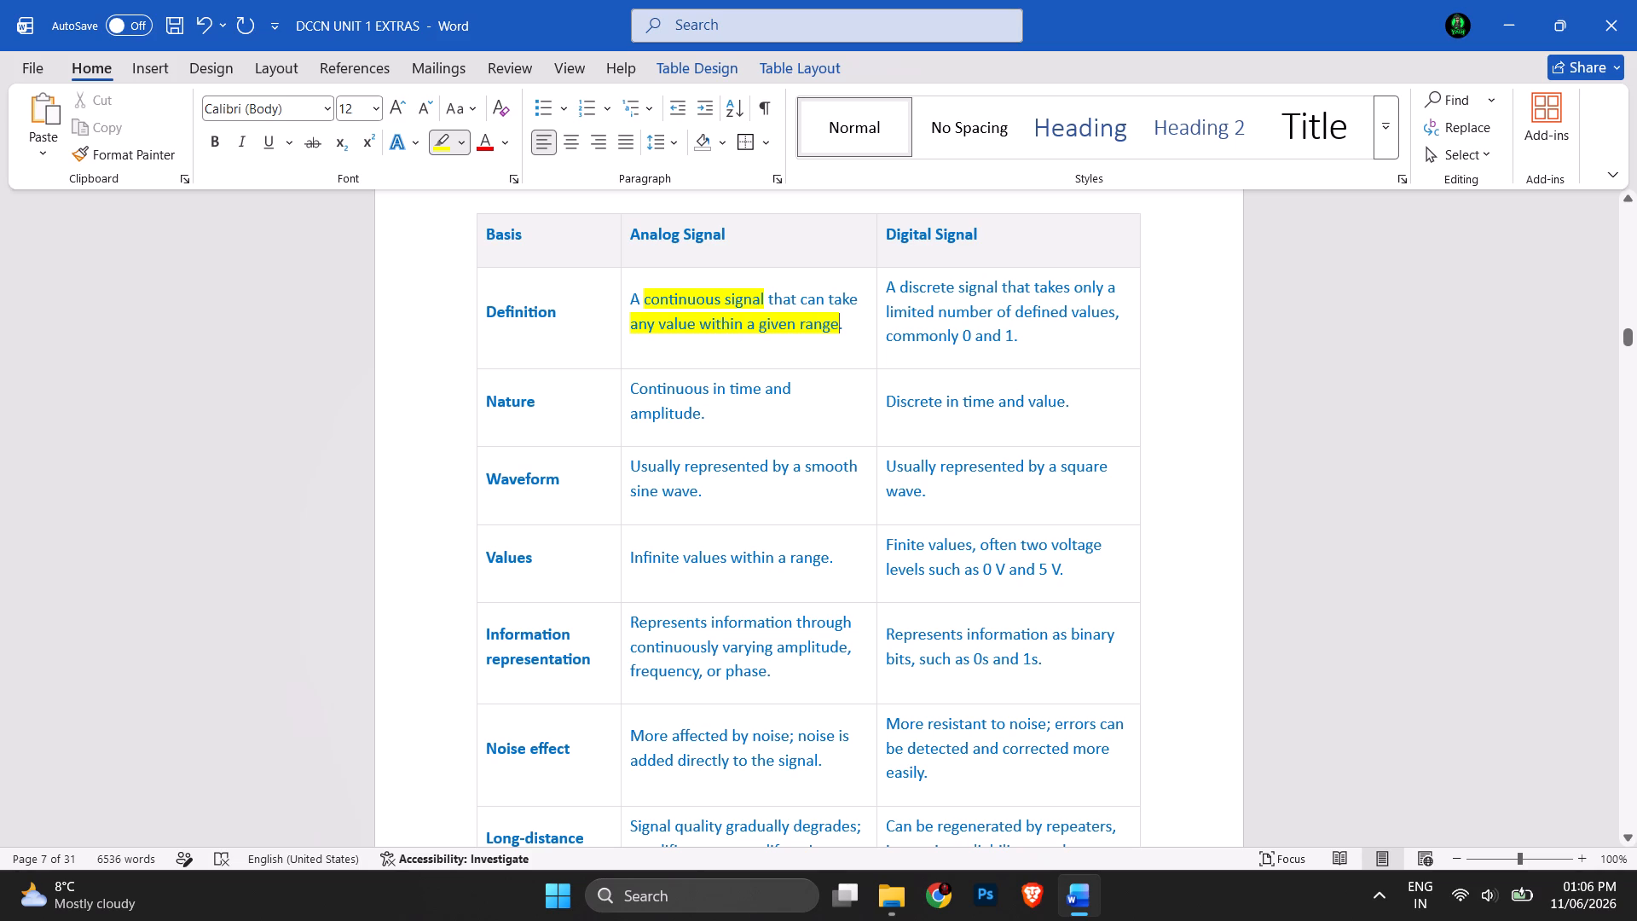
left_click_drag(903, 288, 996, 291)
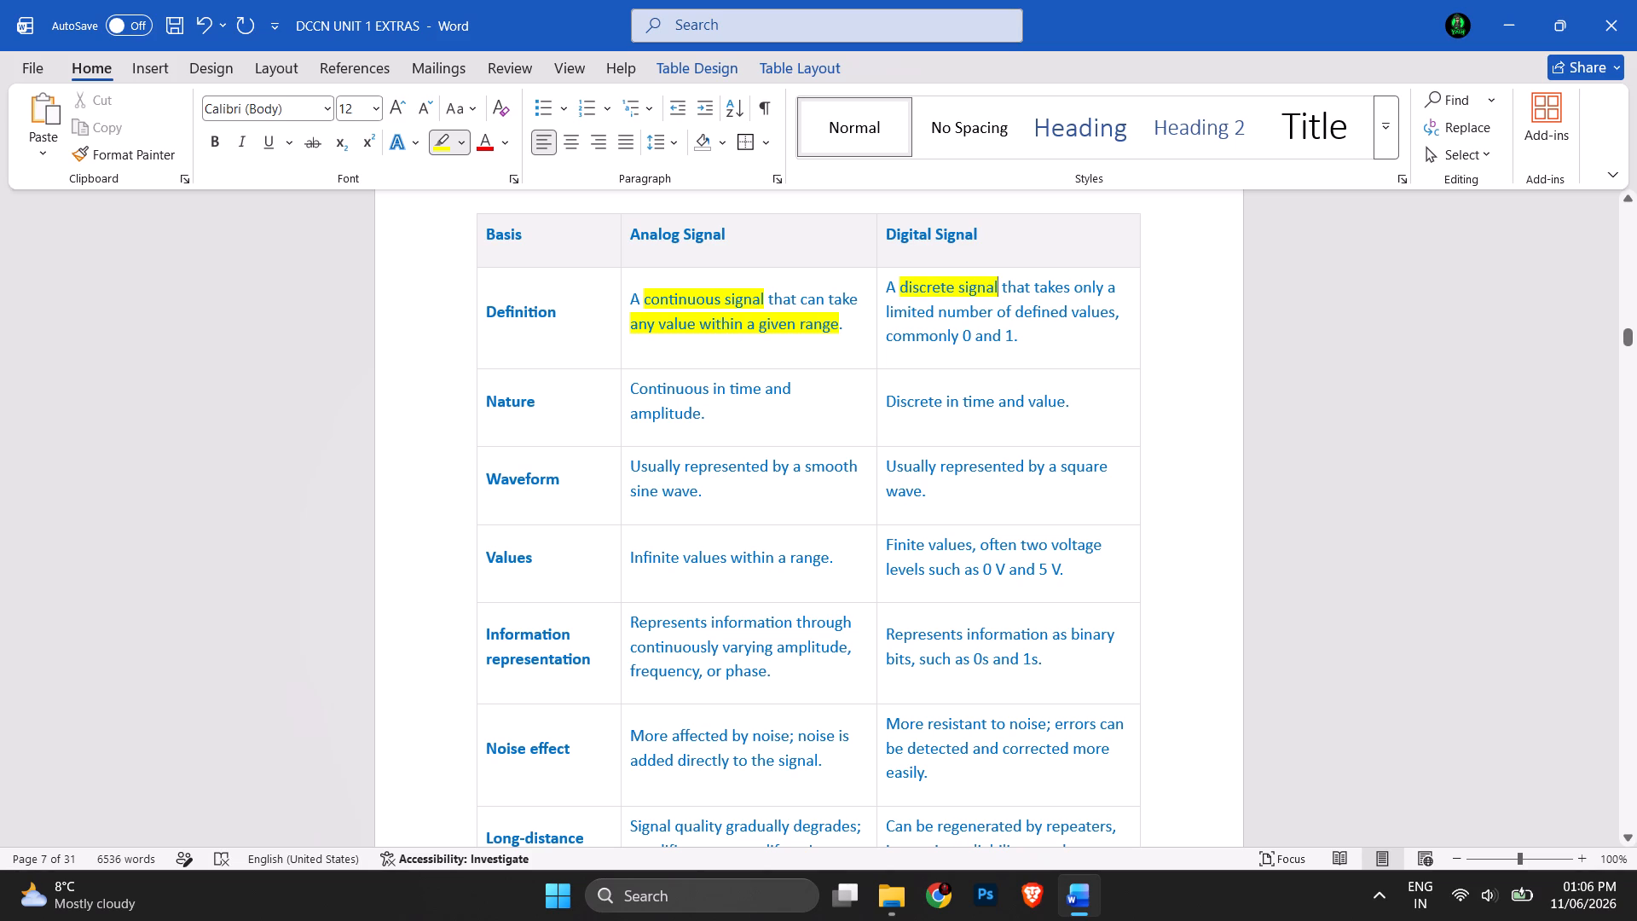
left_click_drag(893, 314, 1107, 327)
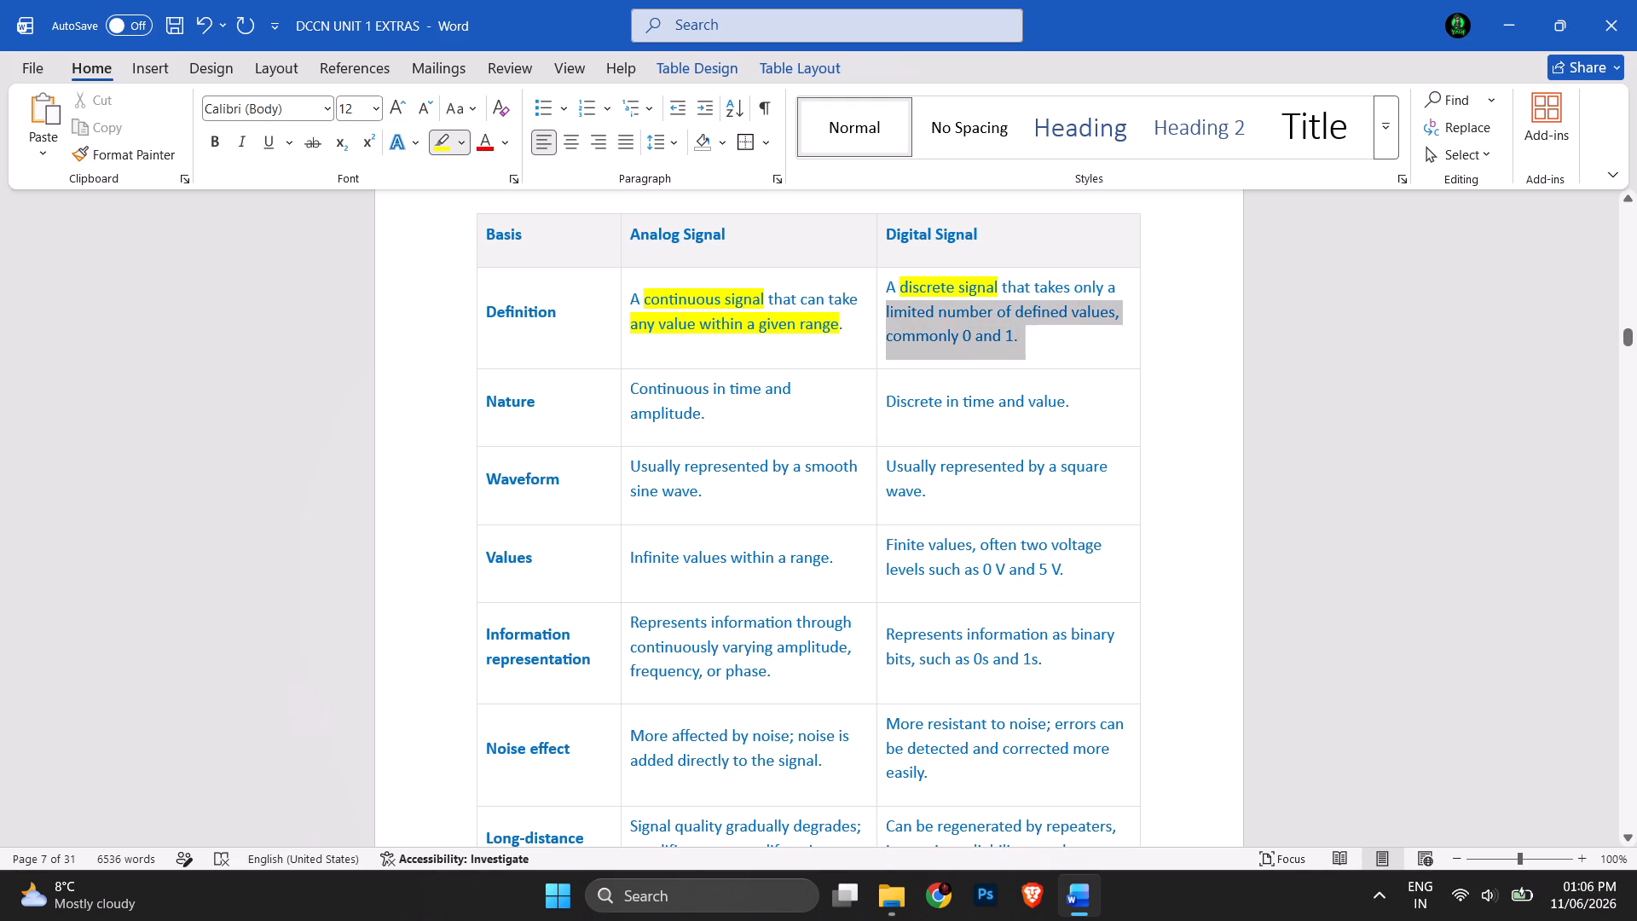
left_click_drag(1107, 327, 1118, 327)
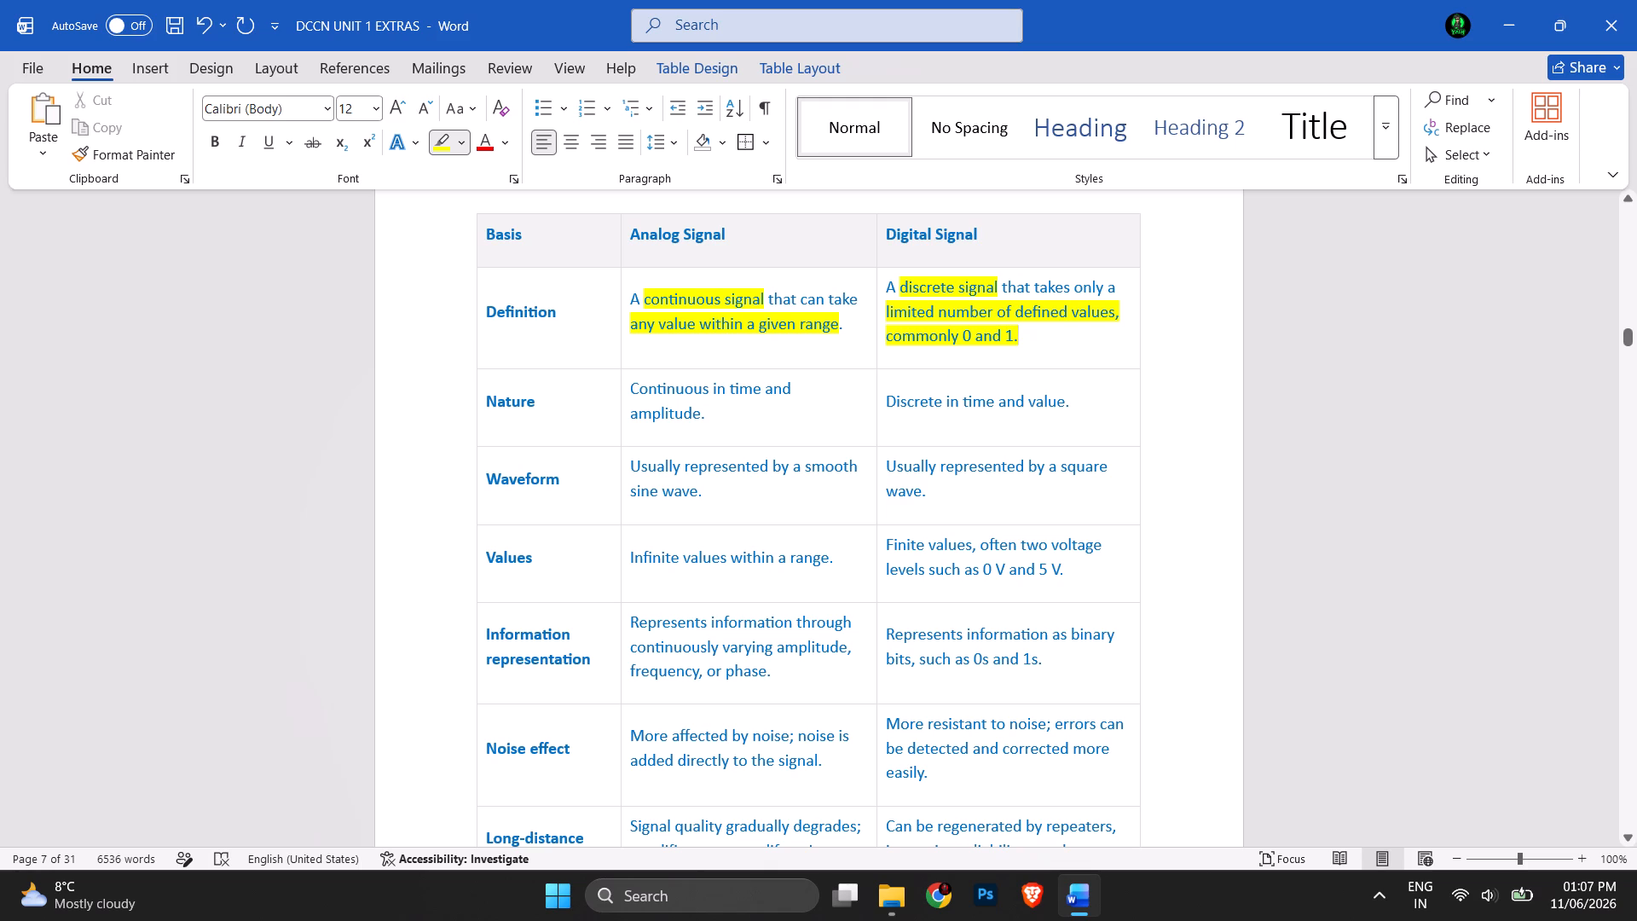
Highlight in yellow "Continuous" and "Discrete" in the Nature row, plus "smooth sine wave." and "square wave." in the Waveform row.
left_click_drag(633, 387, 652, 391)
left_click_drag(652, 391, 715, 391)
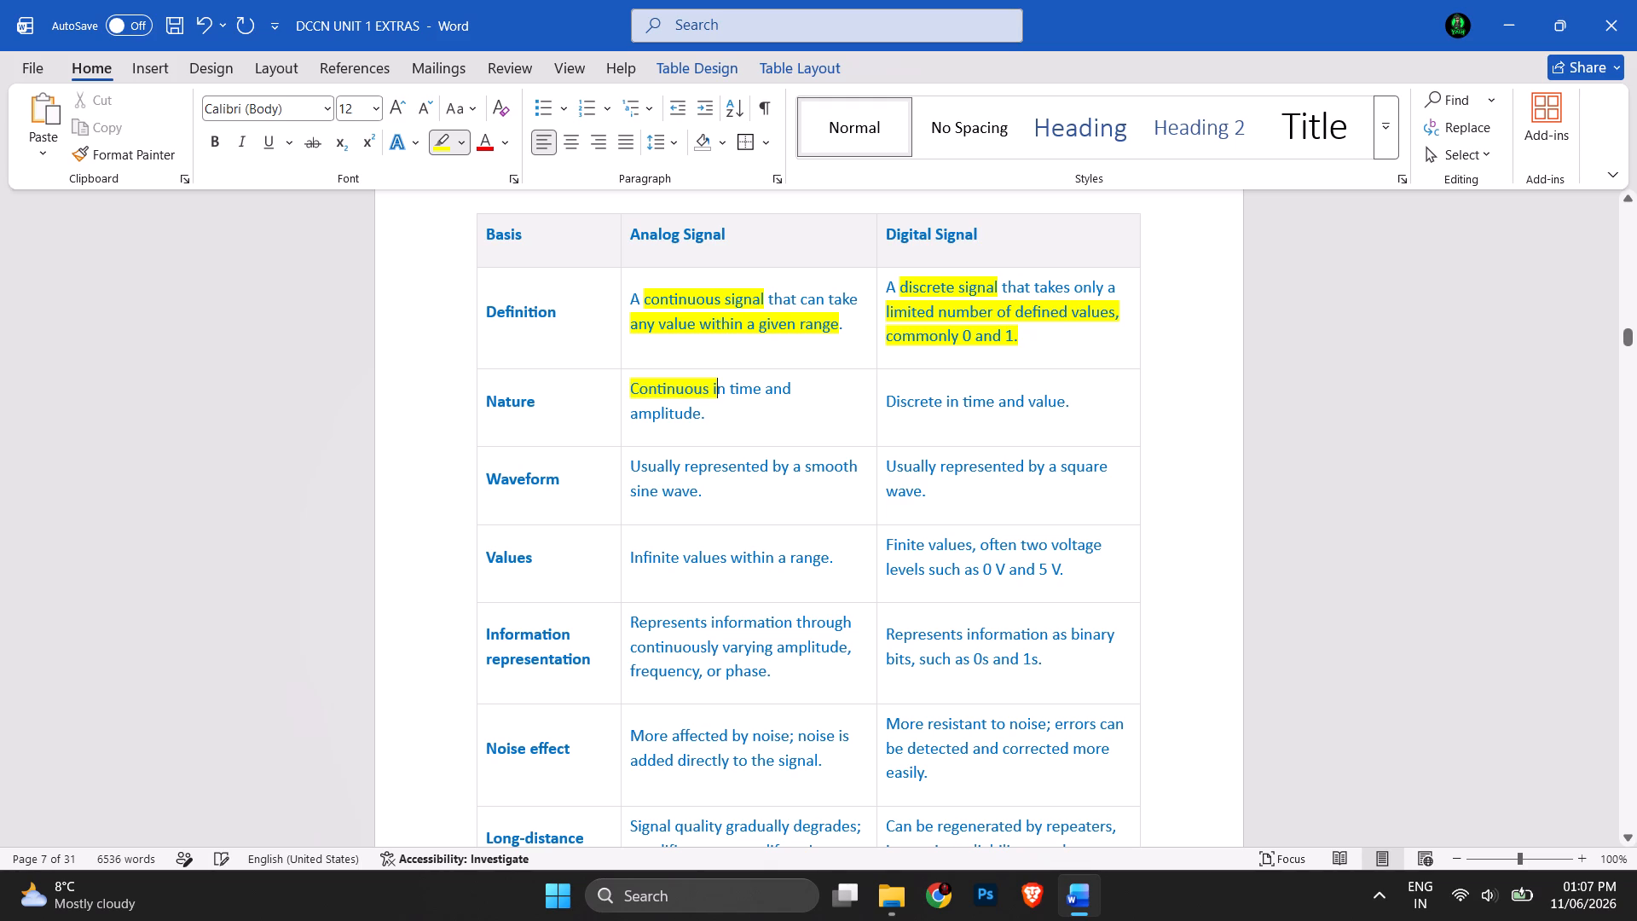
left_click_drag(892, 407, 944, 408)
left_click_drag(888, 400, 899, 400)
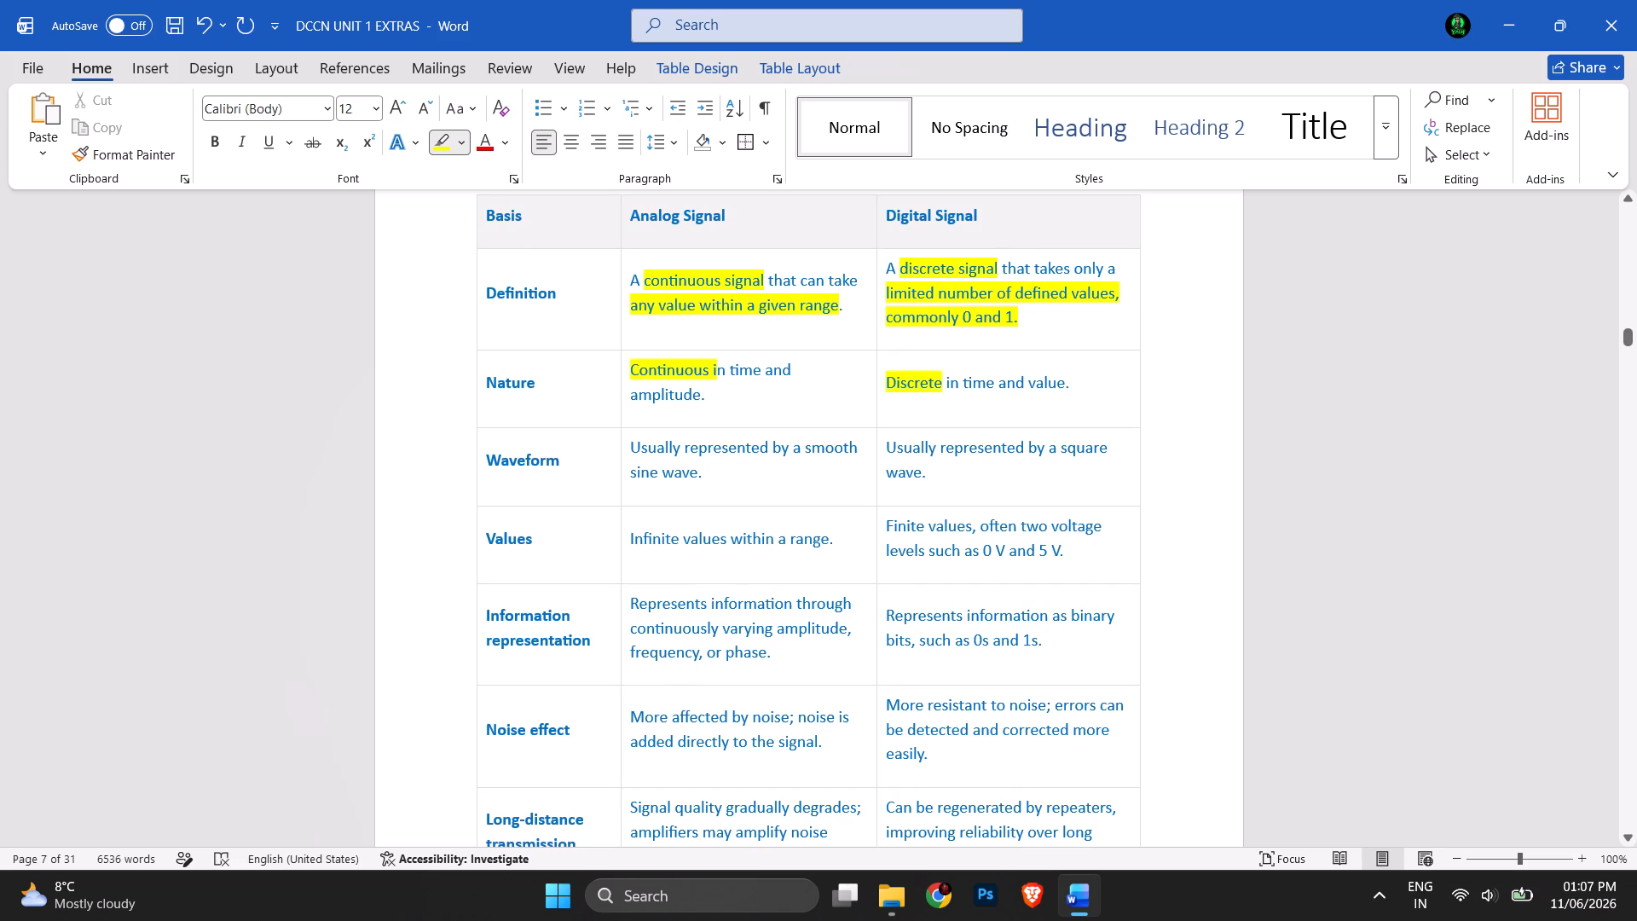
left_click_drag(807, 452, 804, 472)
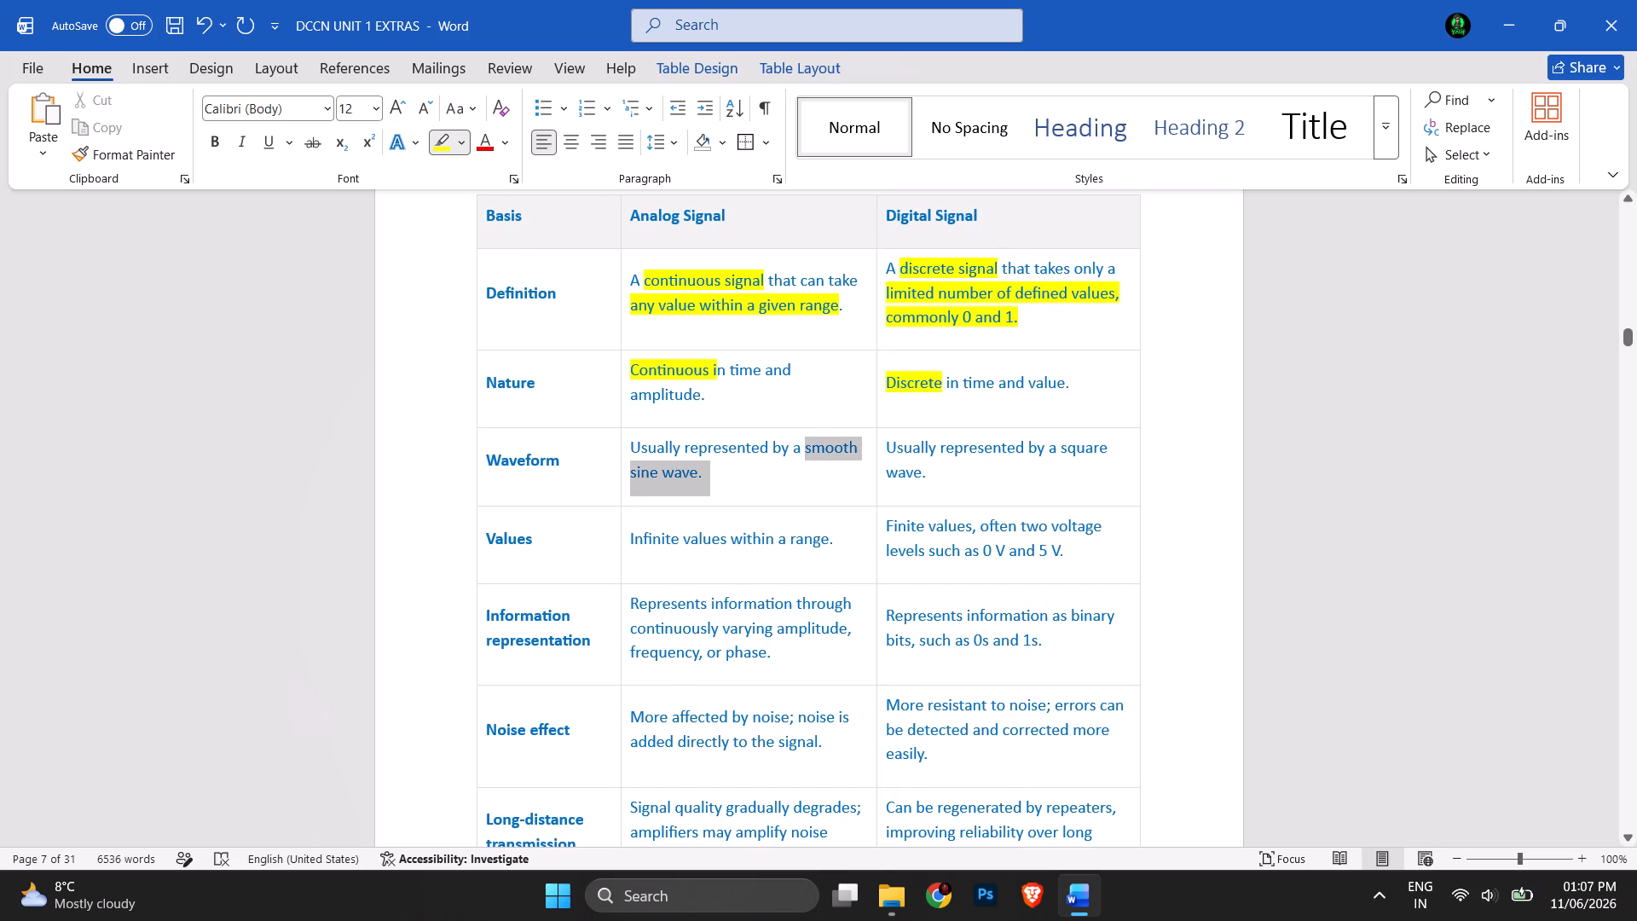
left_click_drag(804, 472, 804, 474)
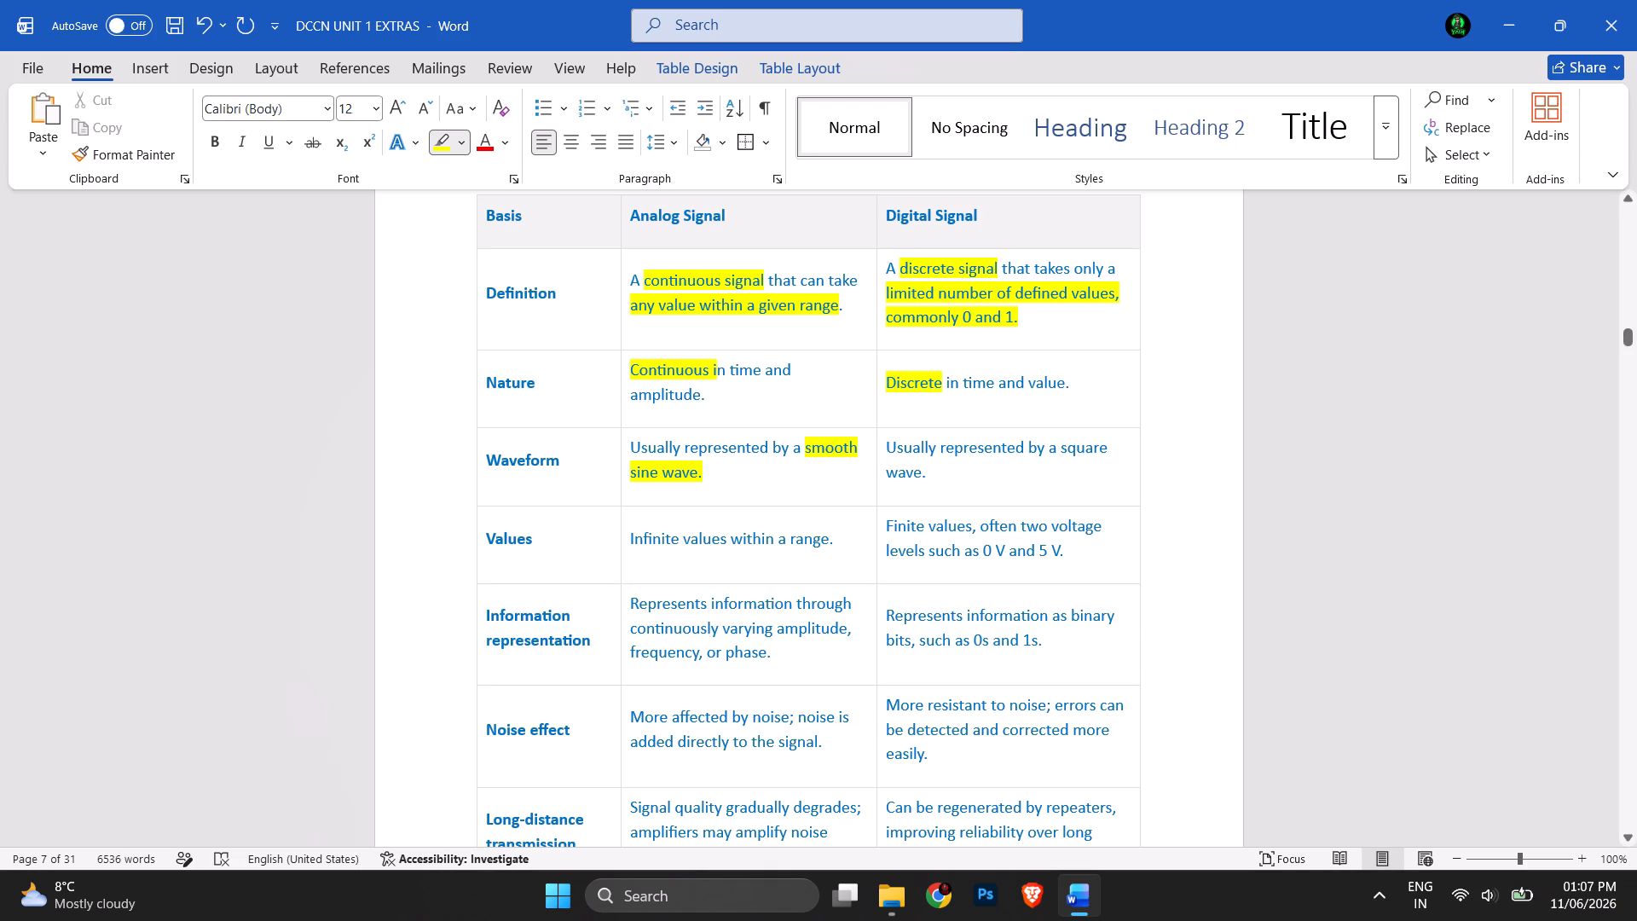
left_click_drag(1059, 449, 1053, 466)
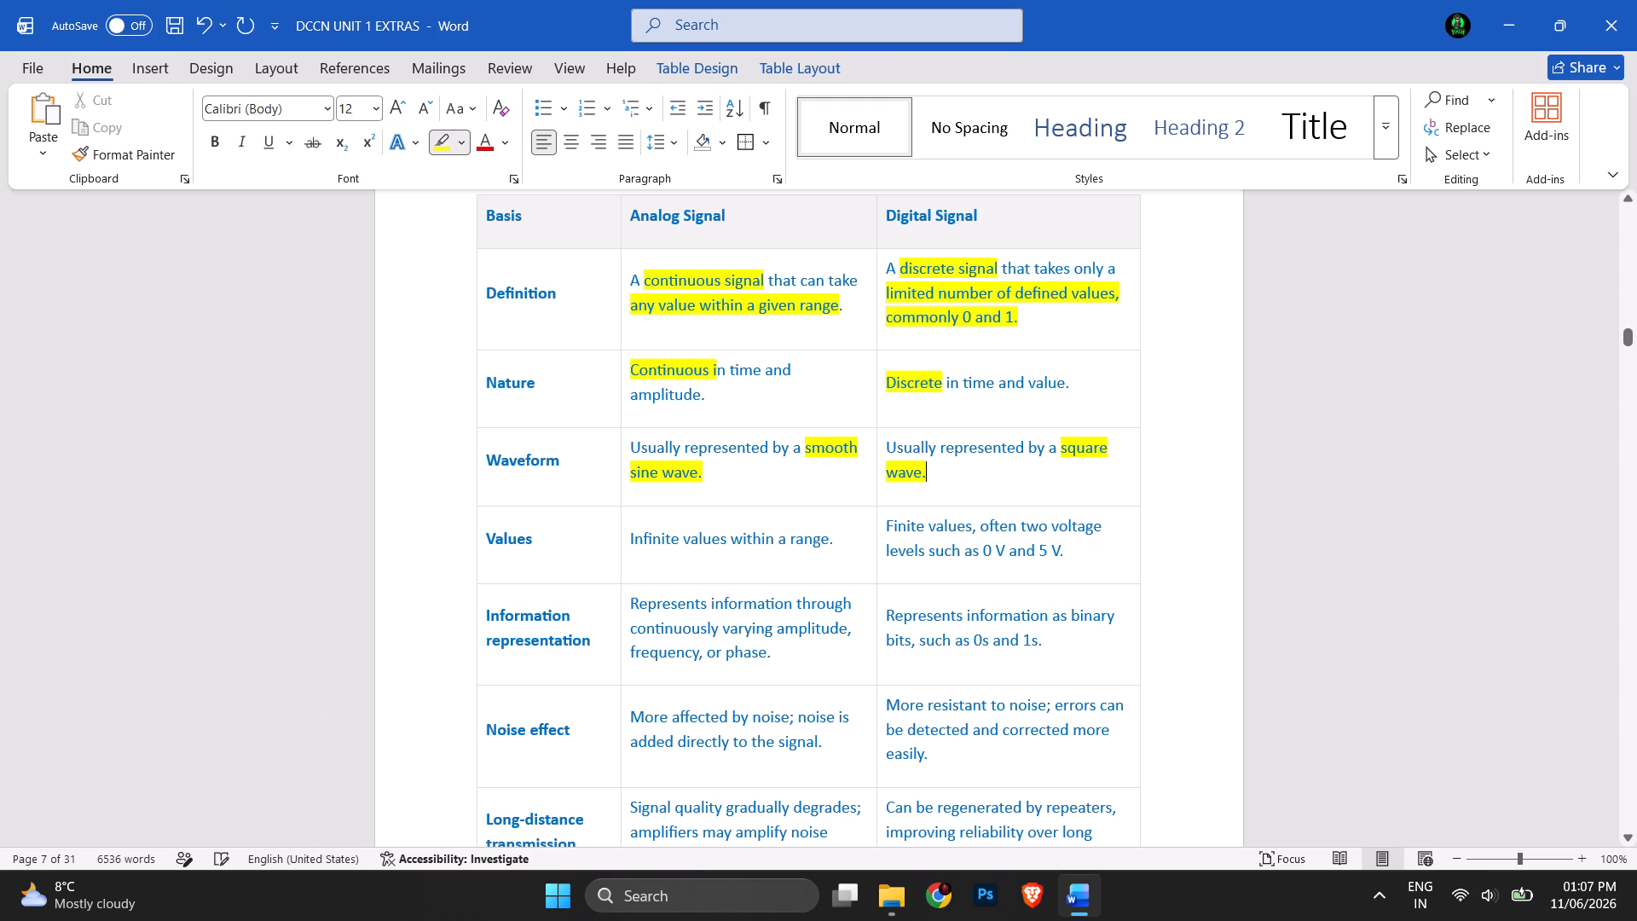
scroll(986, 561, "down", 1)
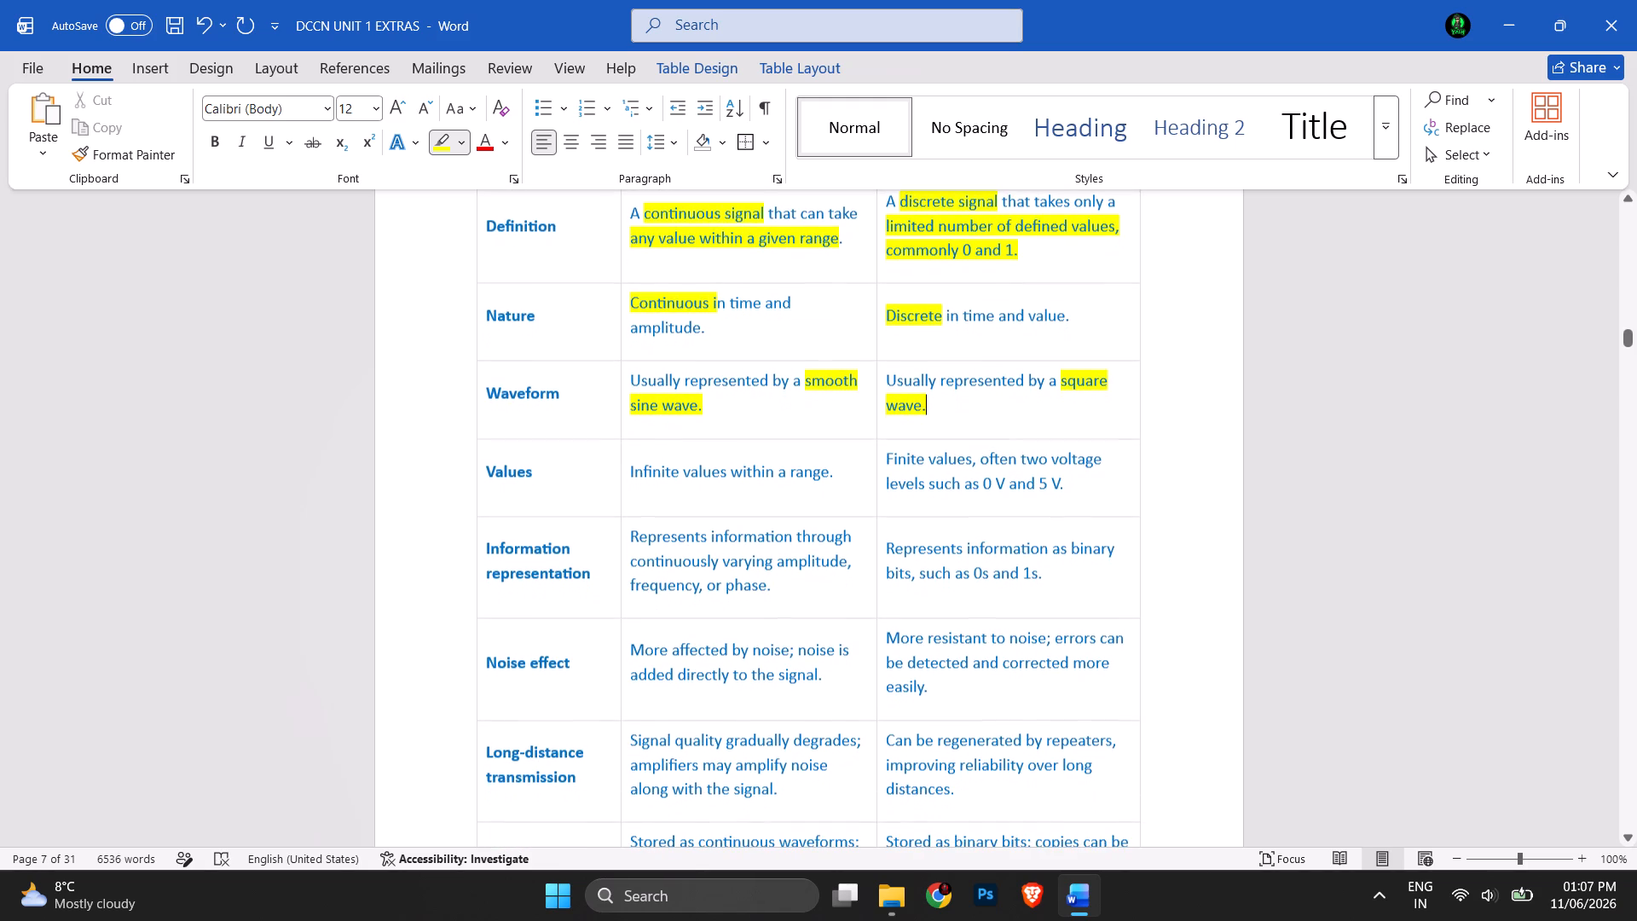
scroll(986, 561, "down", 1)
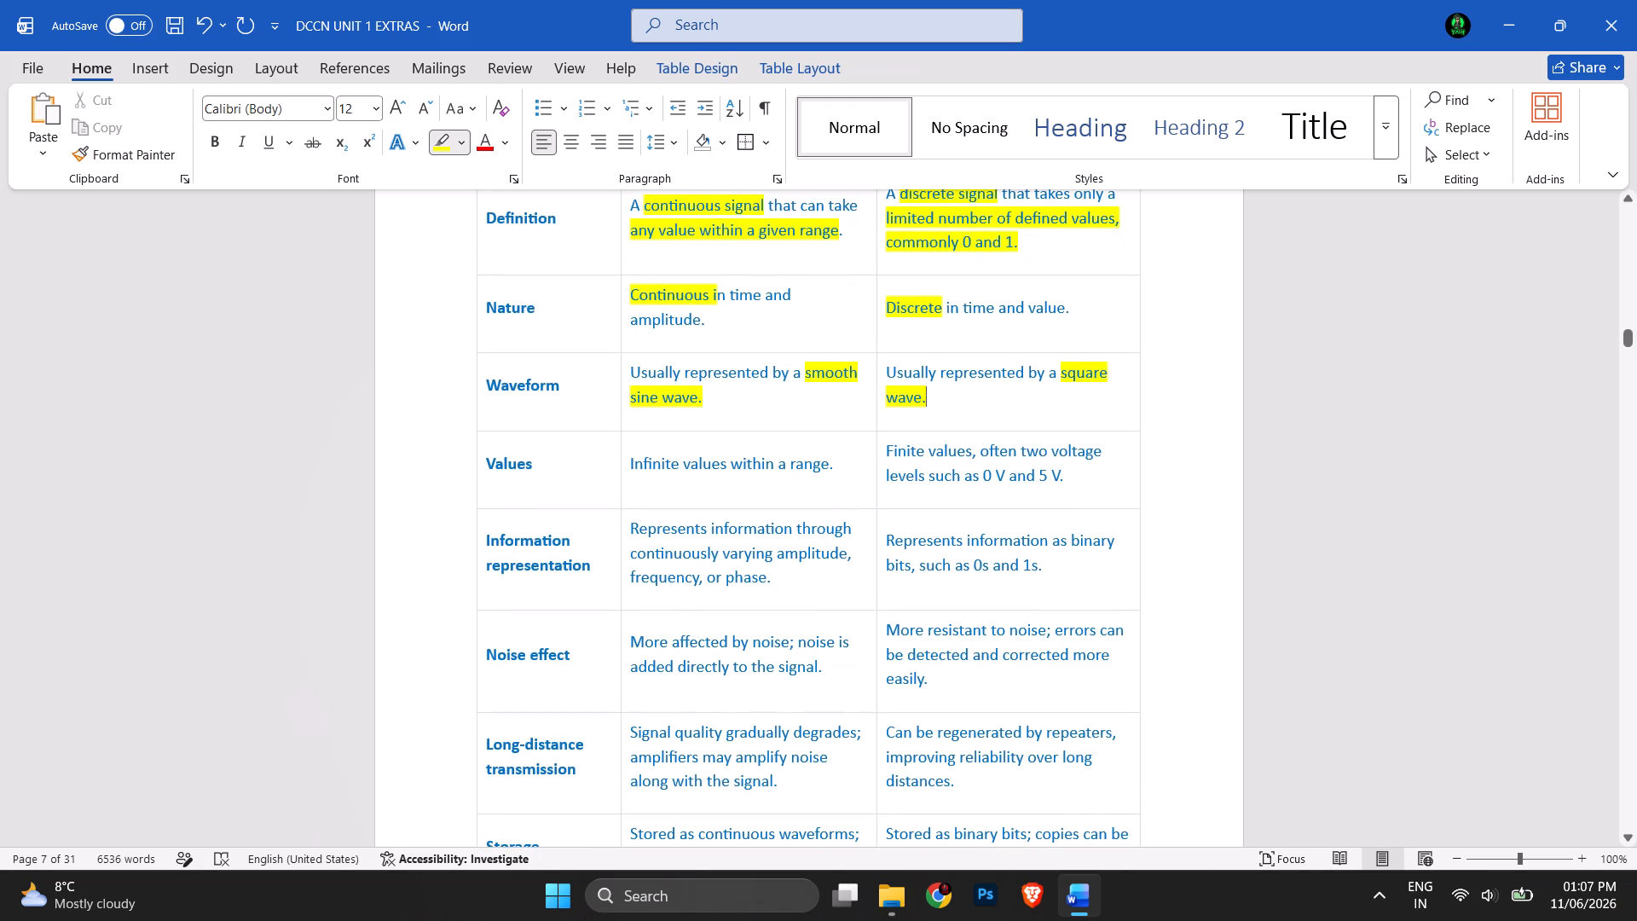
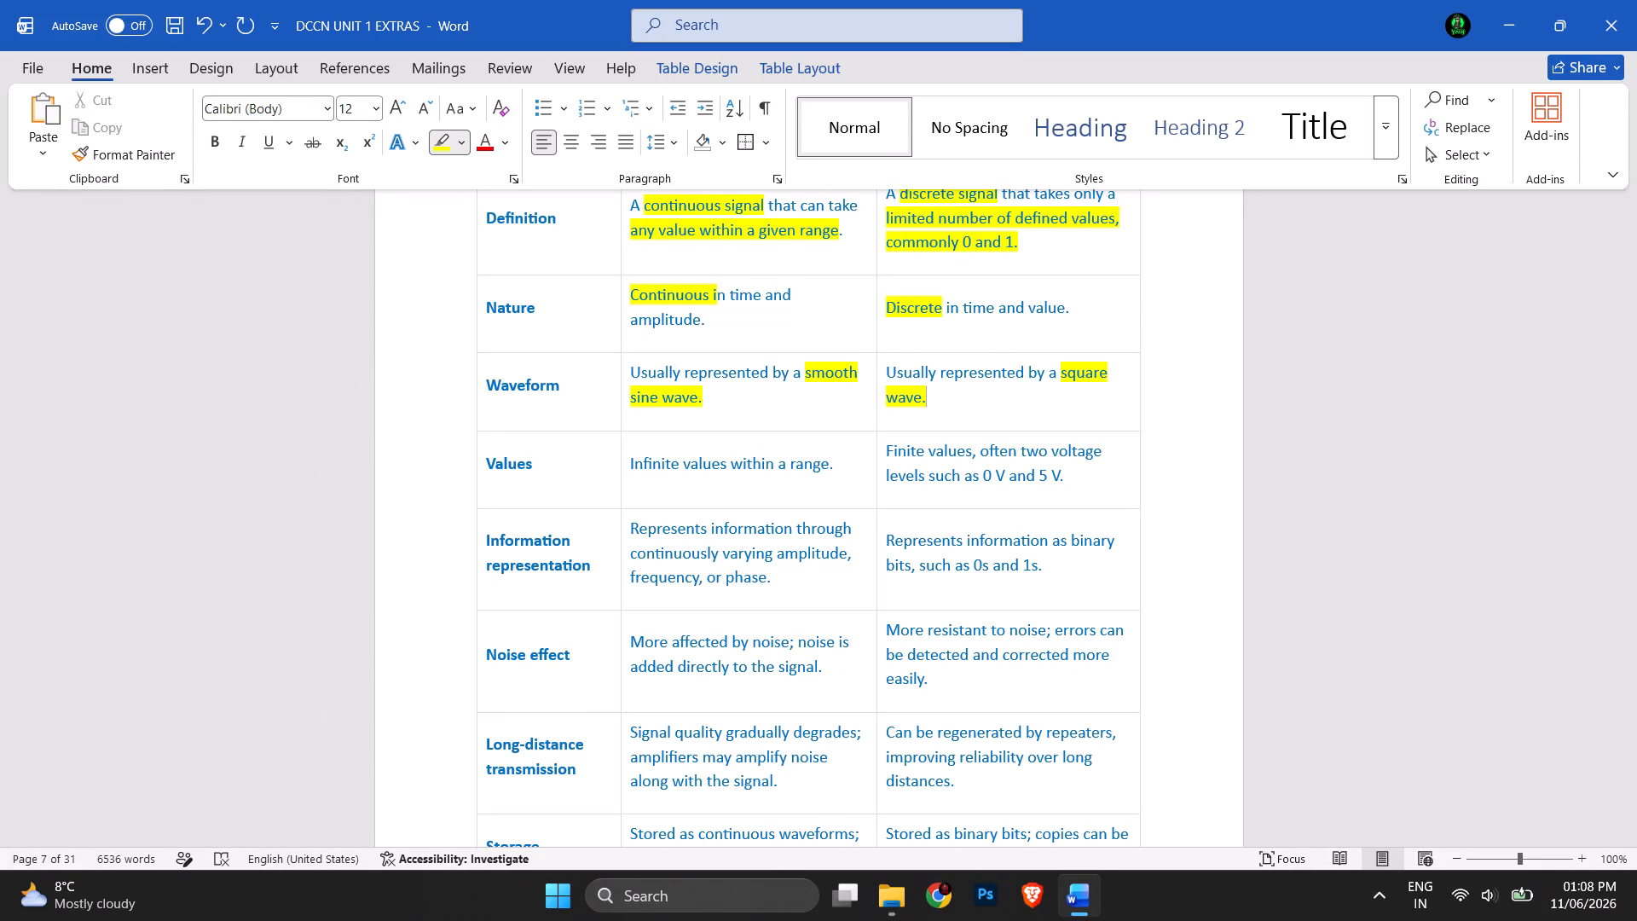
Highlight "Infinite values within a range." in yellow in the analog cell of the Values row.
scroll(986, 561, "down", 1)
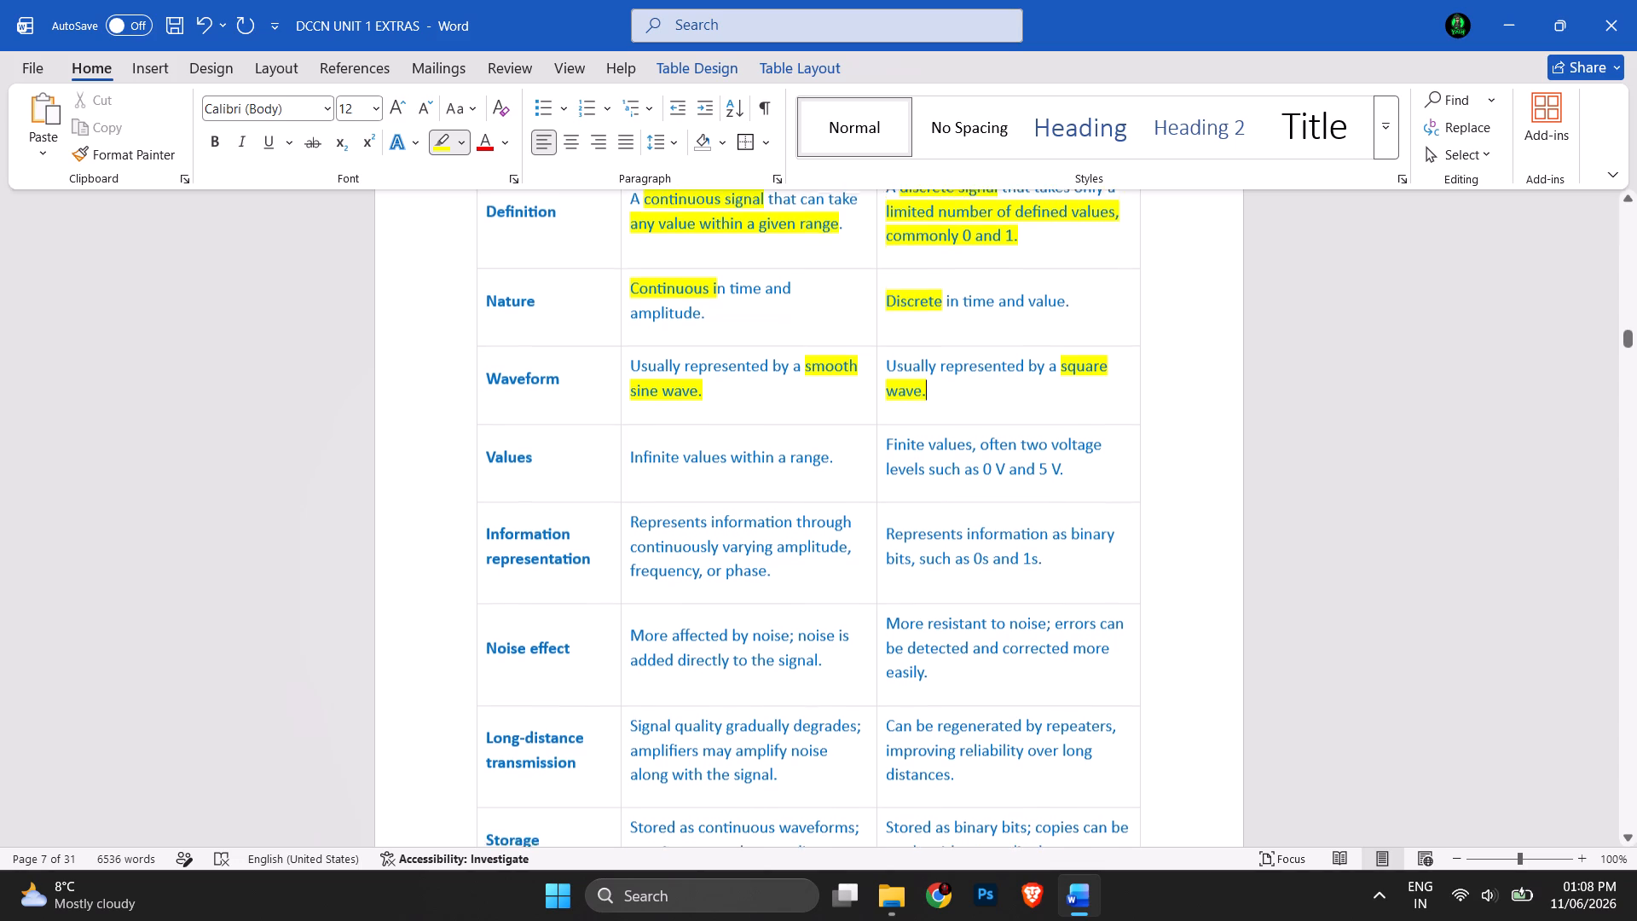
scroll(986, 561, "down", 1)
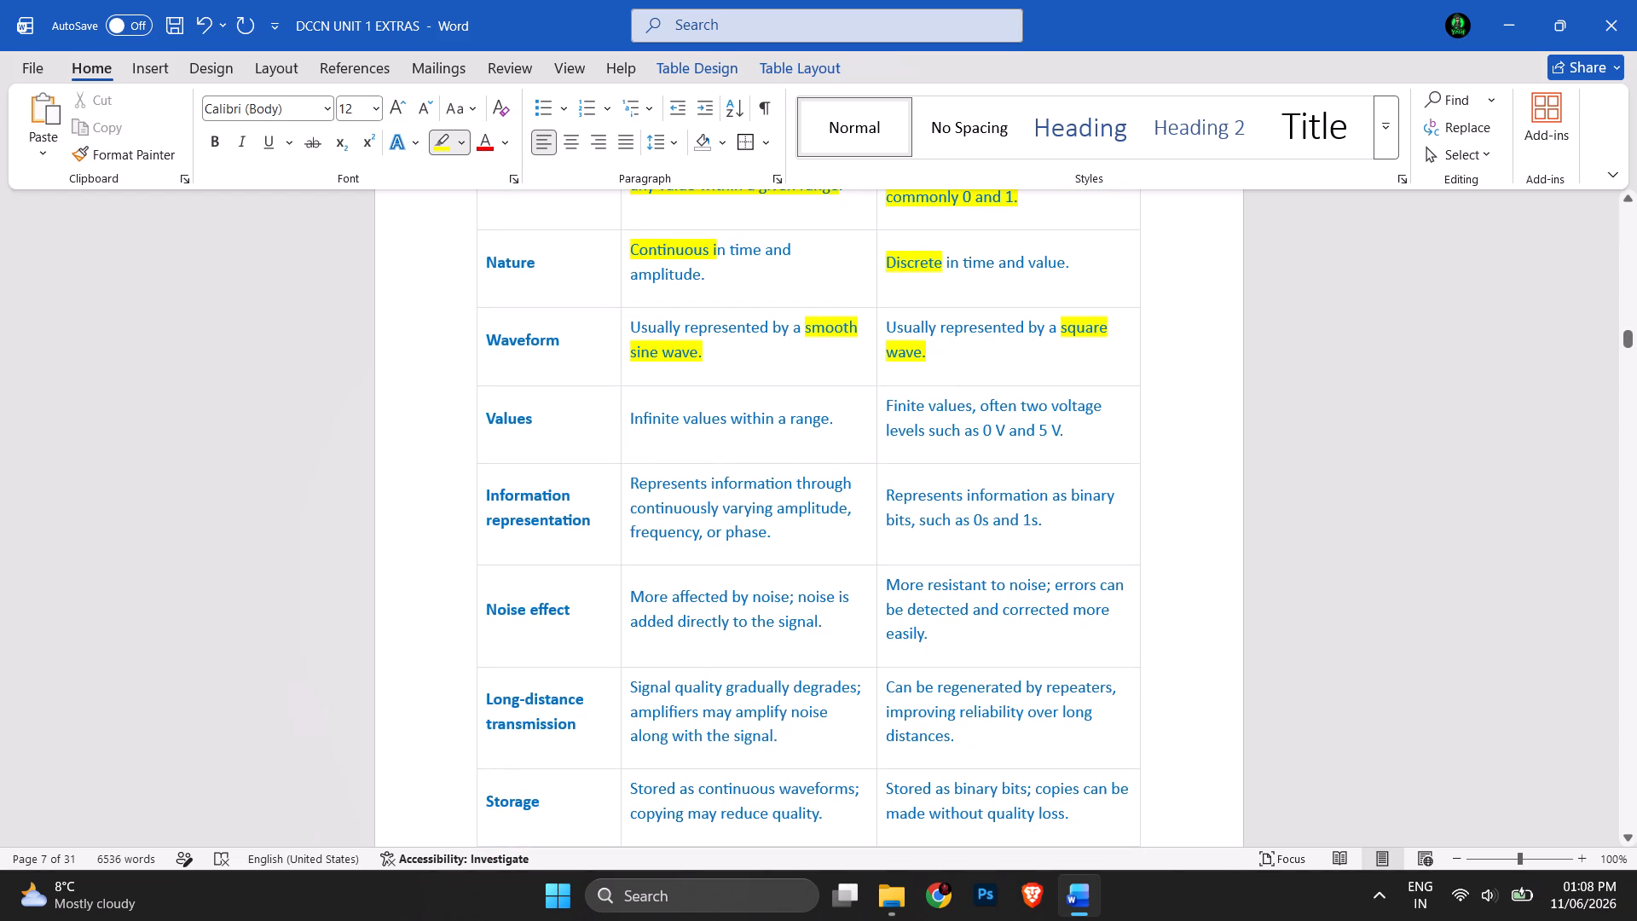
left_click_drag(628, 420, 799, 440)
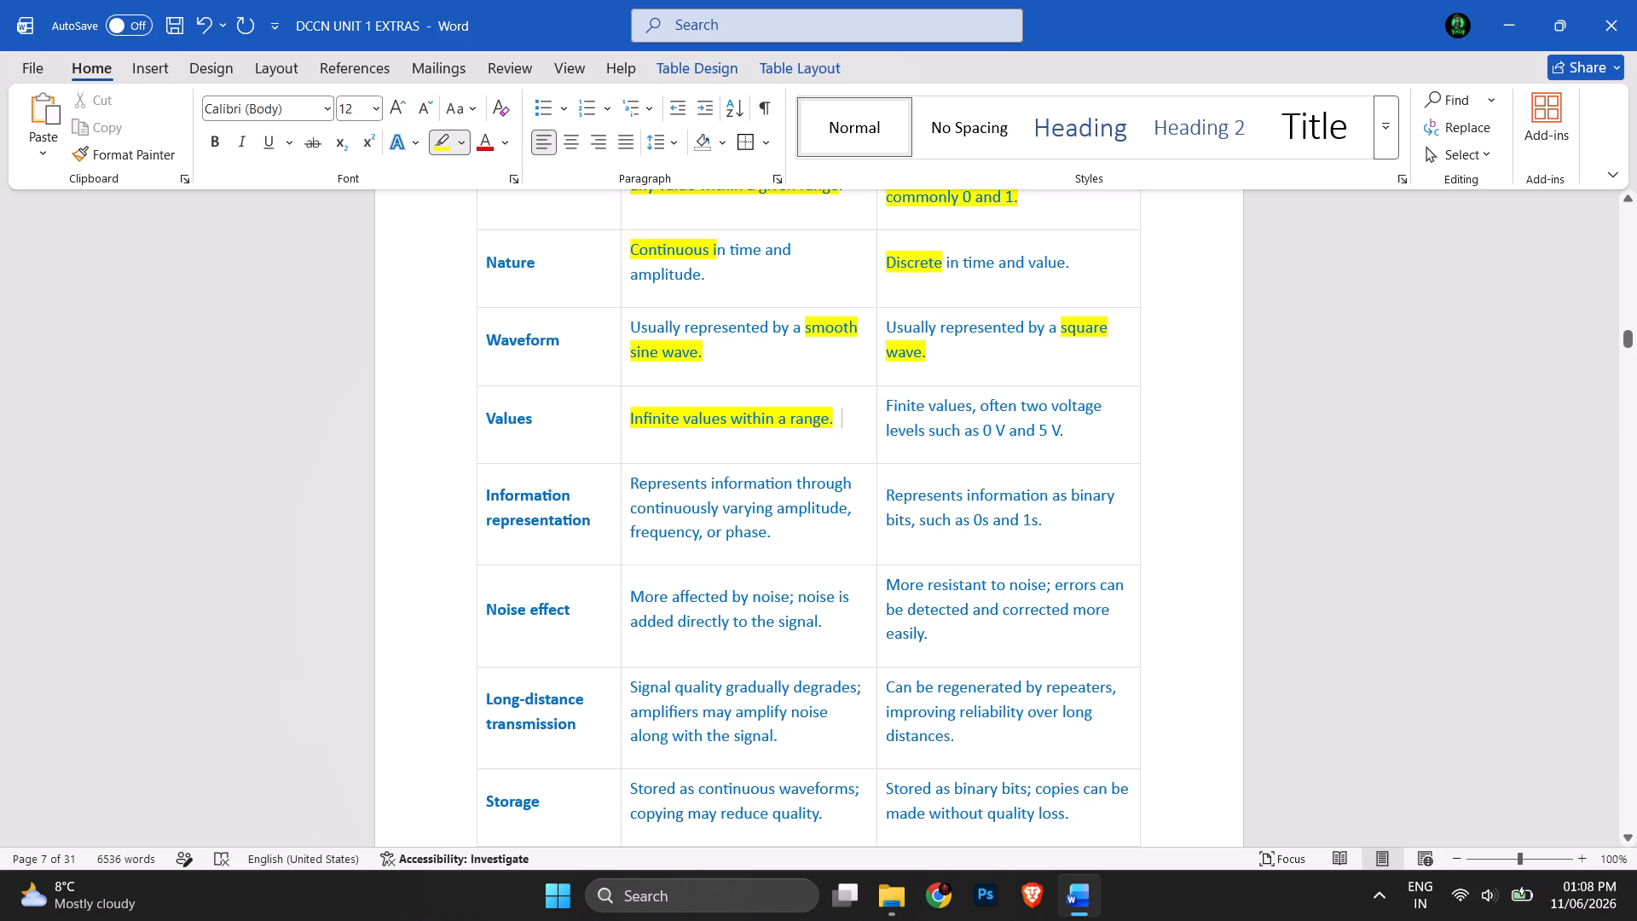
Highlight in yellow "binary bits, such as 0s and 1s." and "varying amplitude, frequency, or phase." in the Information representation row.
scroll(901, 409, "down", 1)
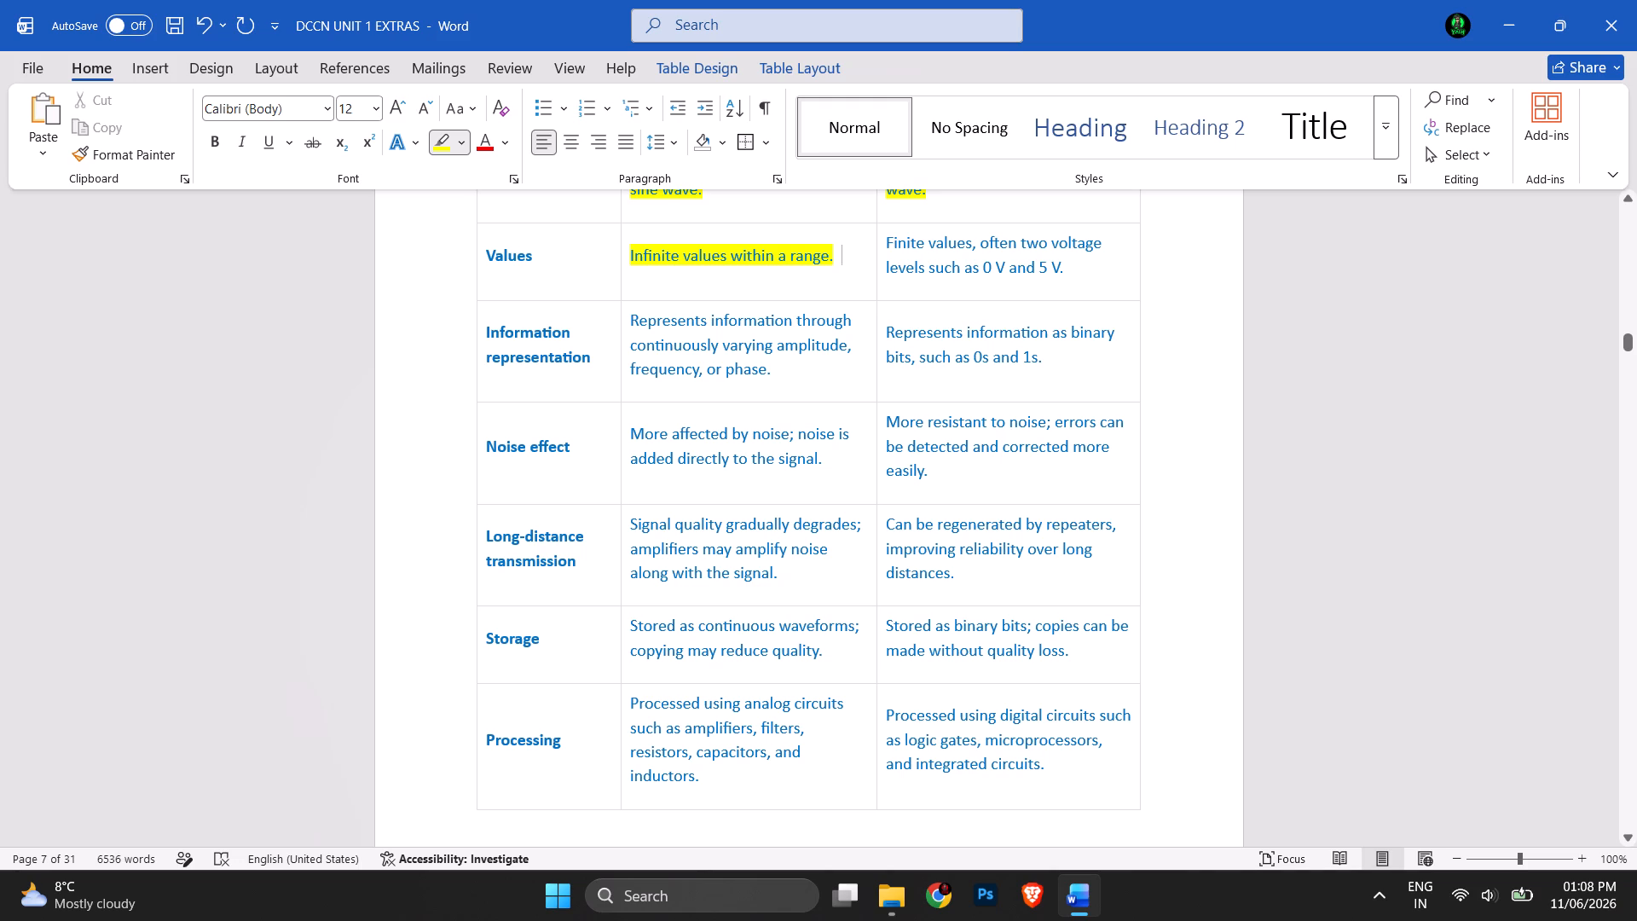
left_click_drag(1070, 328, 1075, 339)
left_click_drag(1075, 339, 1081, 360)
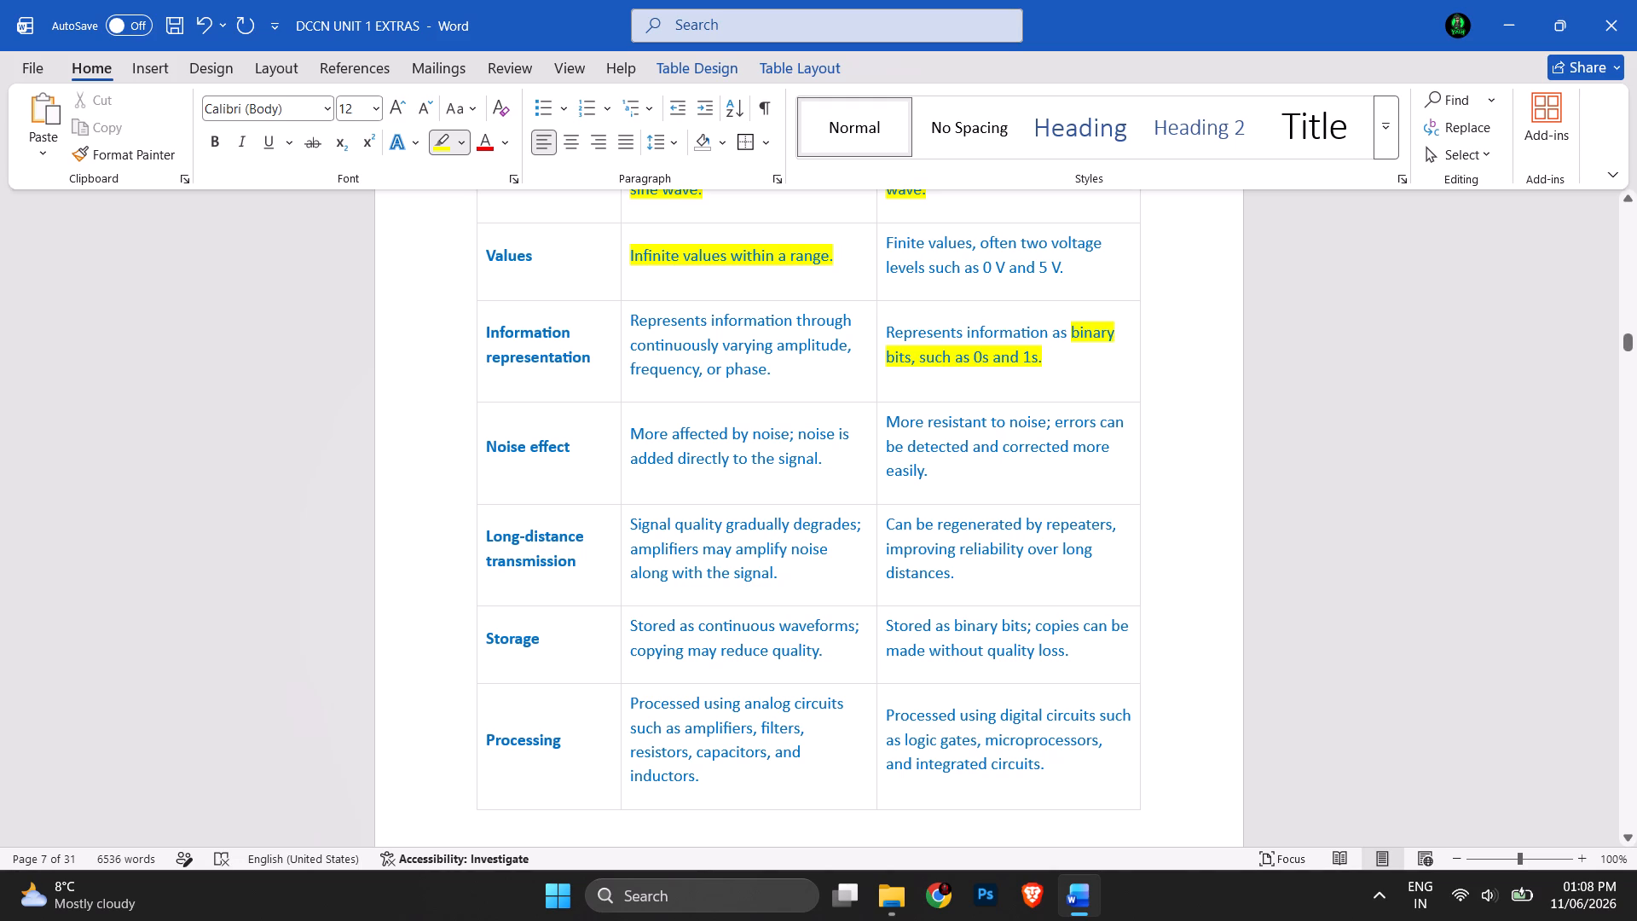
left_click_drag(724, 345, 792, 372)
Highlight in yellow "More affected by noise" and "errors can be detected and corrected more easily." in the Noise effect row.
scroll(792, 372, "down", 1)
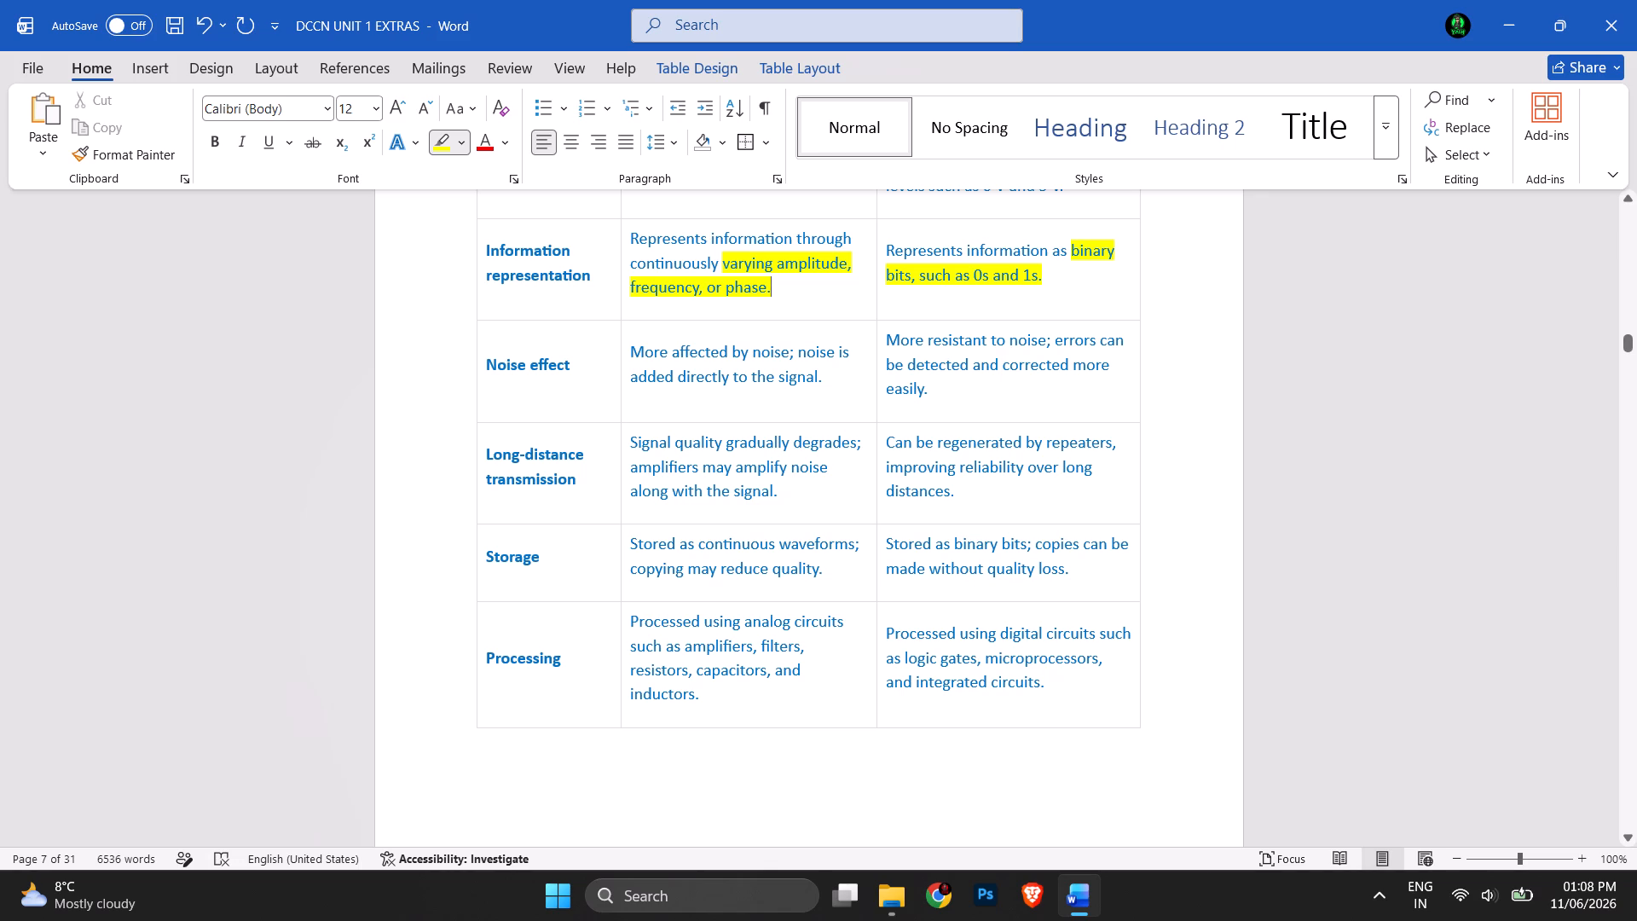
left_click_drag(628, 347, 709, 345)
key("ctrl+z")
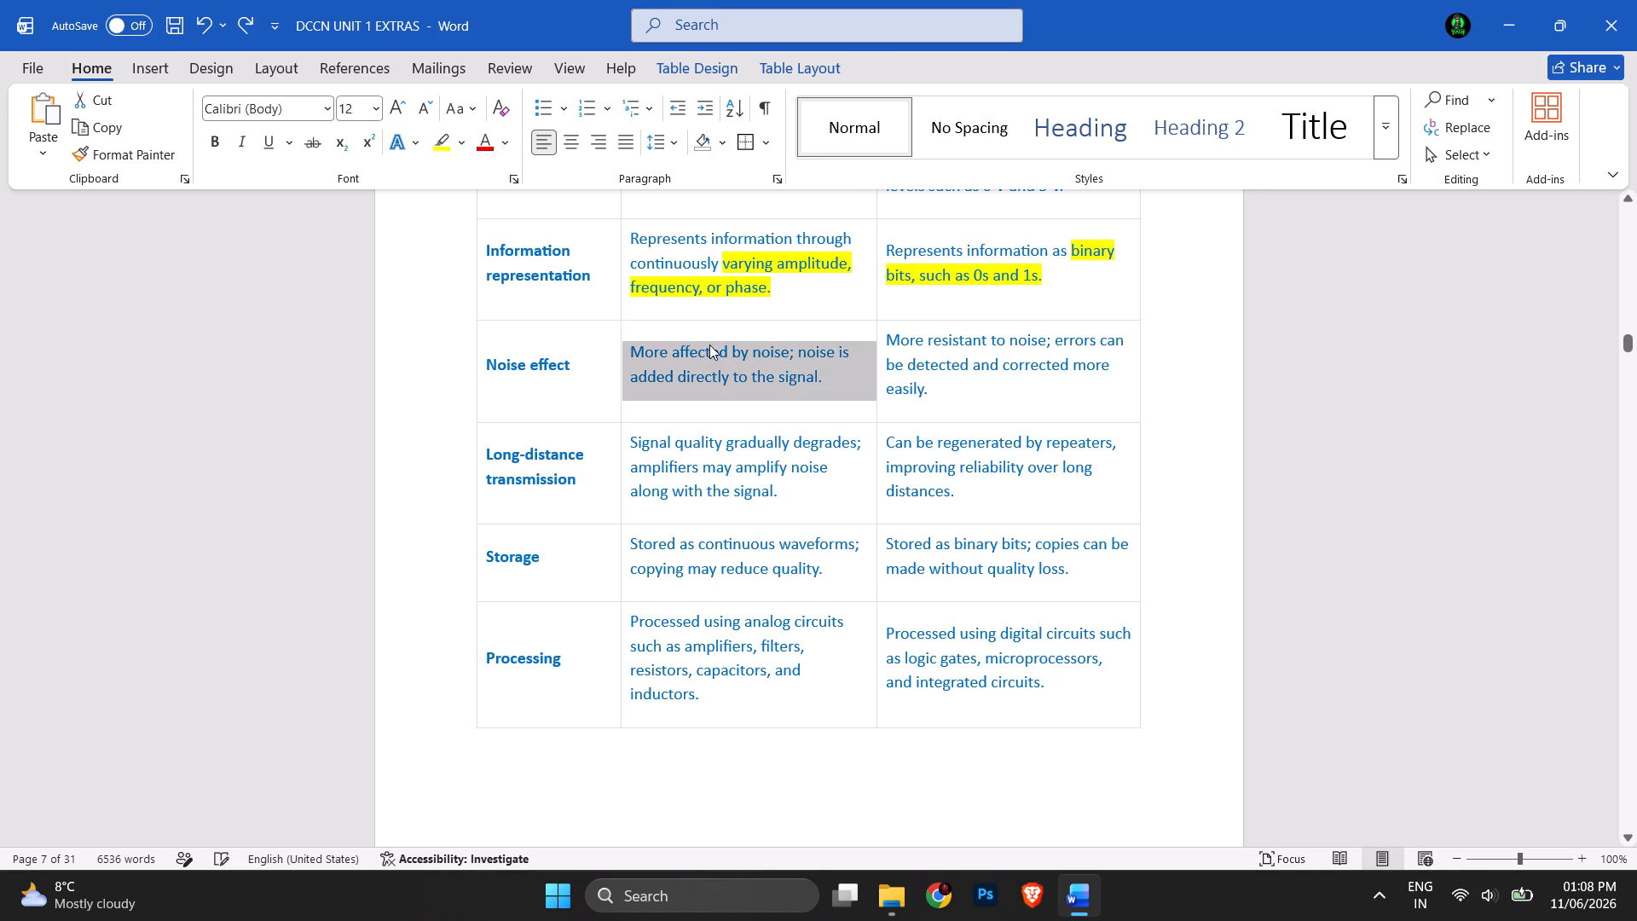
left_click(678, 353)
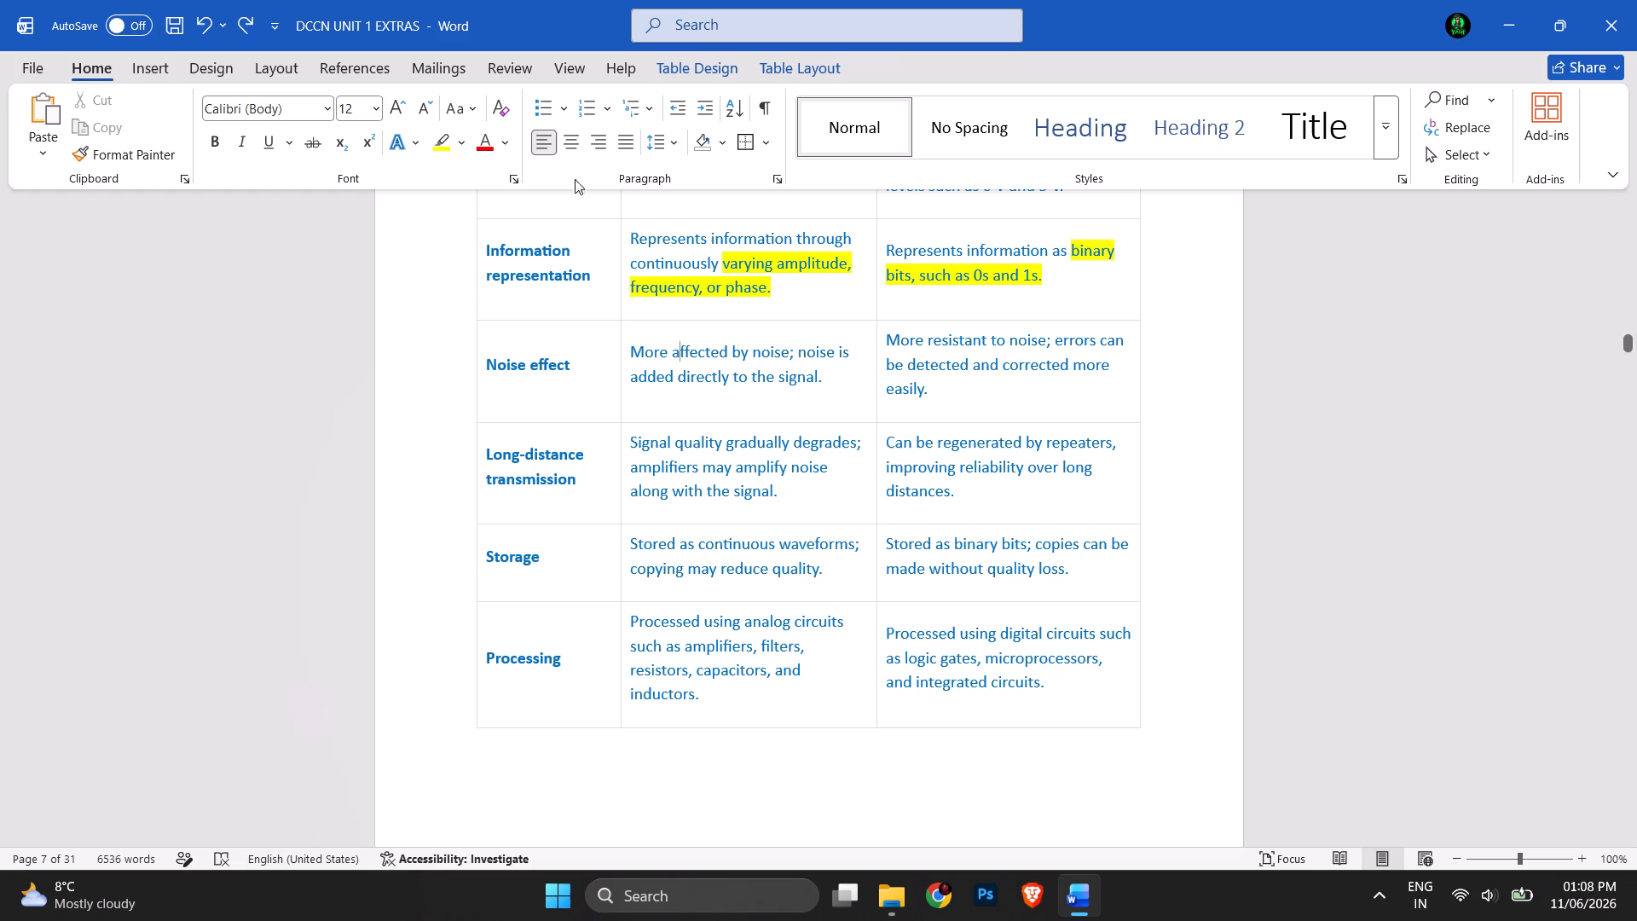
left_click(444, 142)
left_click_drag(634, 355, 773, 362)
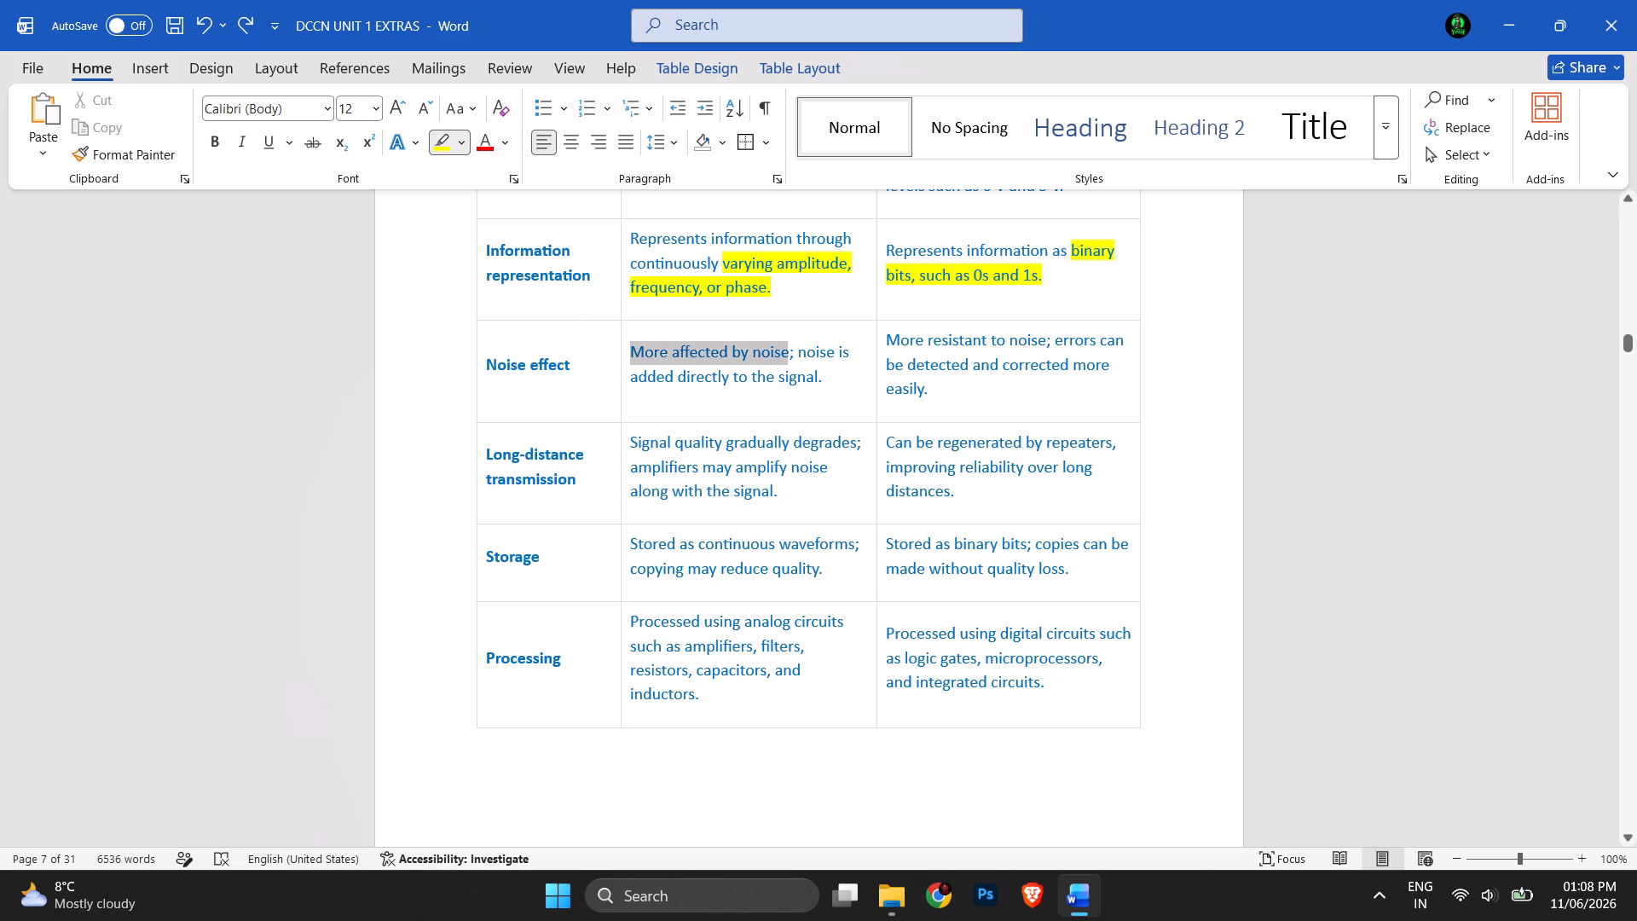
left_click_drag(773, 362, 774, 364)
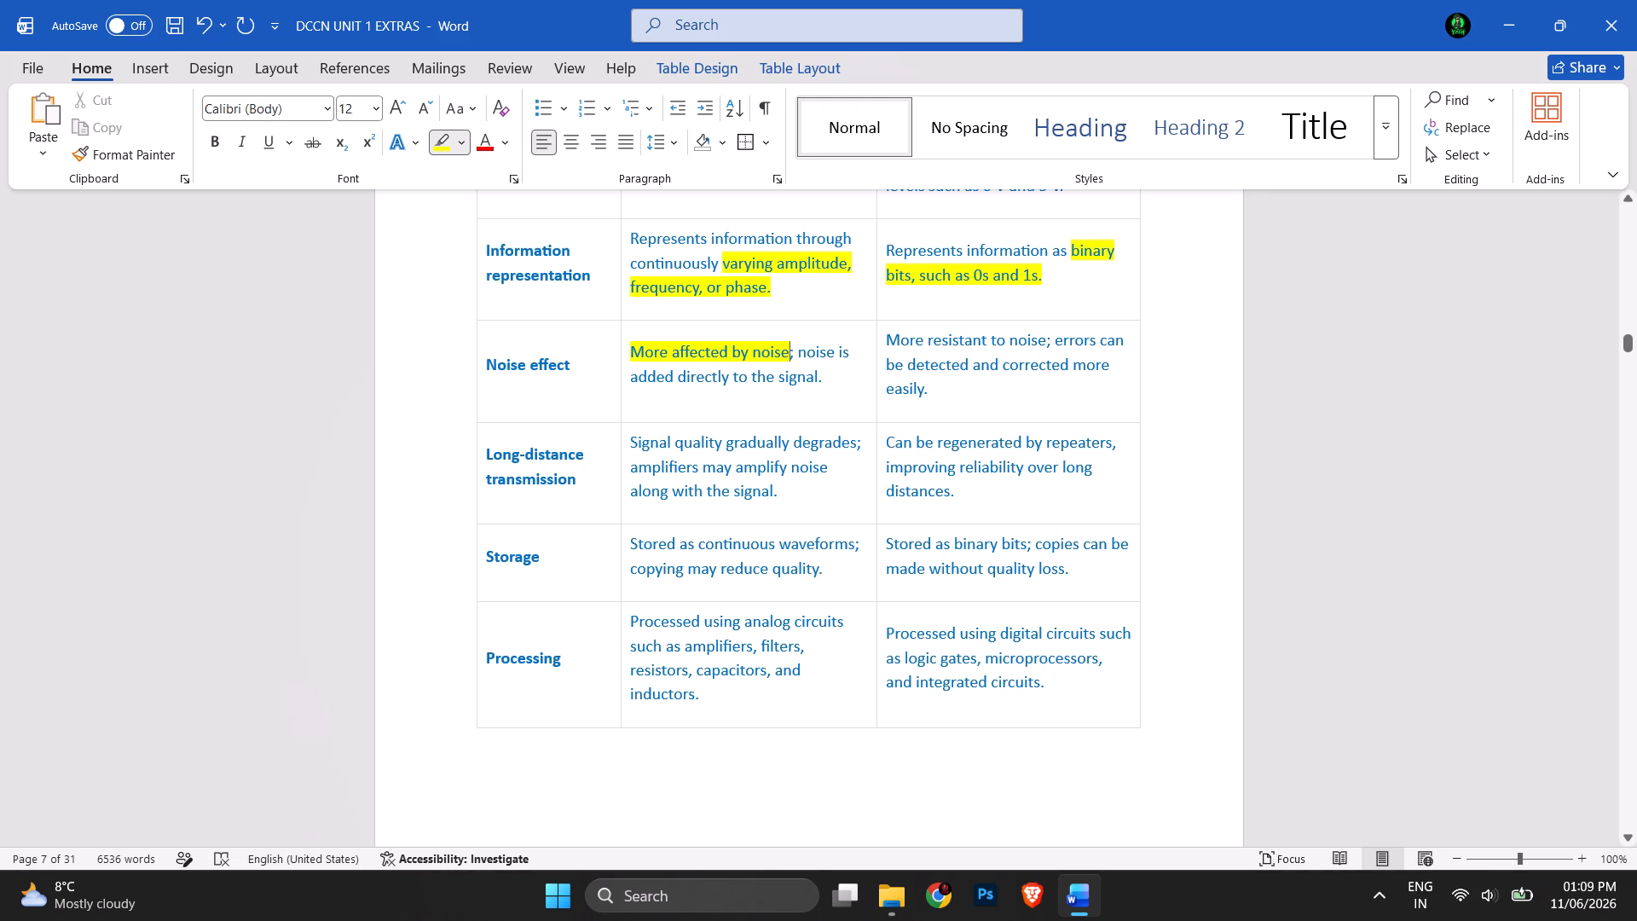
left_click_drag(1061, 343, 1084, 350)
left_click_drag(1084, 350, 1091, 395)
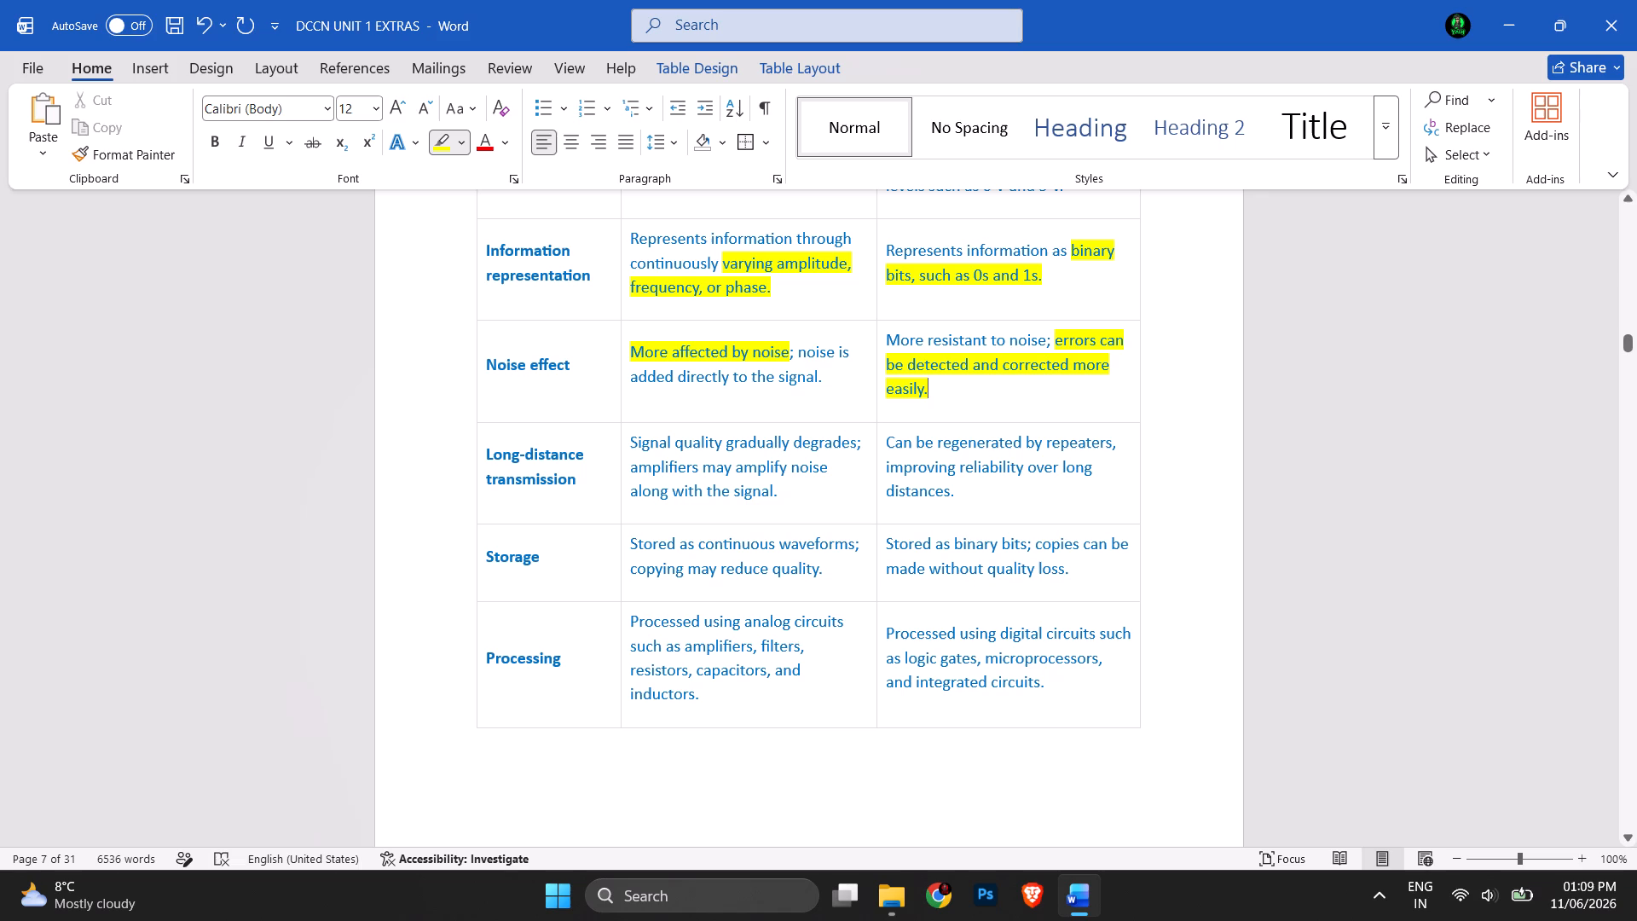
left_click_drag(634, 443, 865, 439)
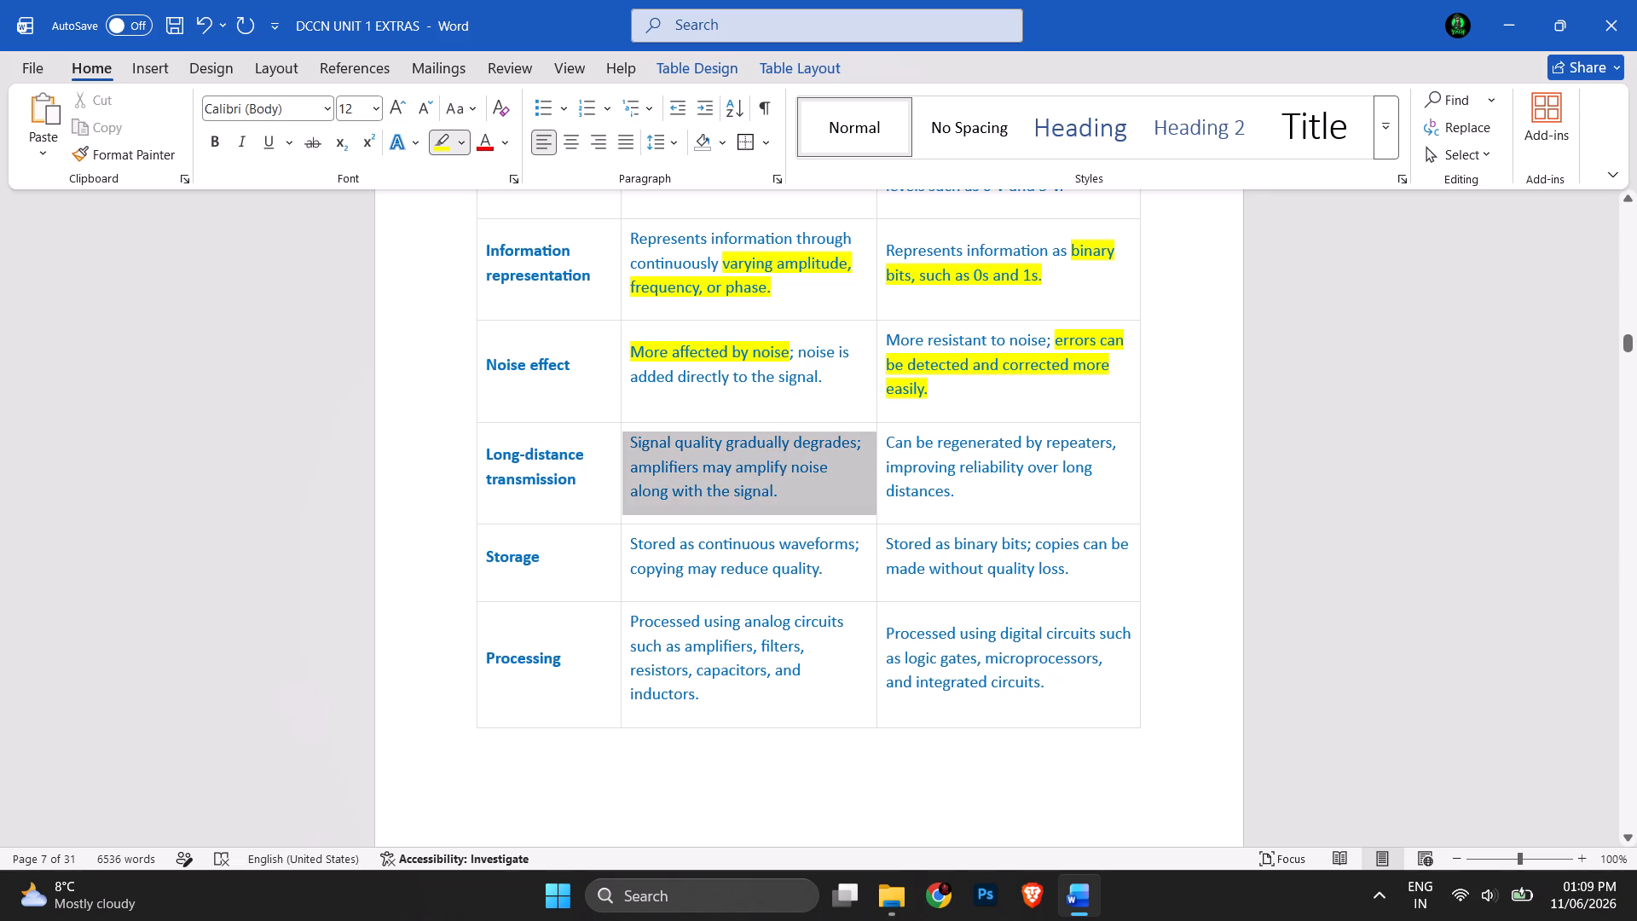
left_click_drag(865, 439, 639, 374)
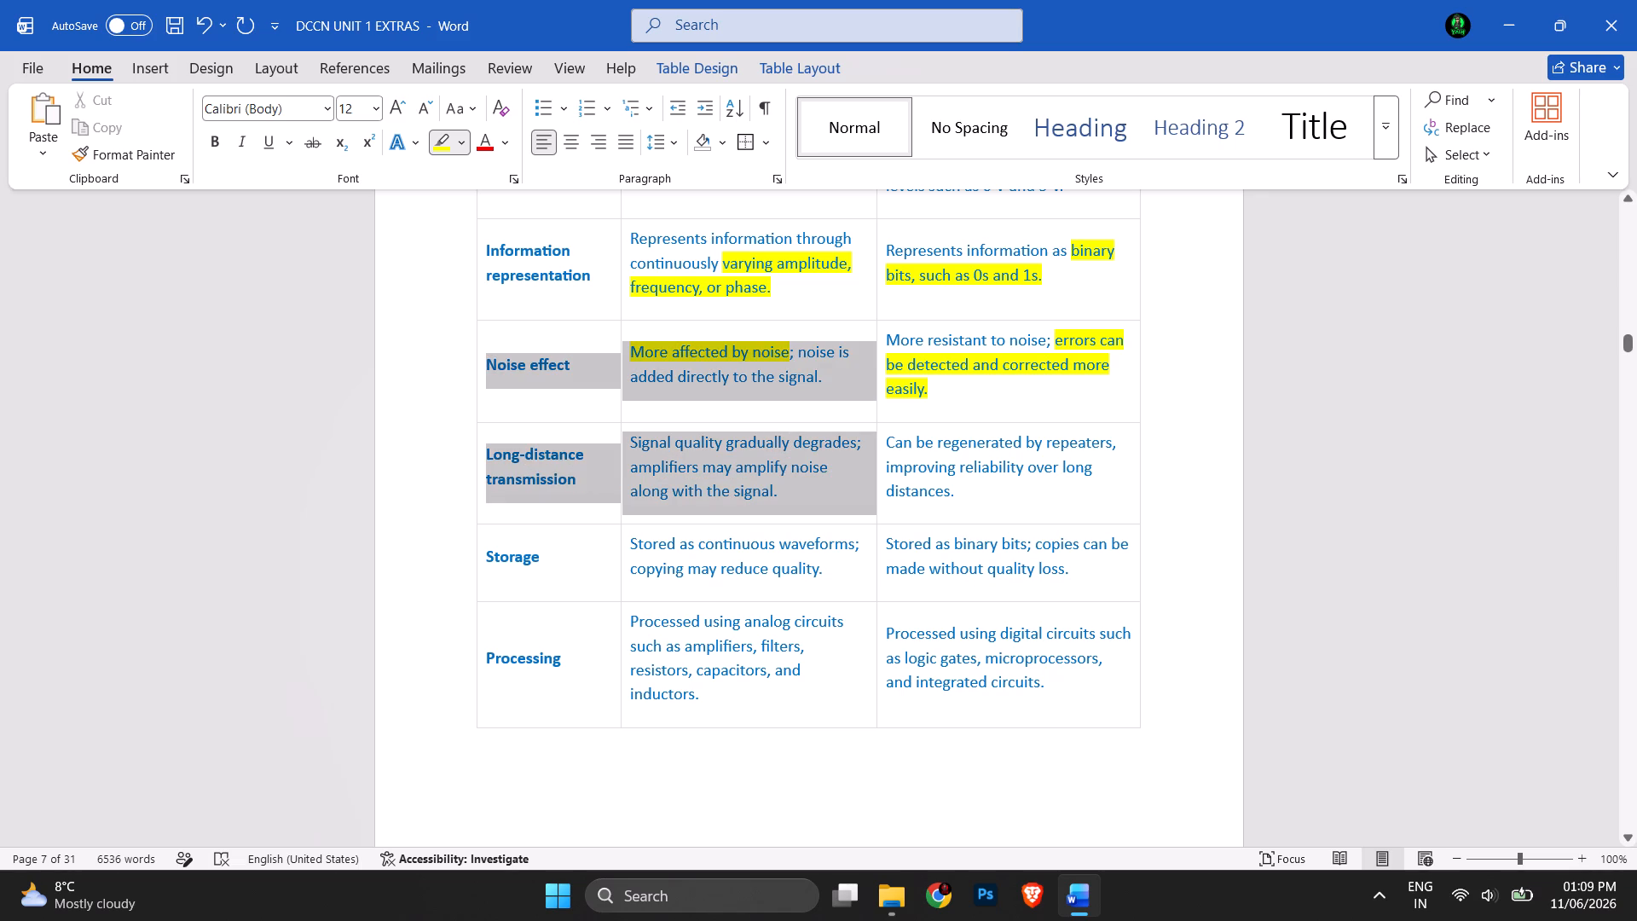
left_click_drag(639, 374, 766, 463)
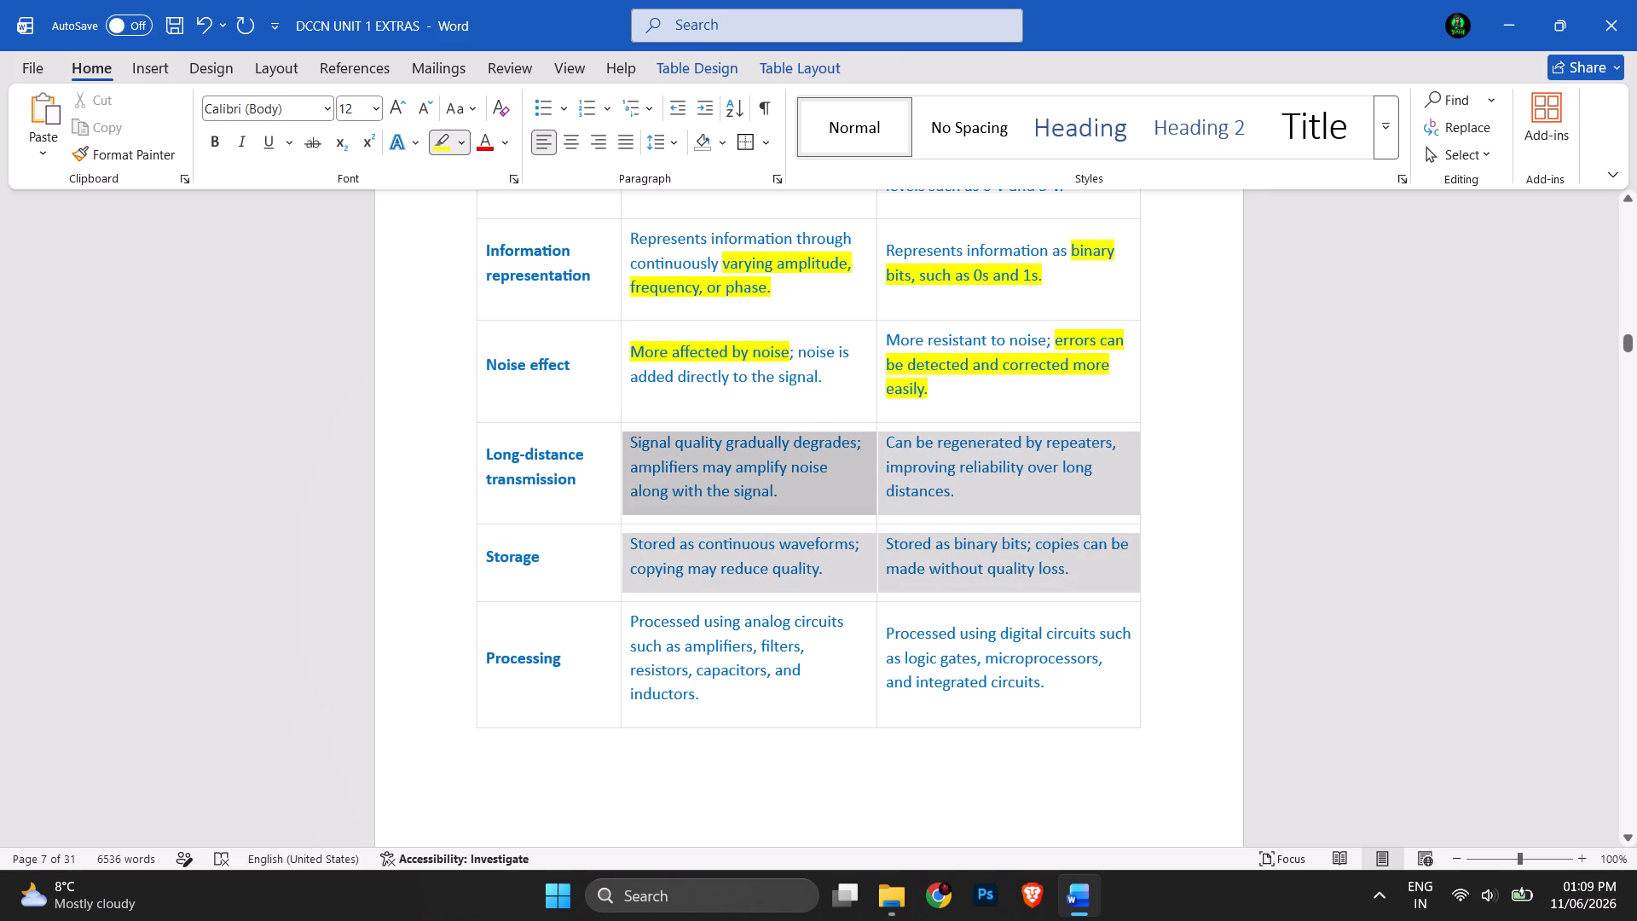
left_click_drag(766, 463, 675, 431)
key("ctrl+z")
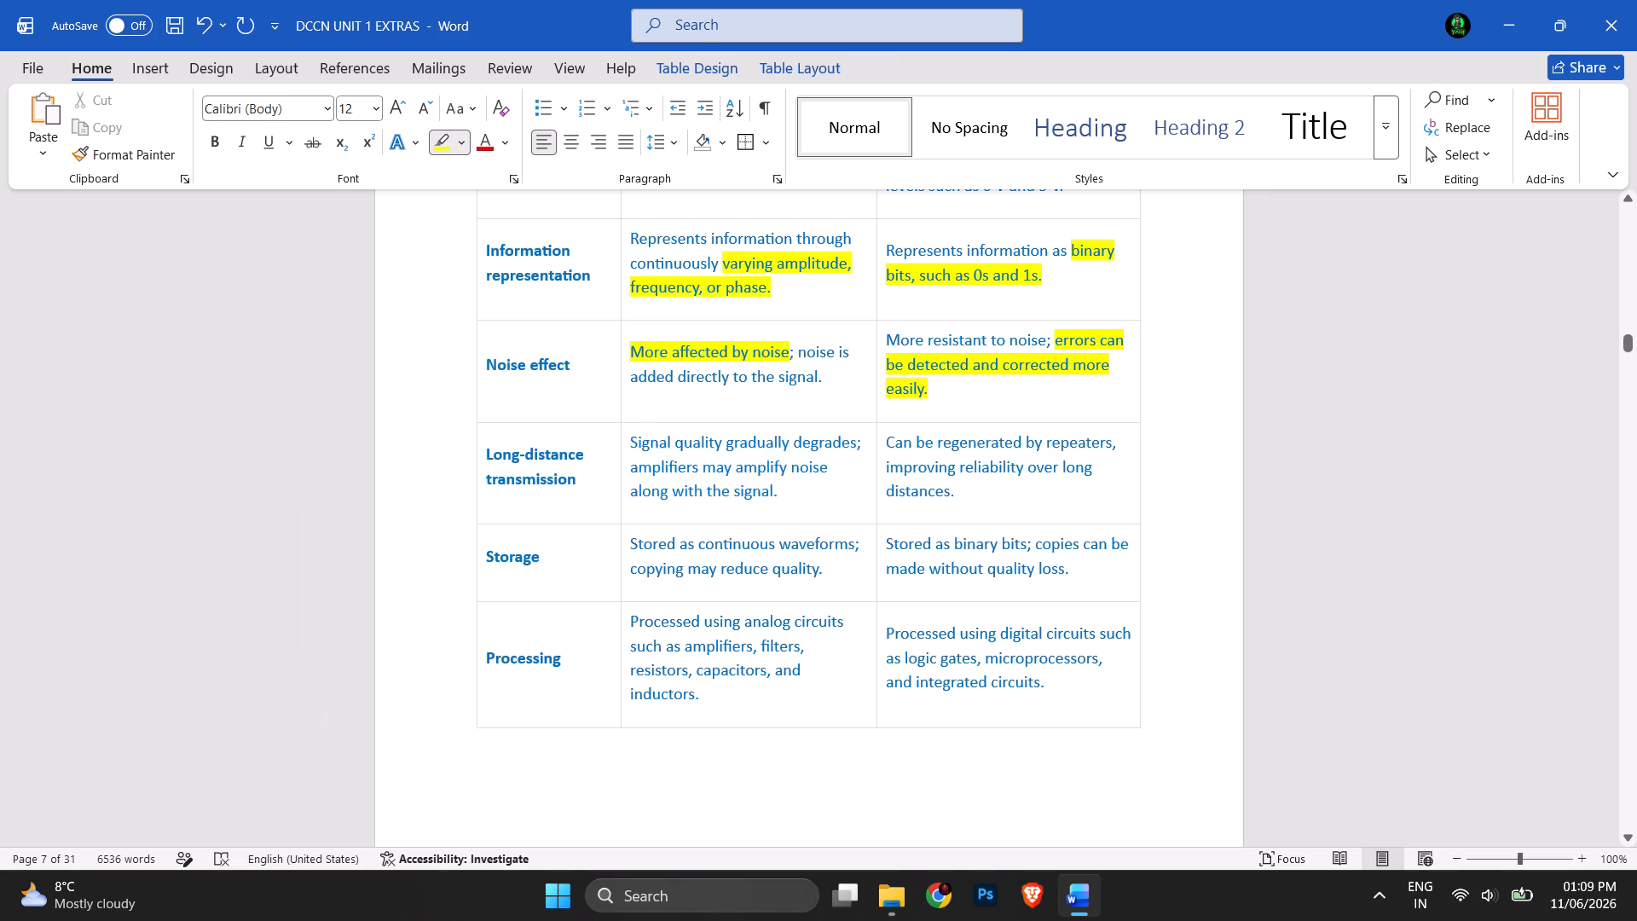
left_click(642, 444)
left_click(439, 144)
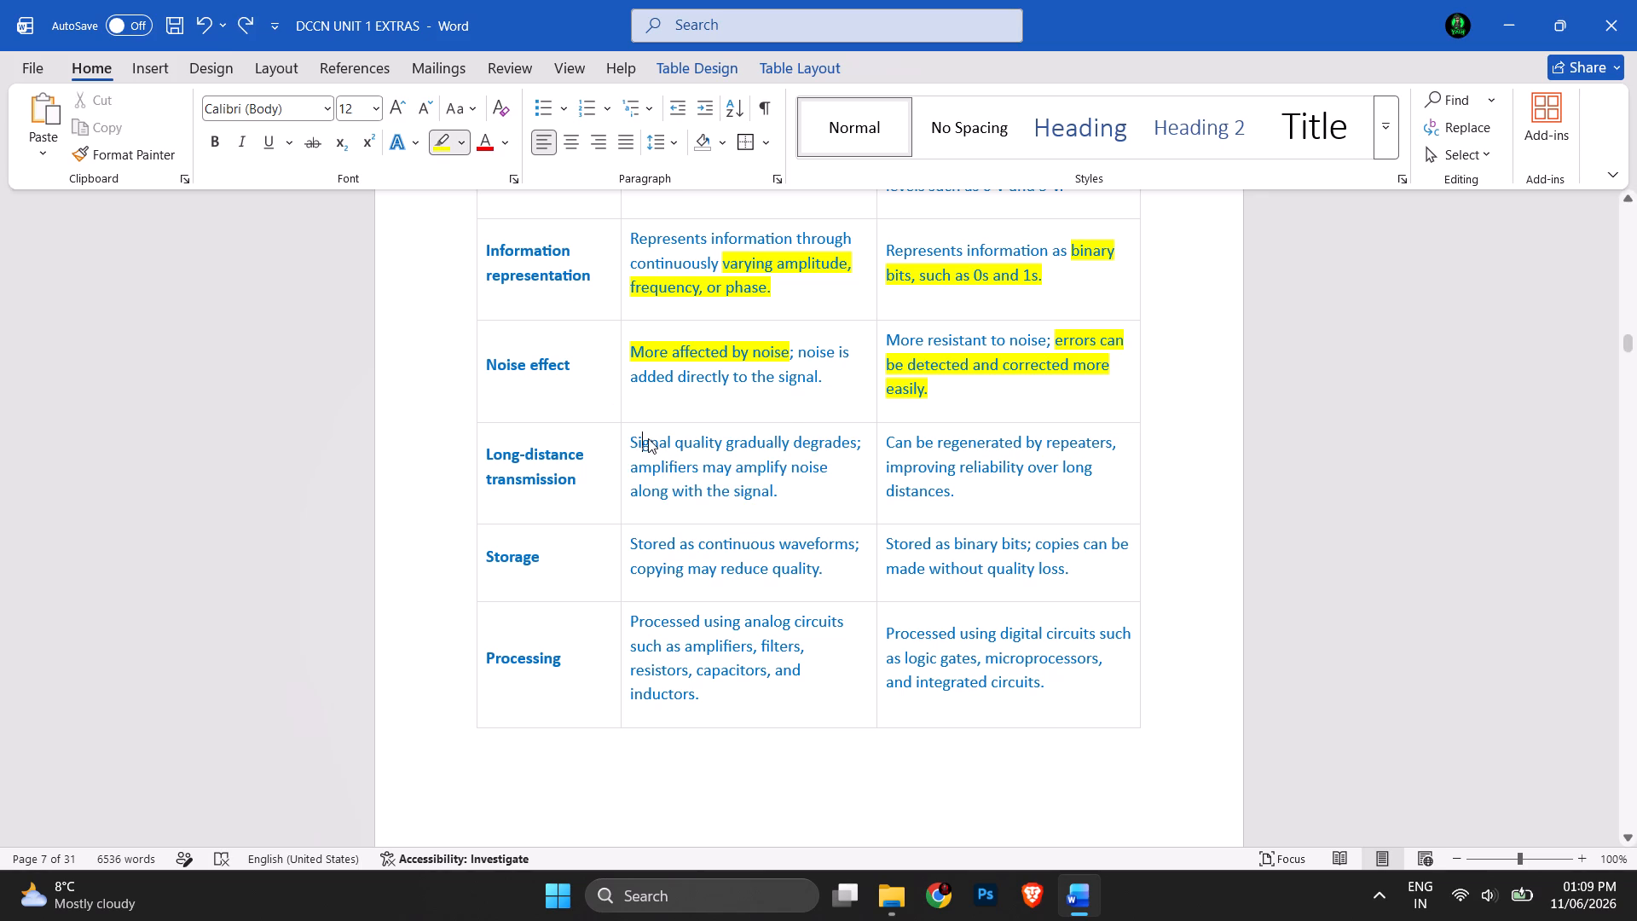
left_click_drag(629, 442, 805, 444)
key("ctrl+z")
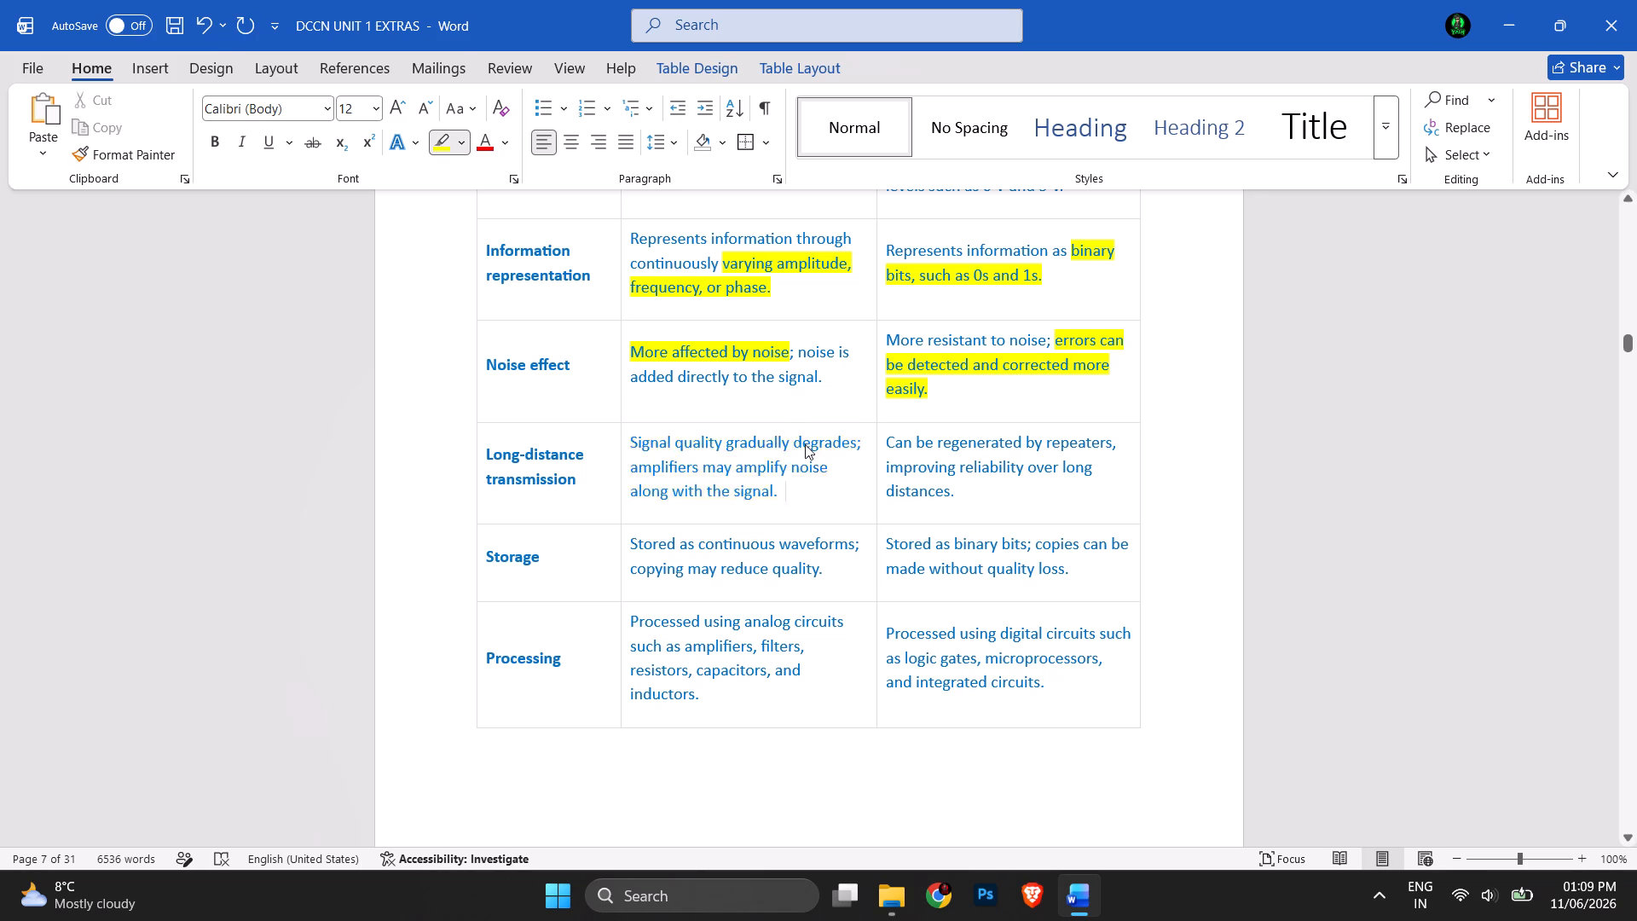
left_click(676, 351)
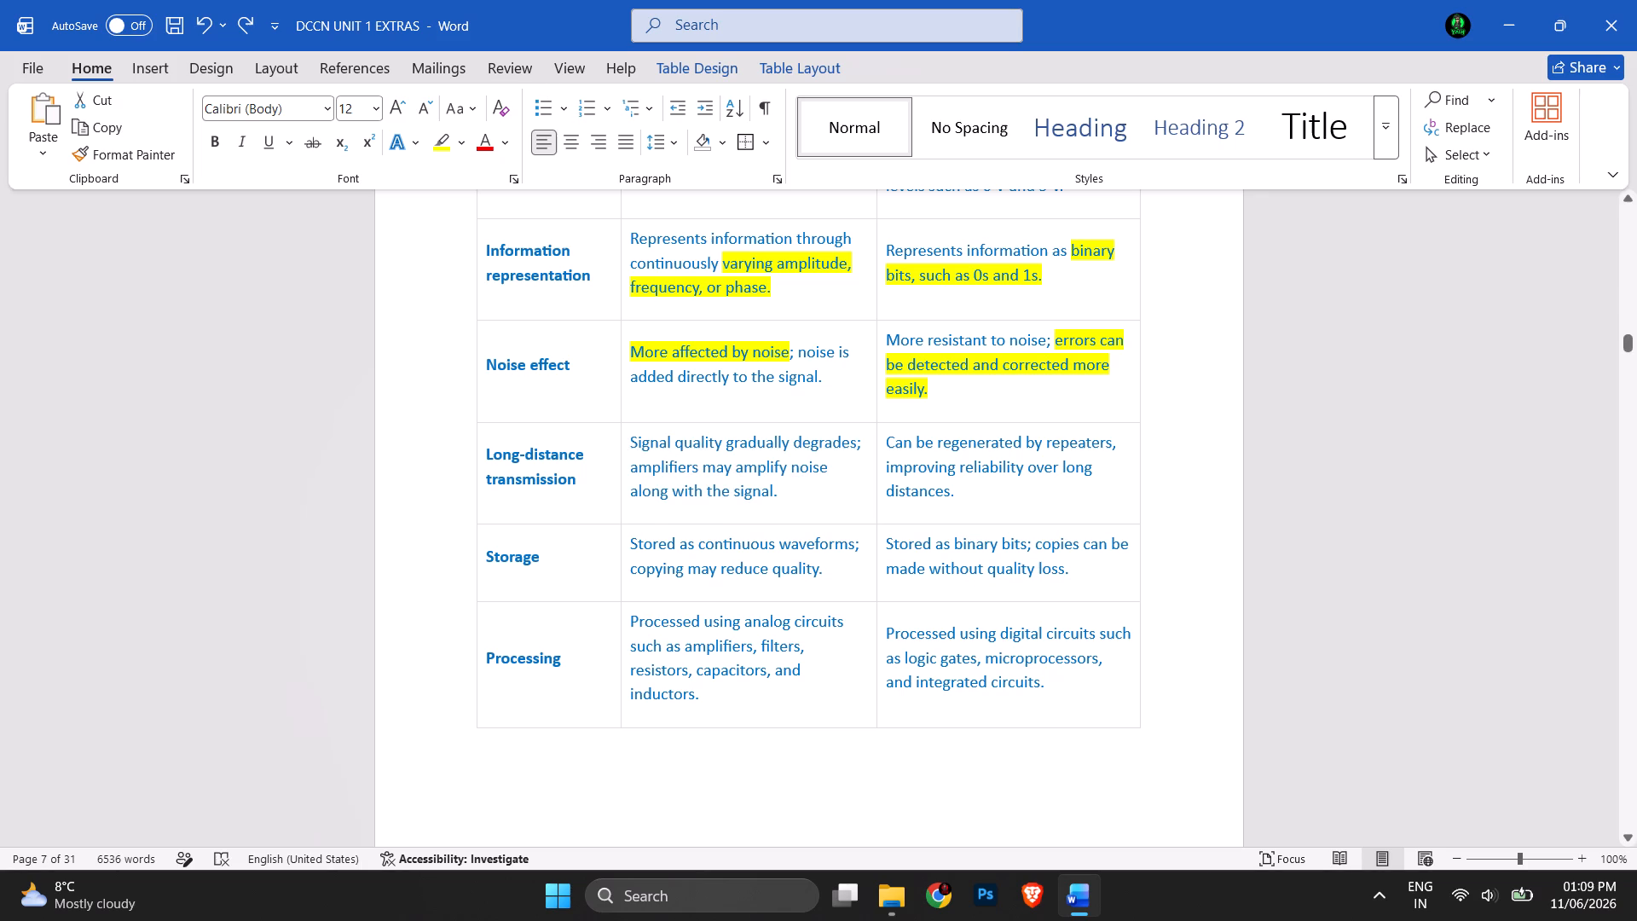
Highlight in yellow "Signal quality gradually degrades" and "reliability over long distances." in the Long-distance transmission row.
left_click(442, 136)
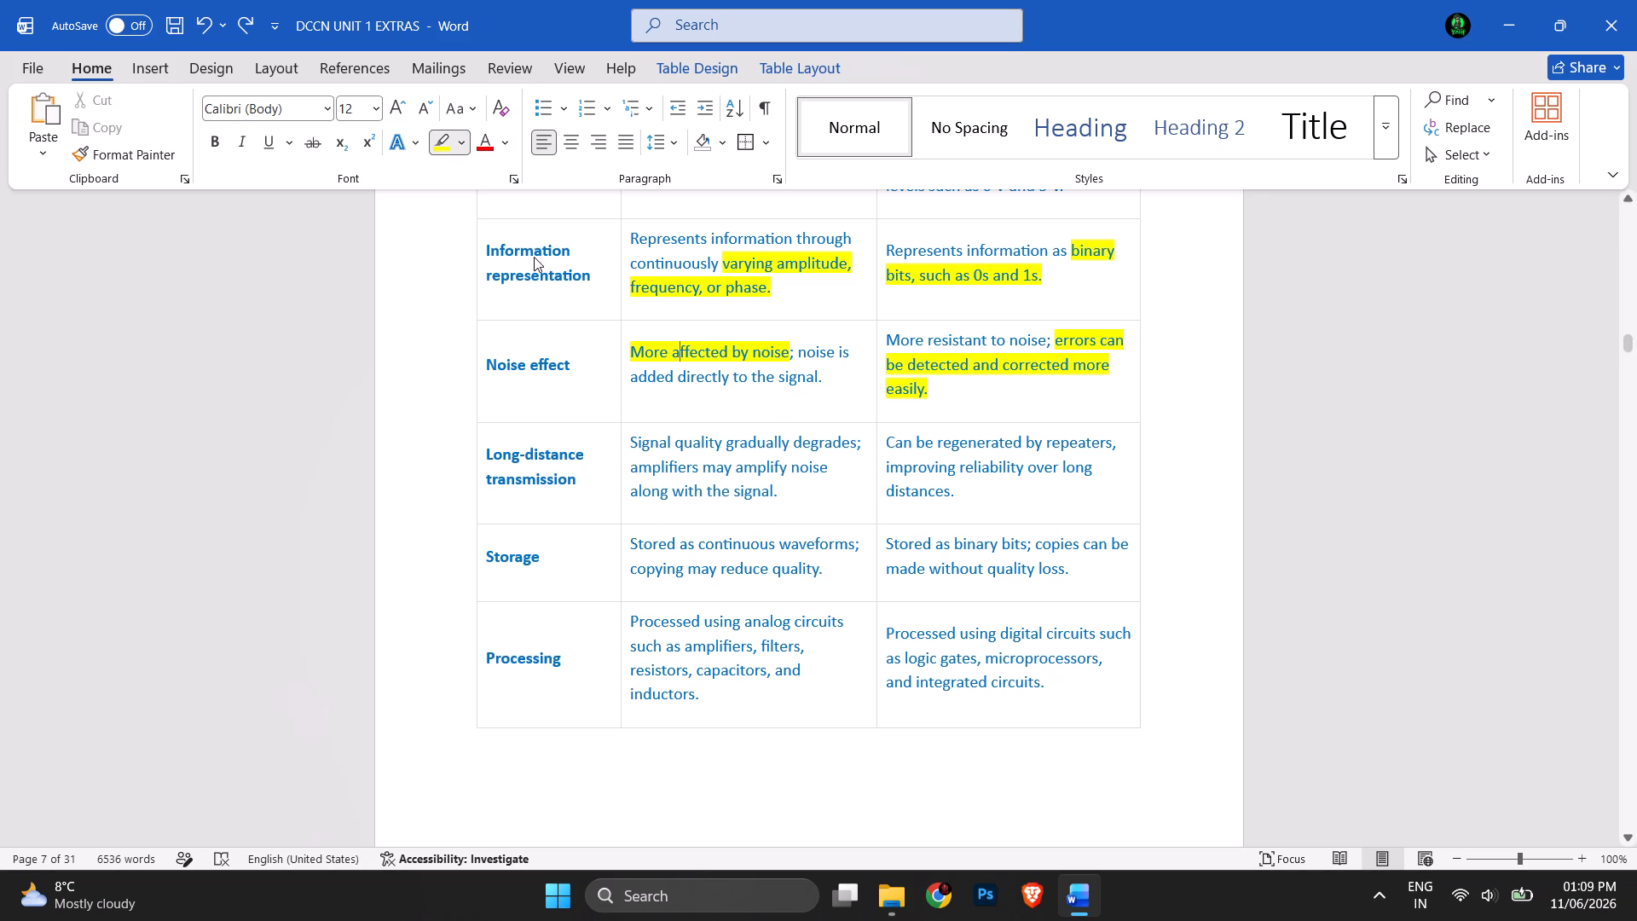
left_click_drag(633, 439, 714, 439)
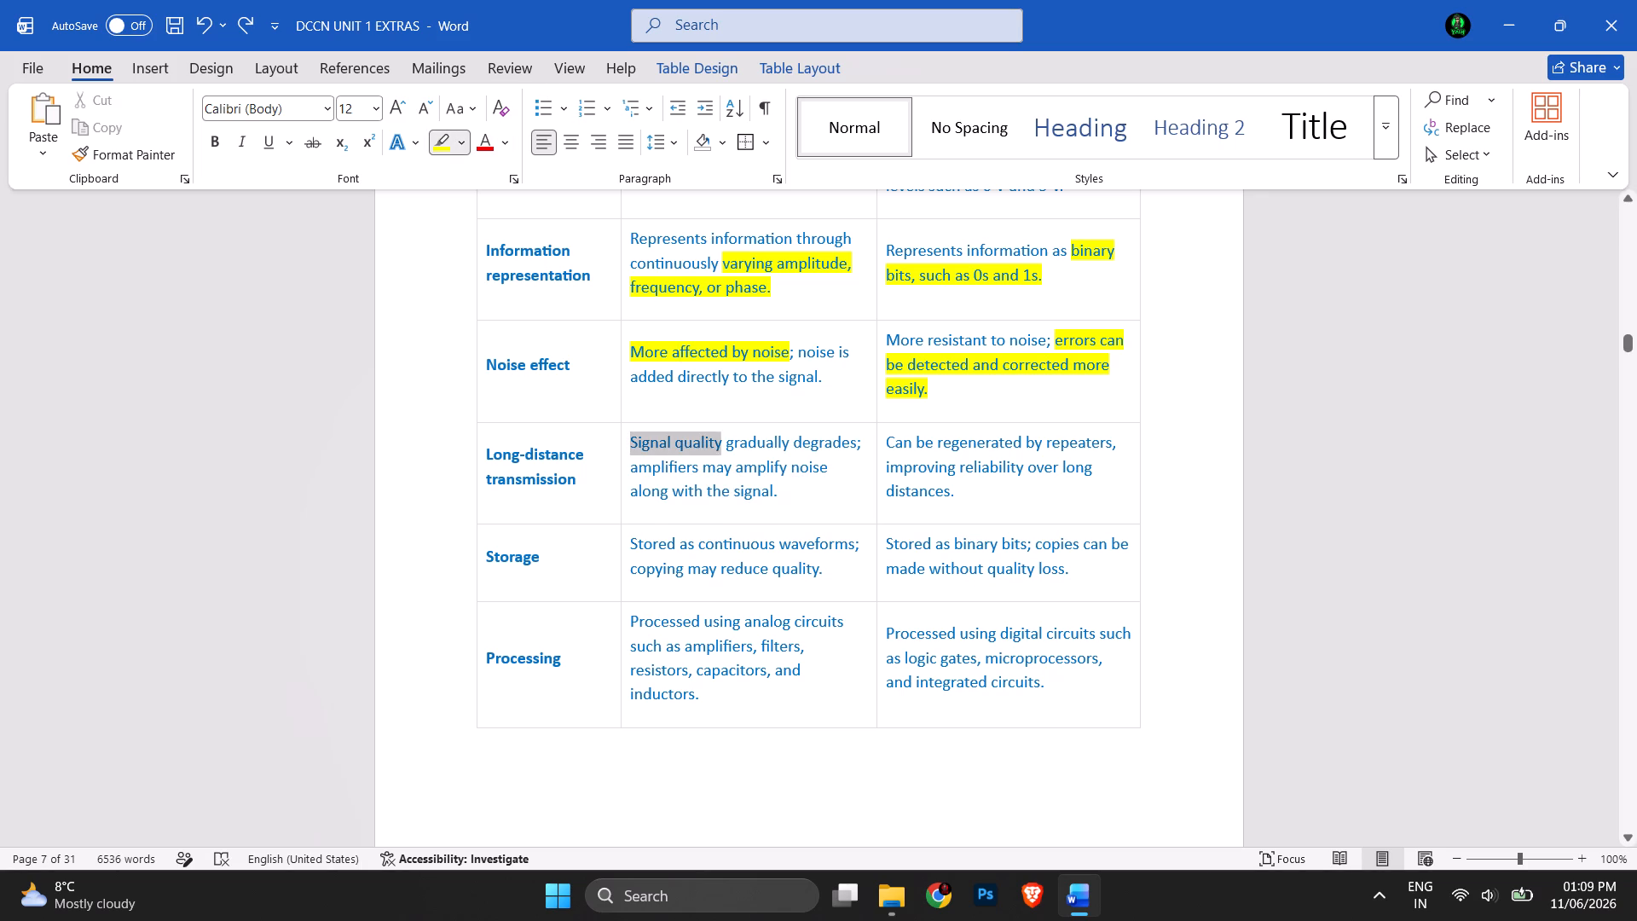
left_click_drag(714, 439, 841, 439)
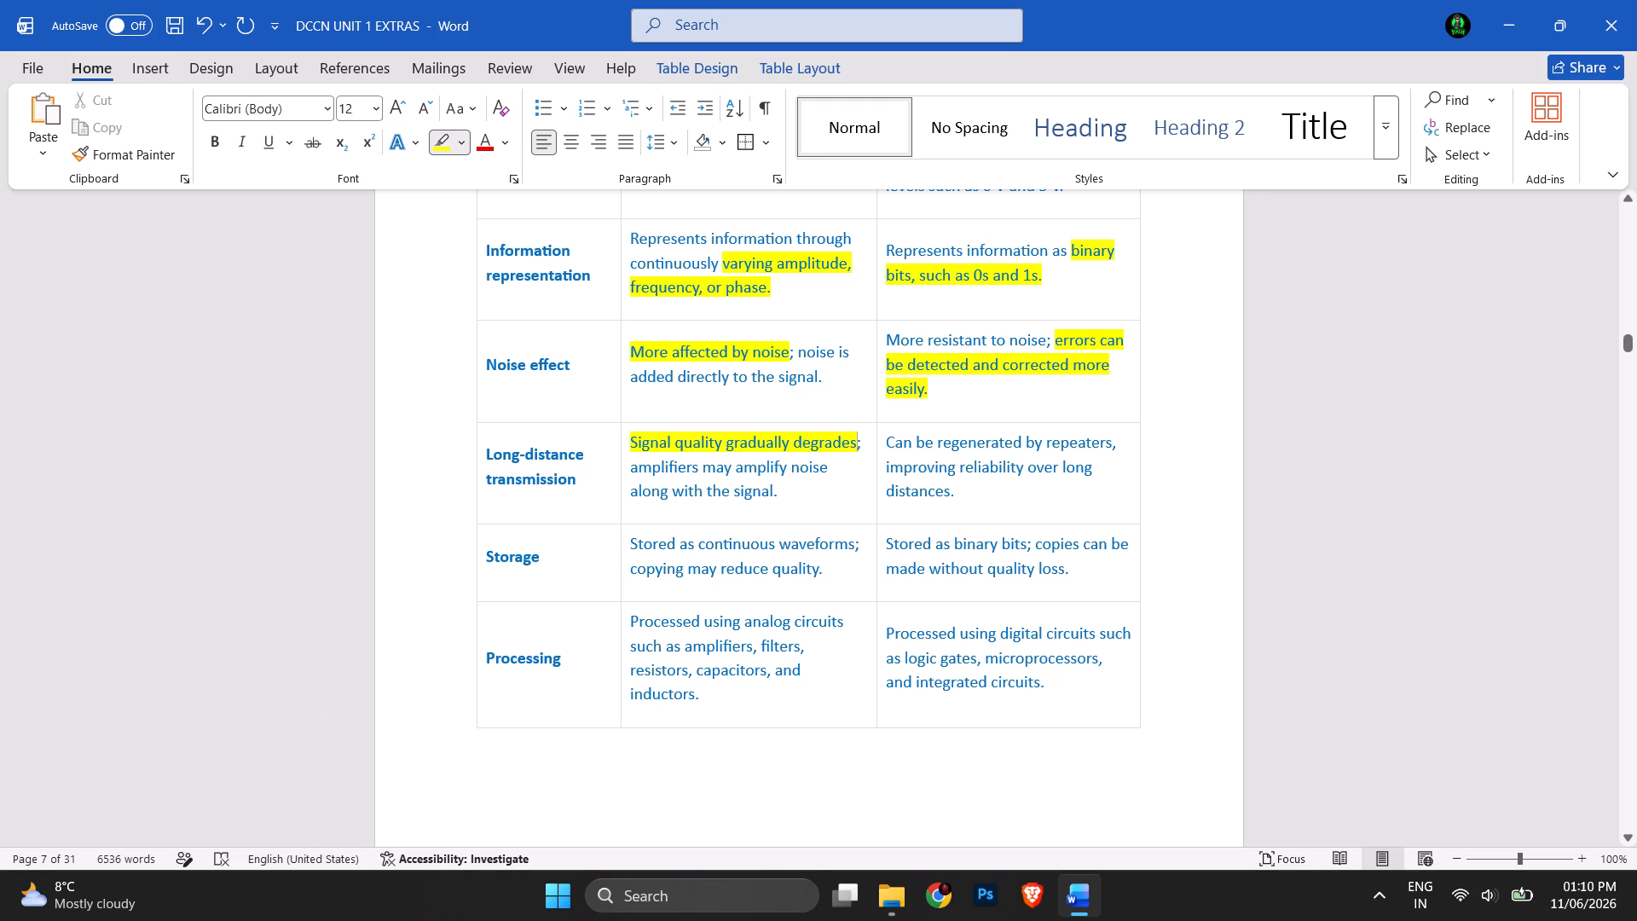
left_click_drag(960, 465, 969, 485)
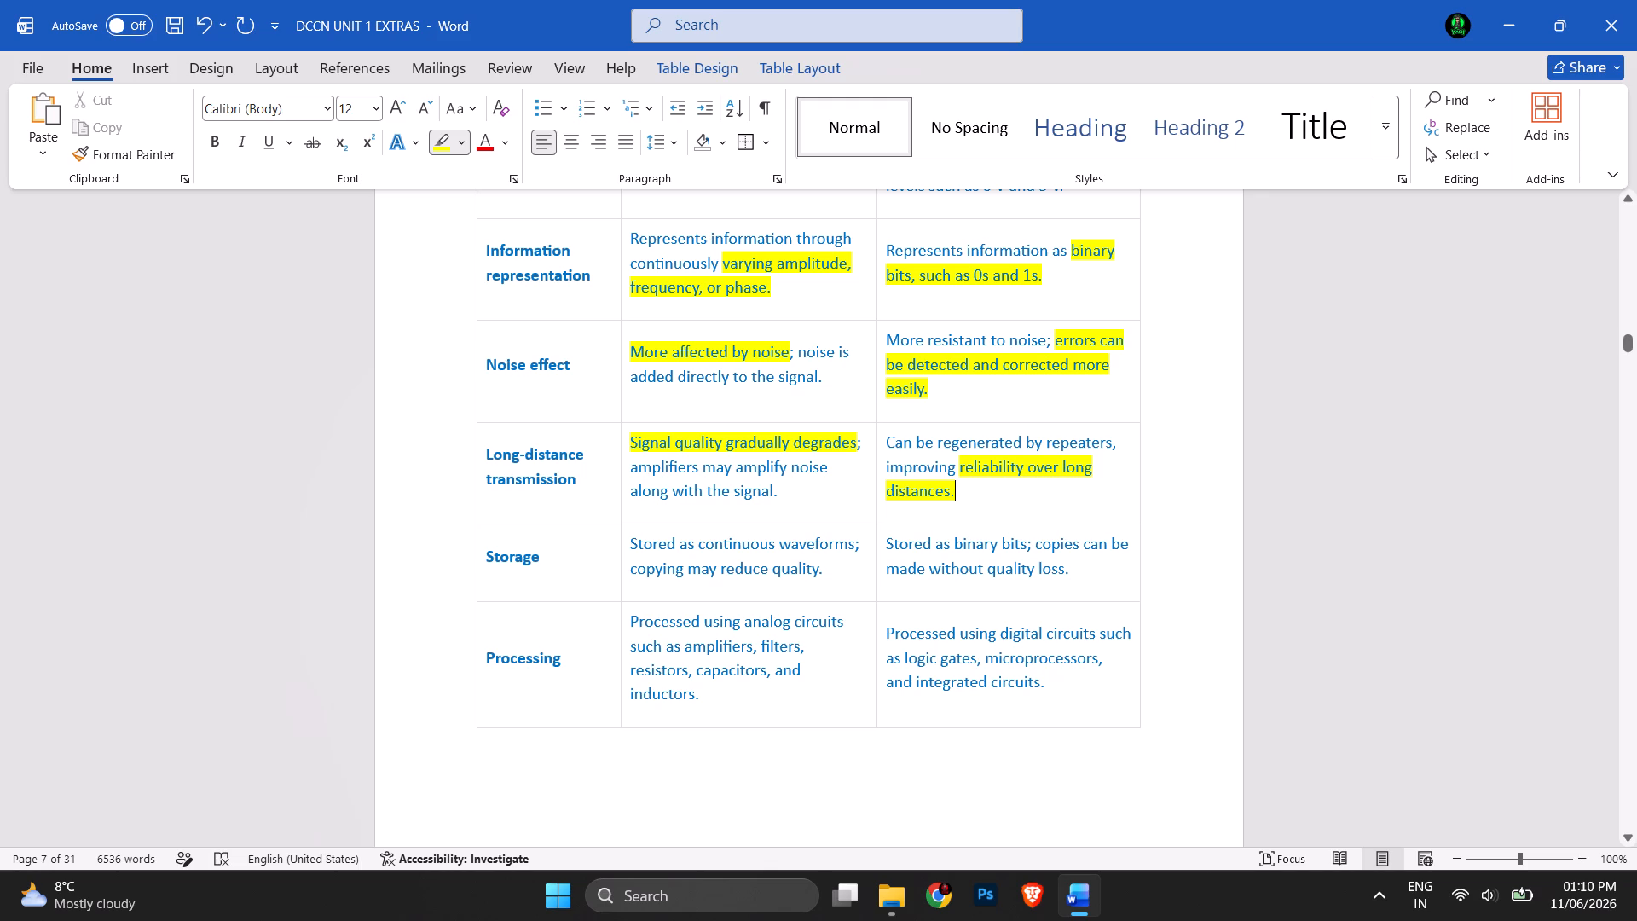
Highlight in yellow "continuous waveforms;" and "Stored as binary bits" in the Storage row.
left_click_drag(703, 545, 849, 557)
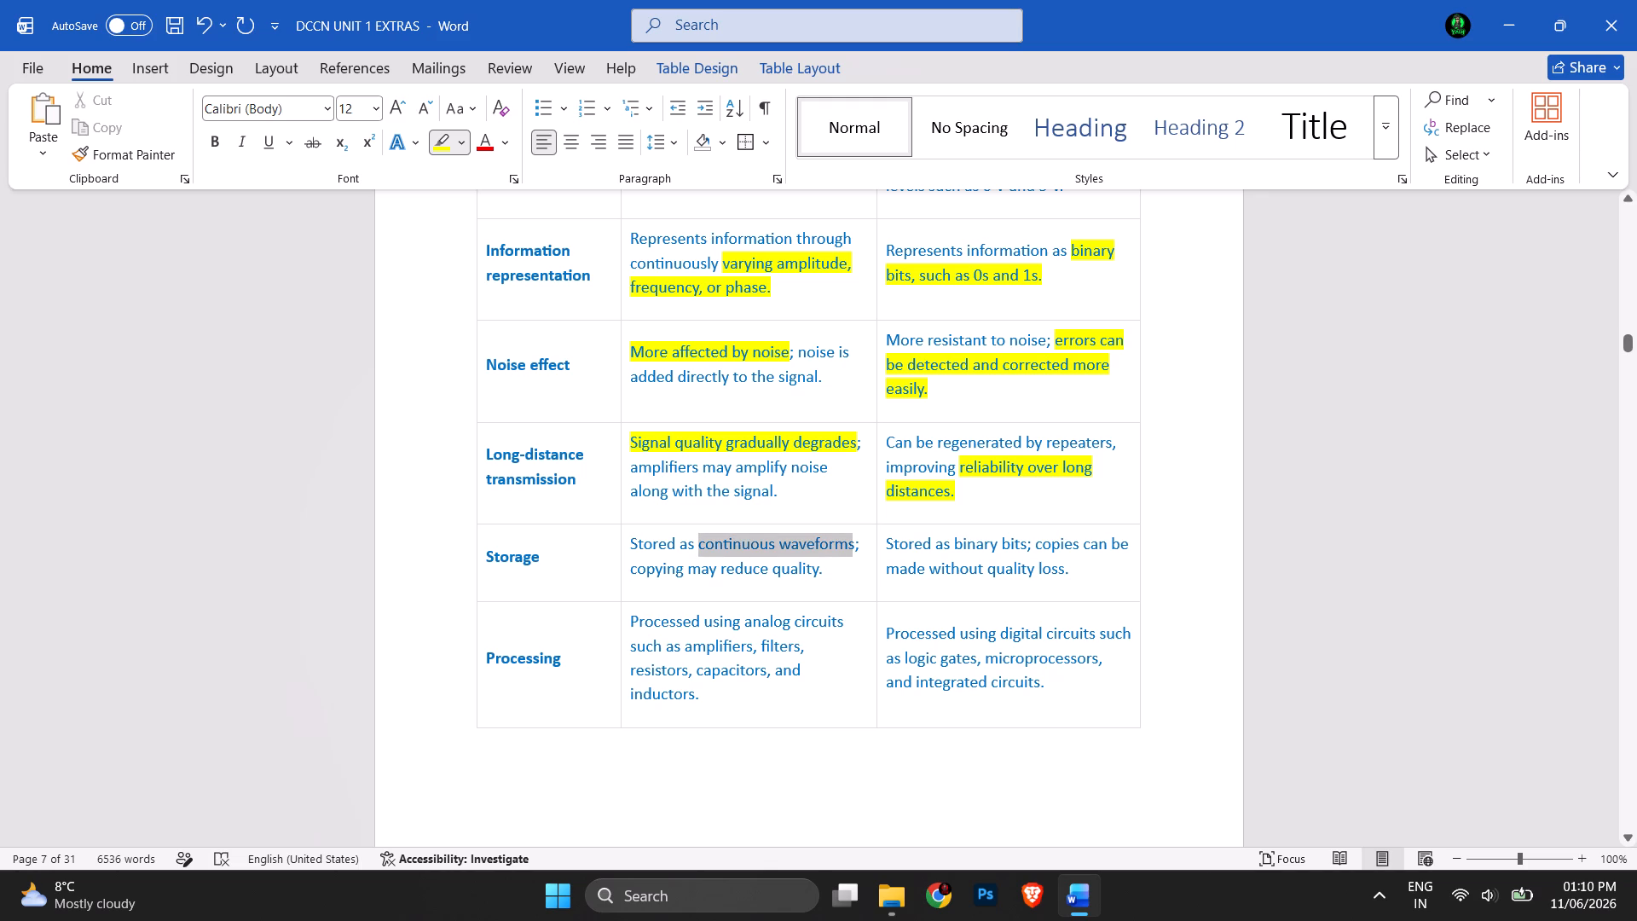
left_click_drag(849, 557, 860, 543)
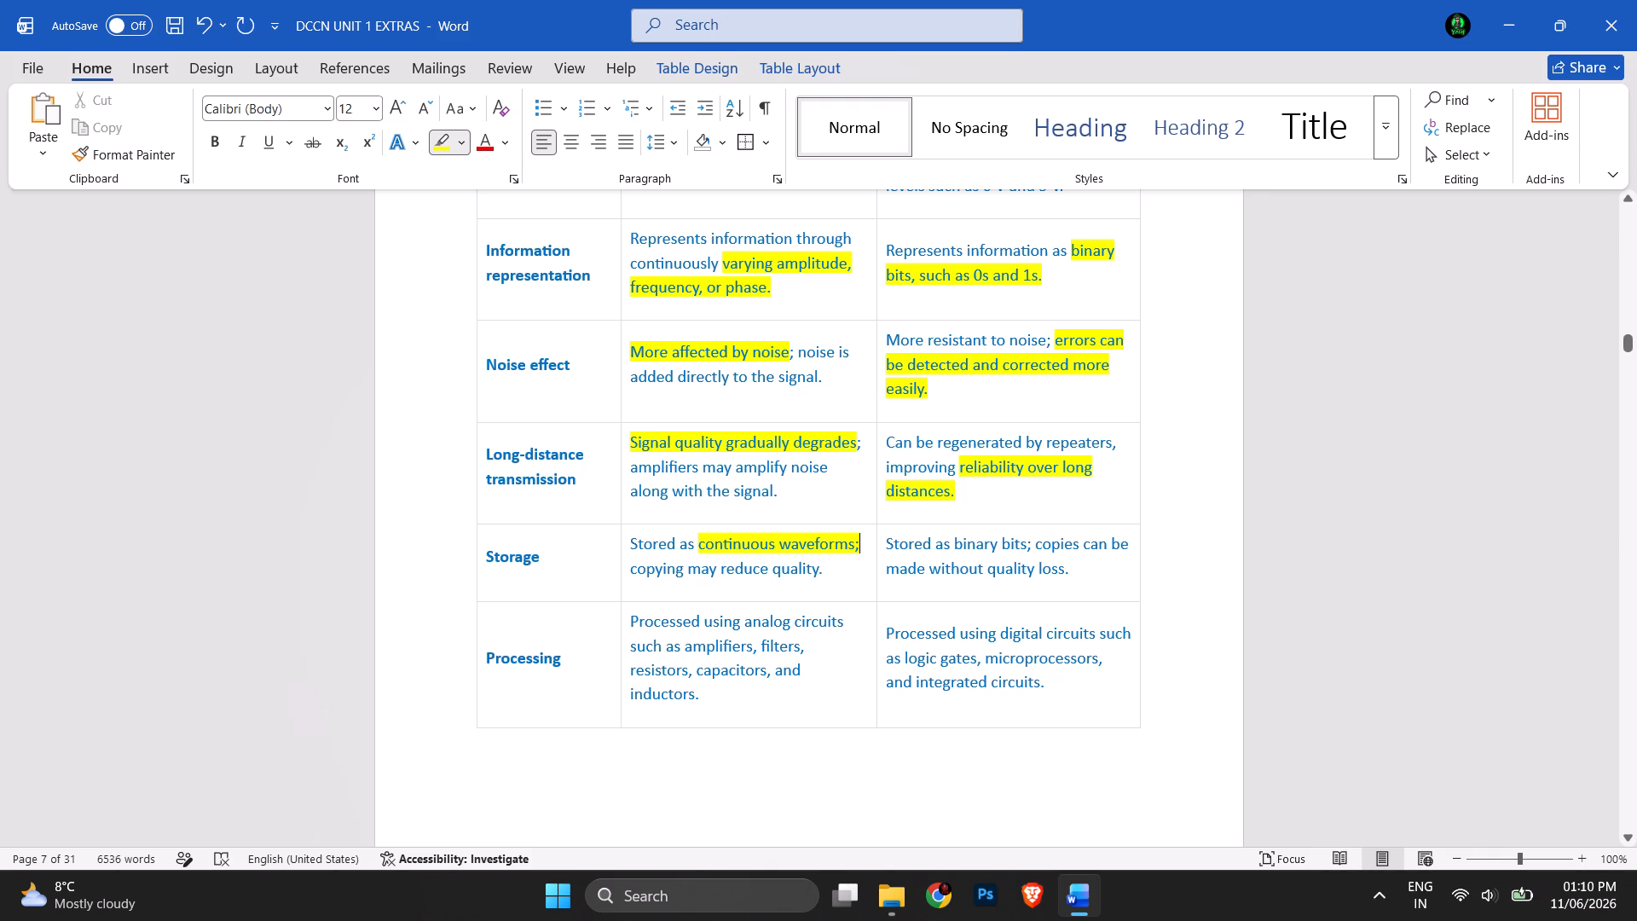
left_click_drag(888, 545, 954, 541)
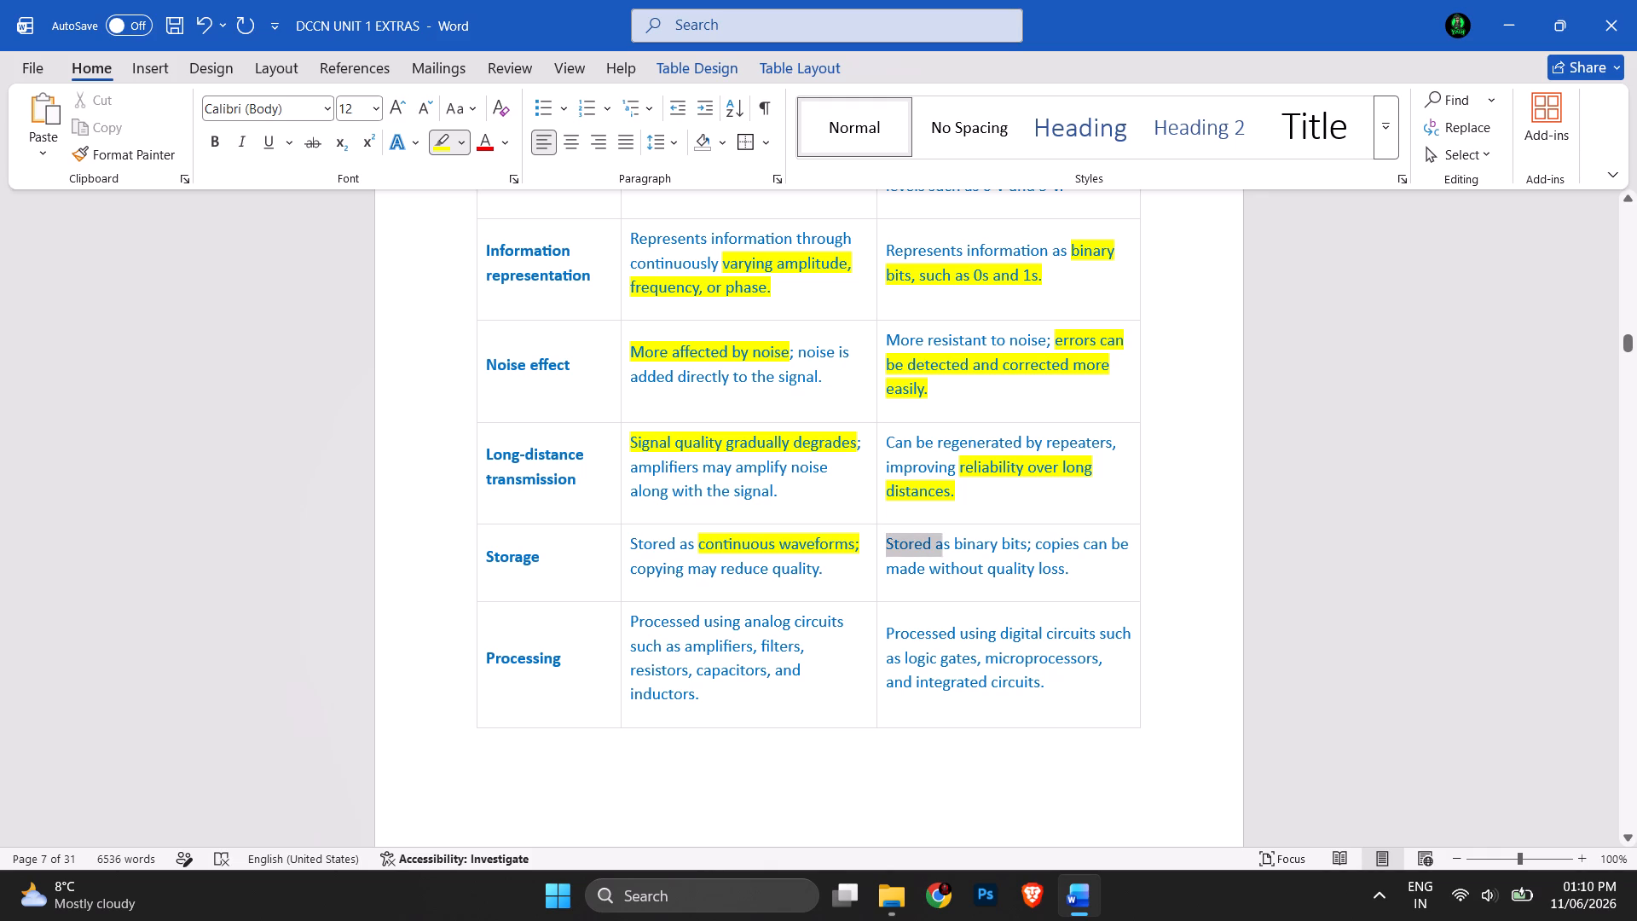
left_click_drag(954, 541, 1009, 547)
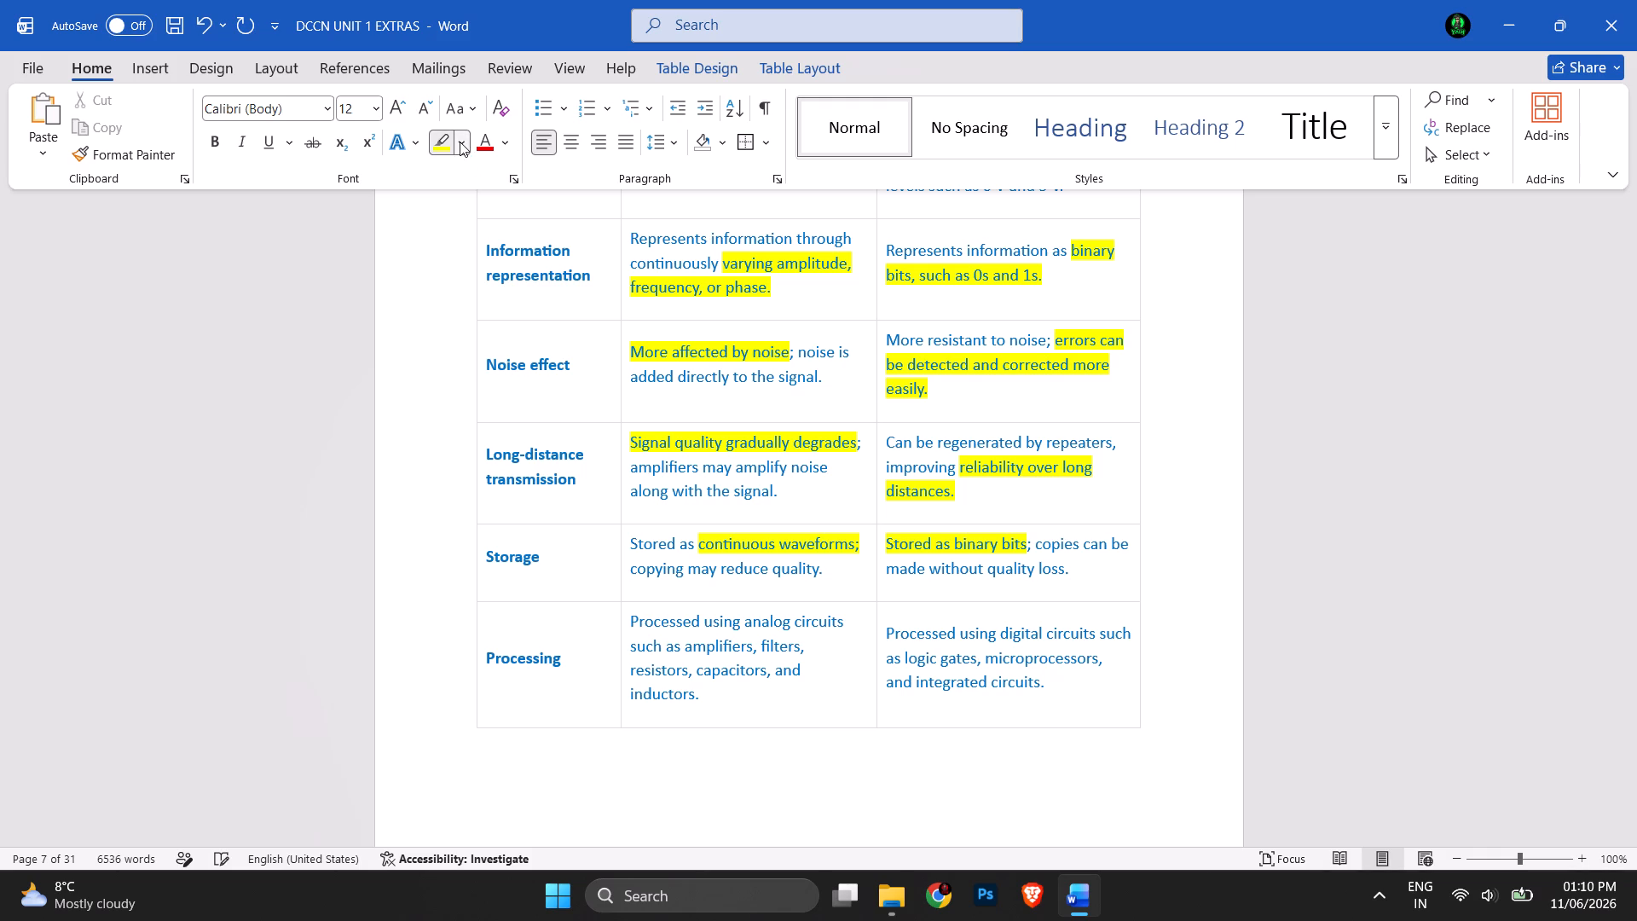
Highlight in turquoise "copying may reduce quality" and "copies can be made without quality loss." in the Storage row.
left_click(463, 145)
left_click(512, 211)
left_click_drag(631, 572, 685, 571)
left_click_drag(685, 571, 805, 570)
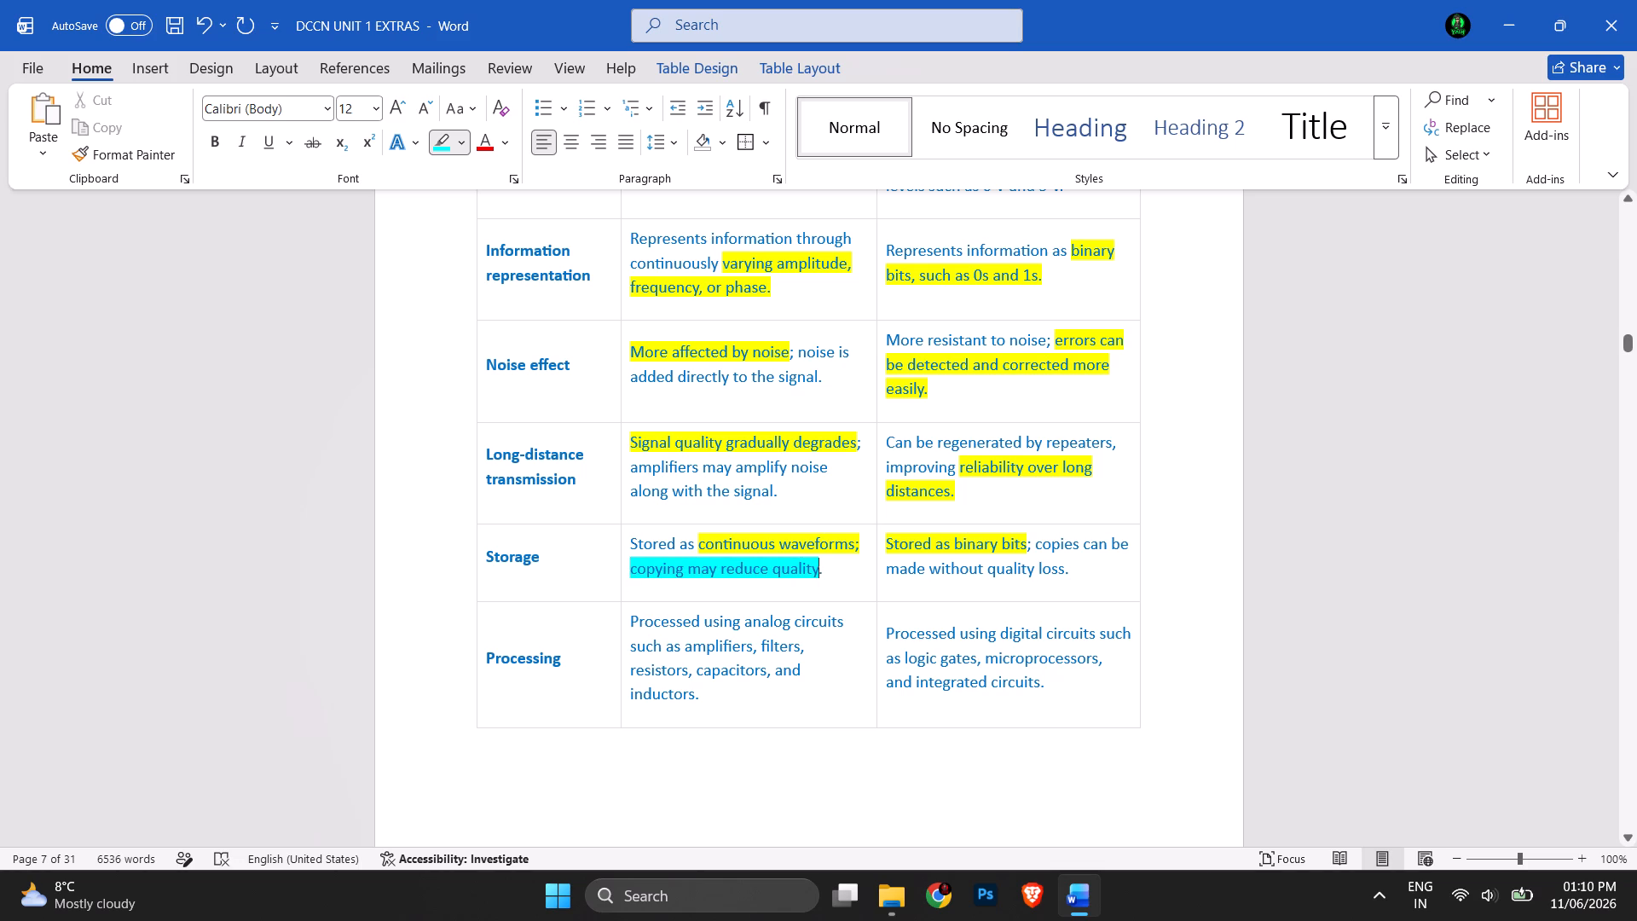
left_click_drag(1039, 552, 1068, 571)
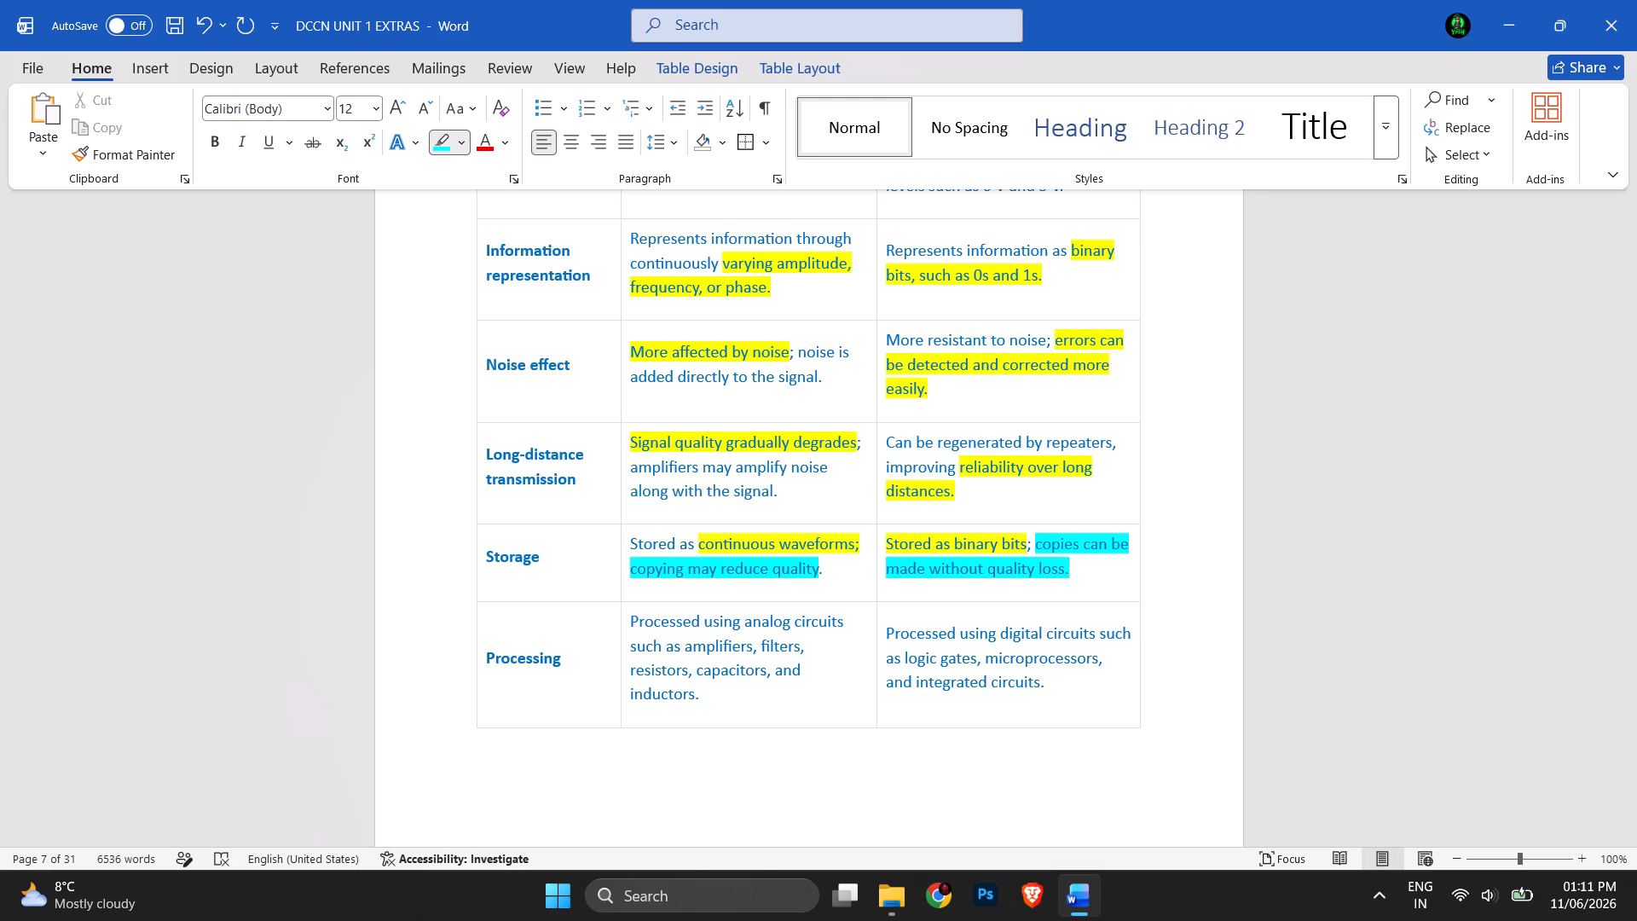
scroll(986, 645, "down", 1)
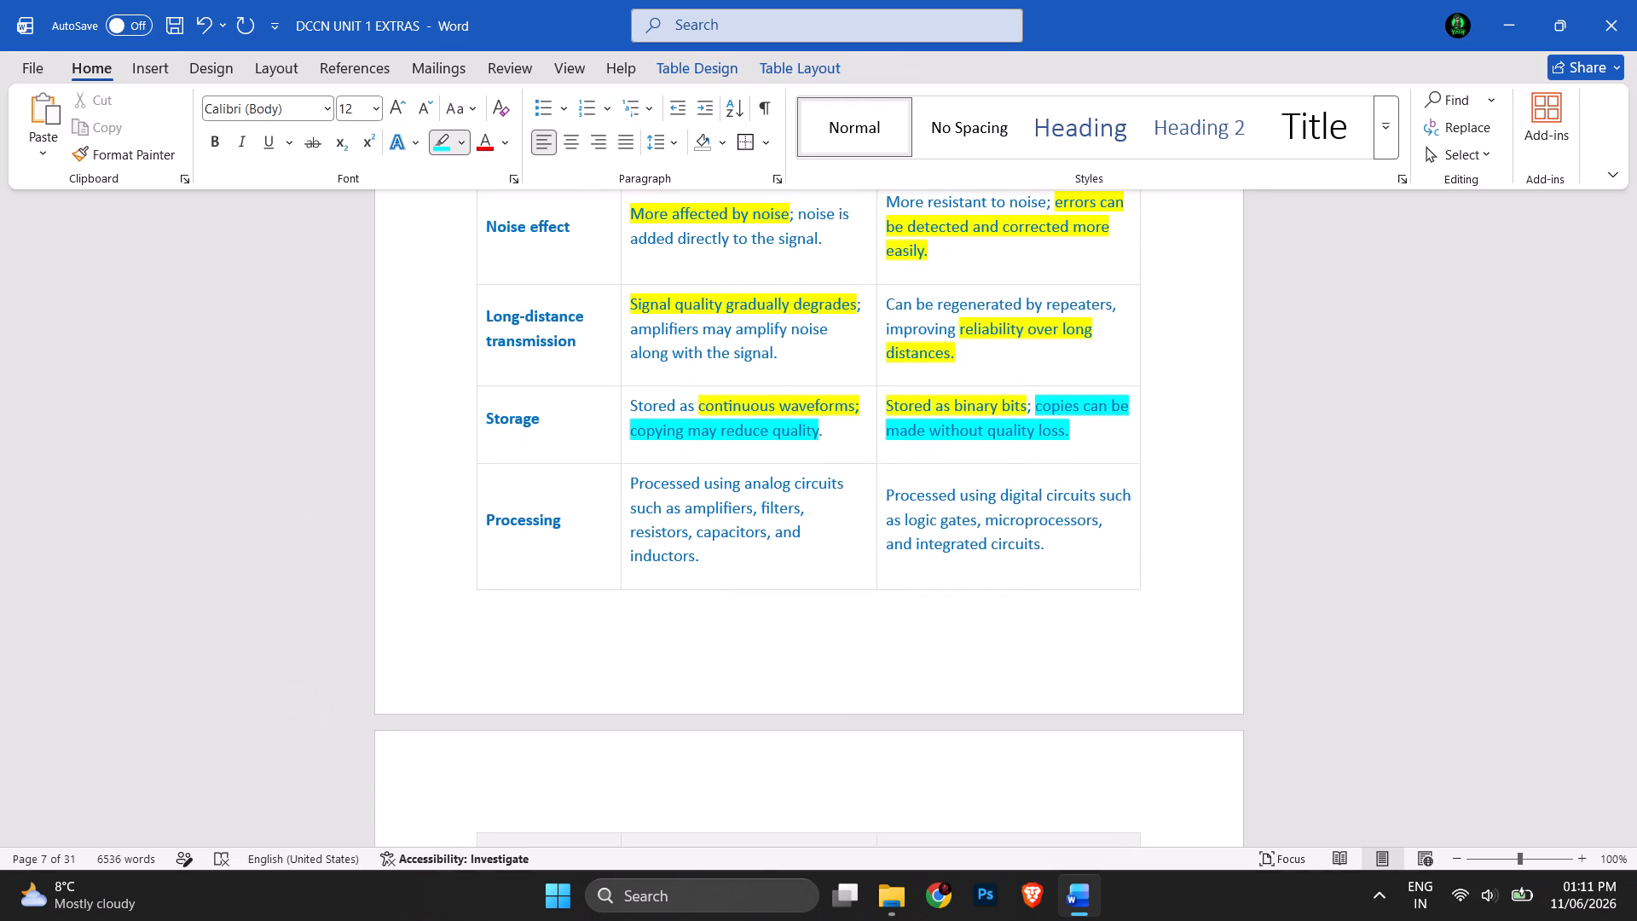
Highlight in turquoise "Processed using digital circuits" and "Processed using analog circuits" in the Processing row.
scroll(986, 645, "down", 2)
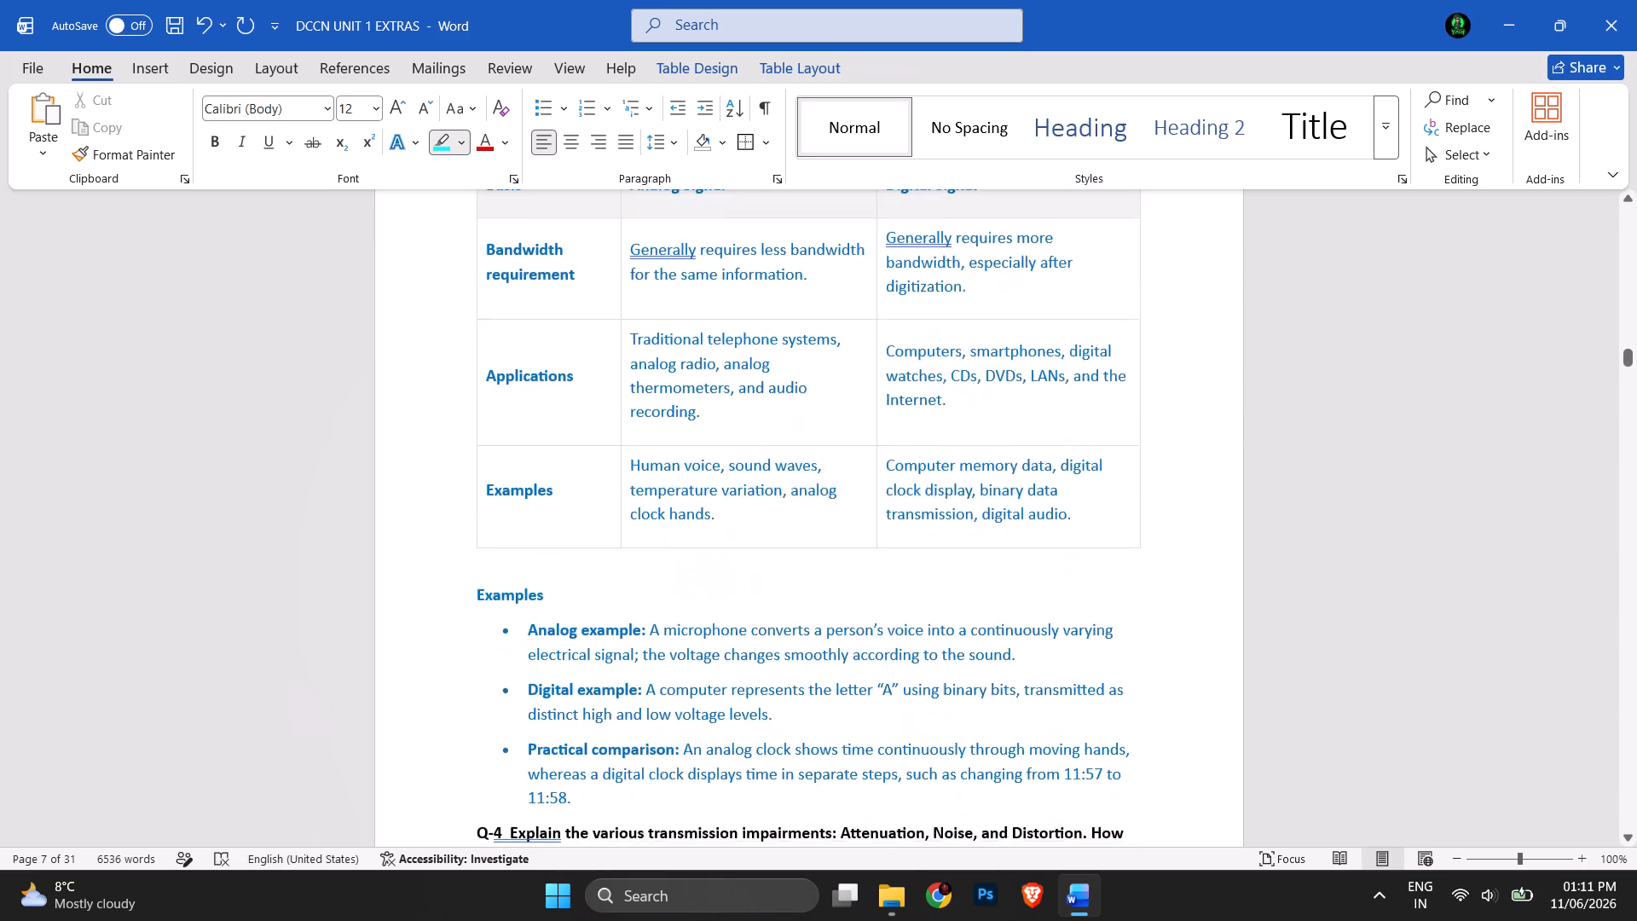
scroll(986, 645, "up", 5)
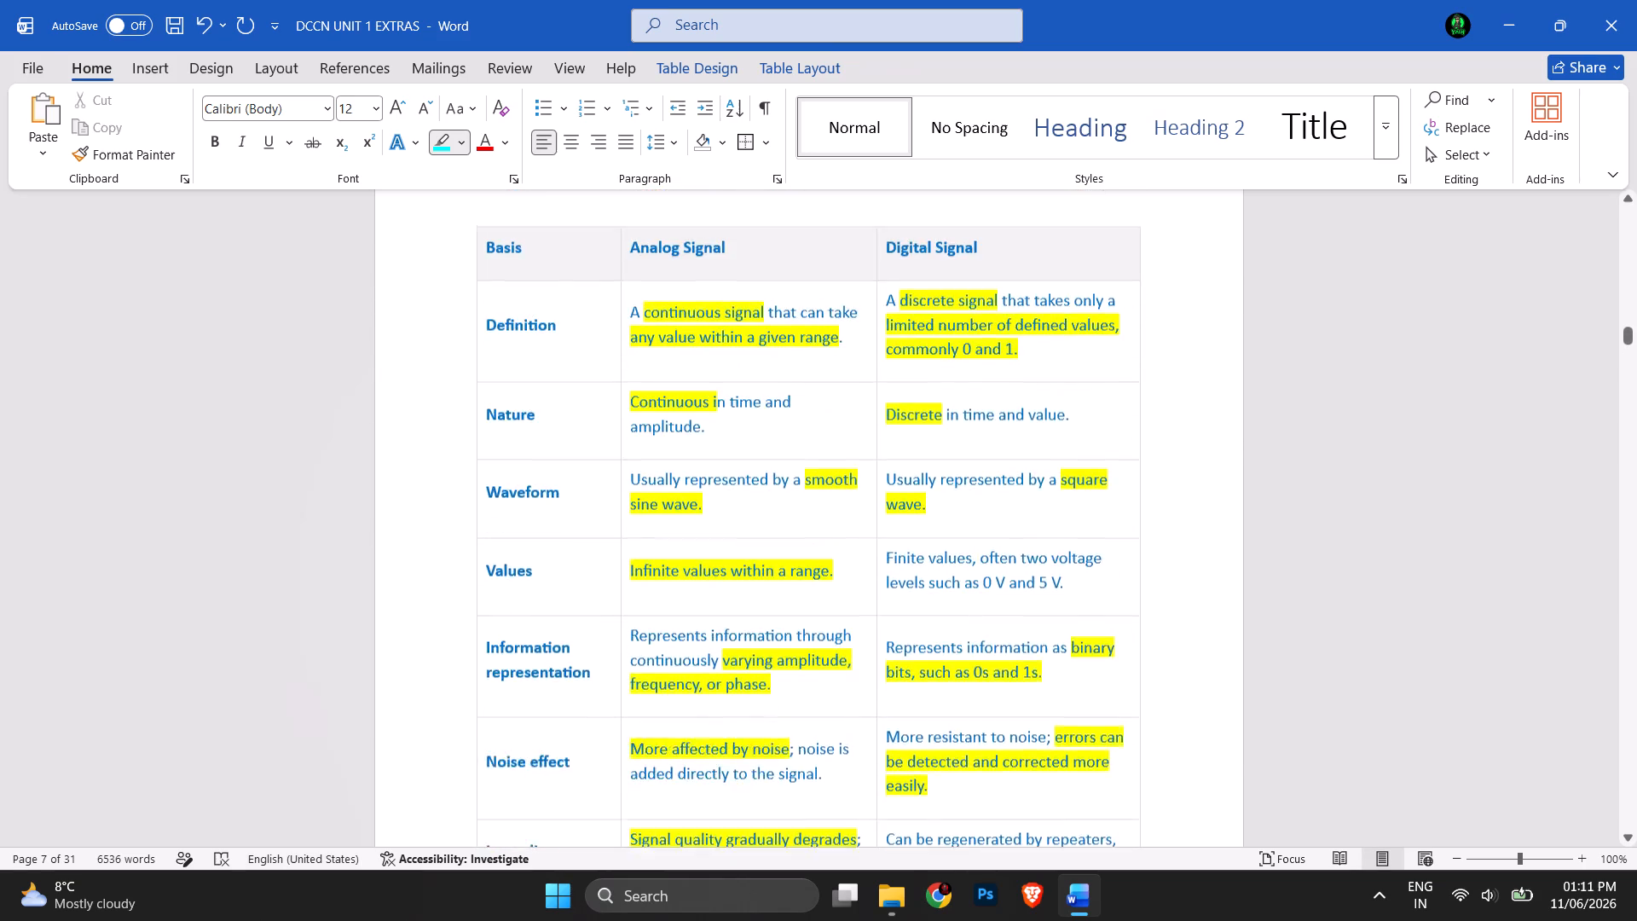
scroll(986, 645, "up", 2)
scroll(986, 645, "down", 3)
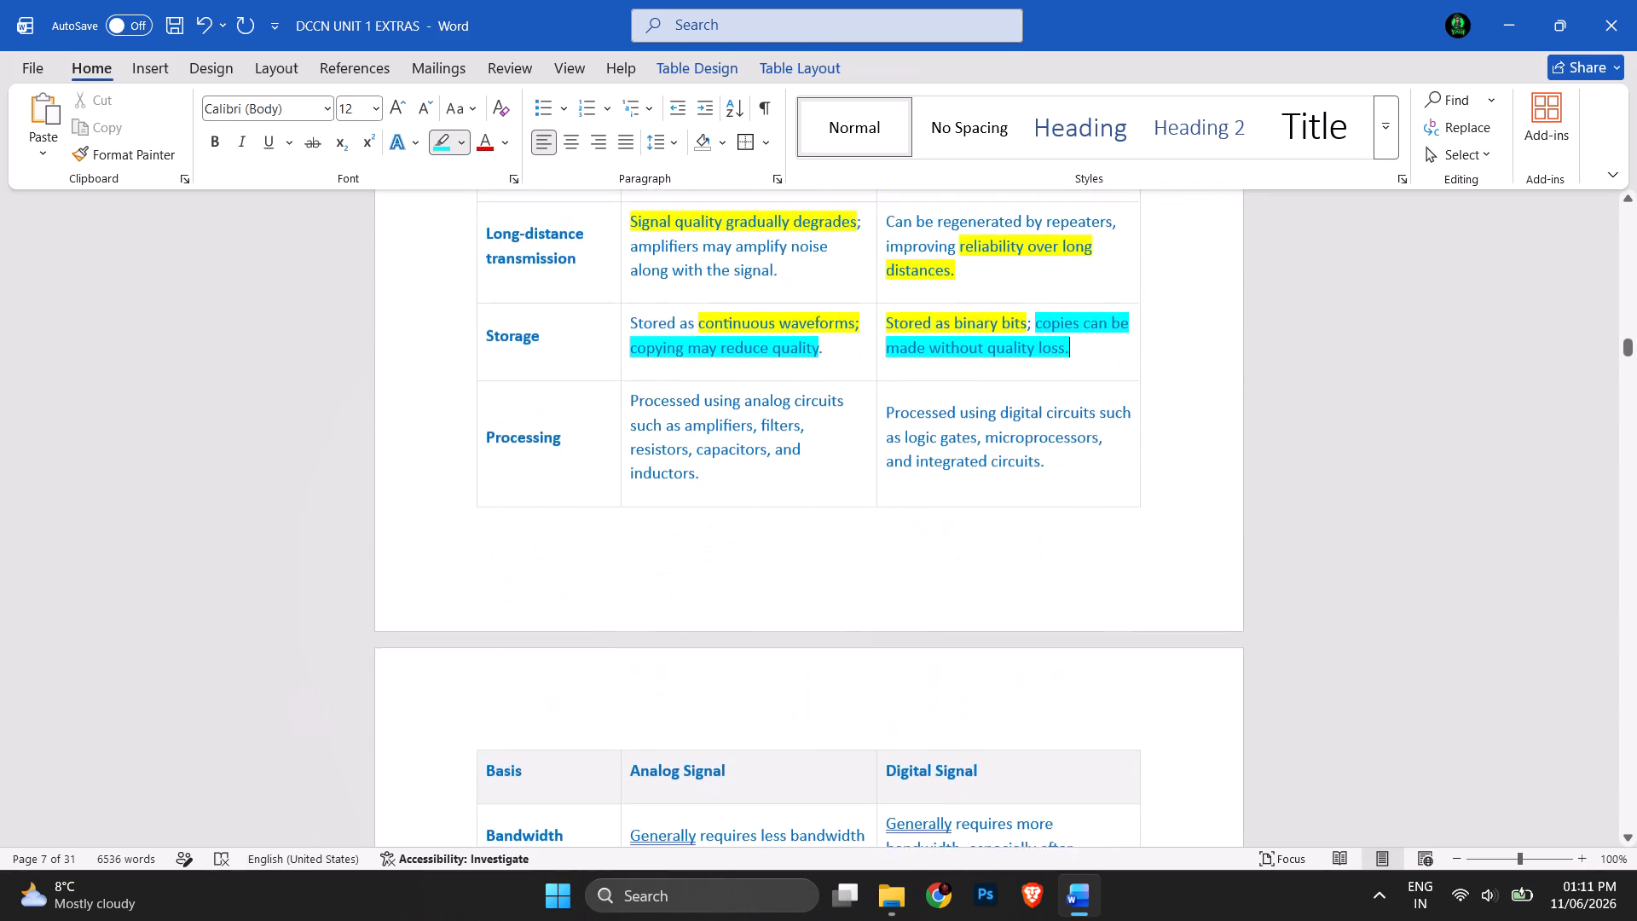
scroll(986, 645, "up", 1)
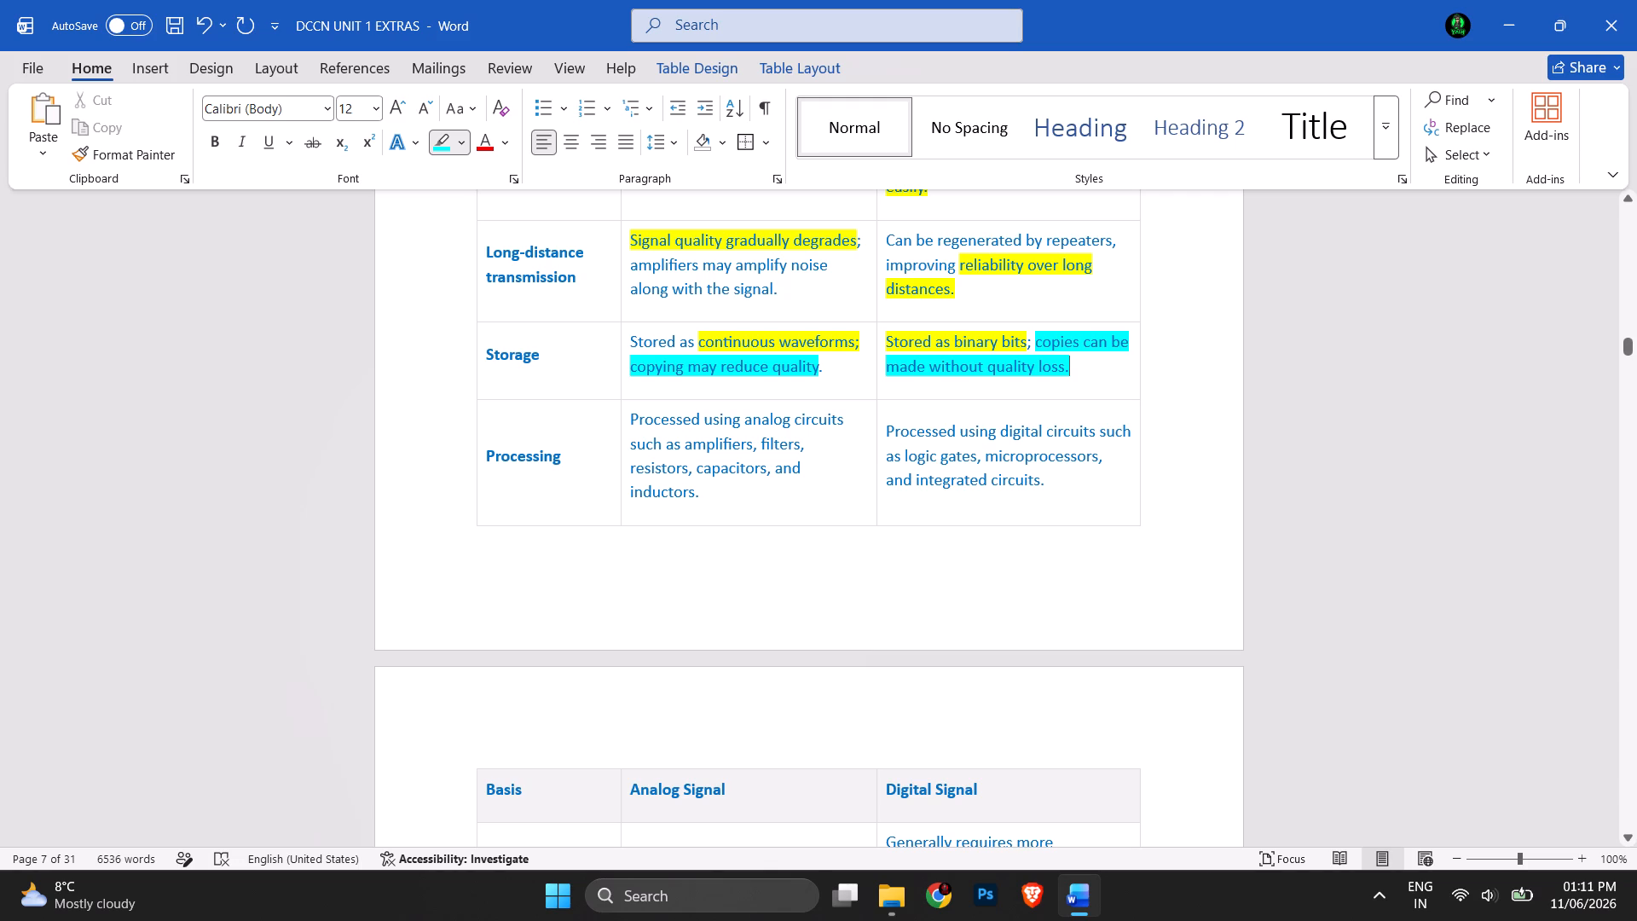
left_click_drag(886, 426, 1087, 440)
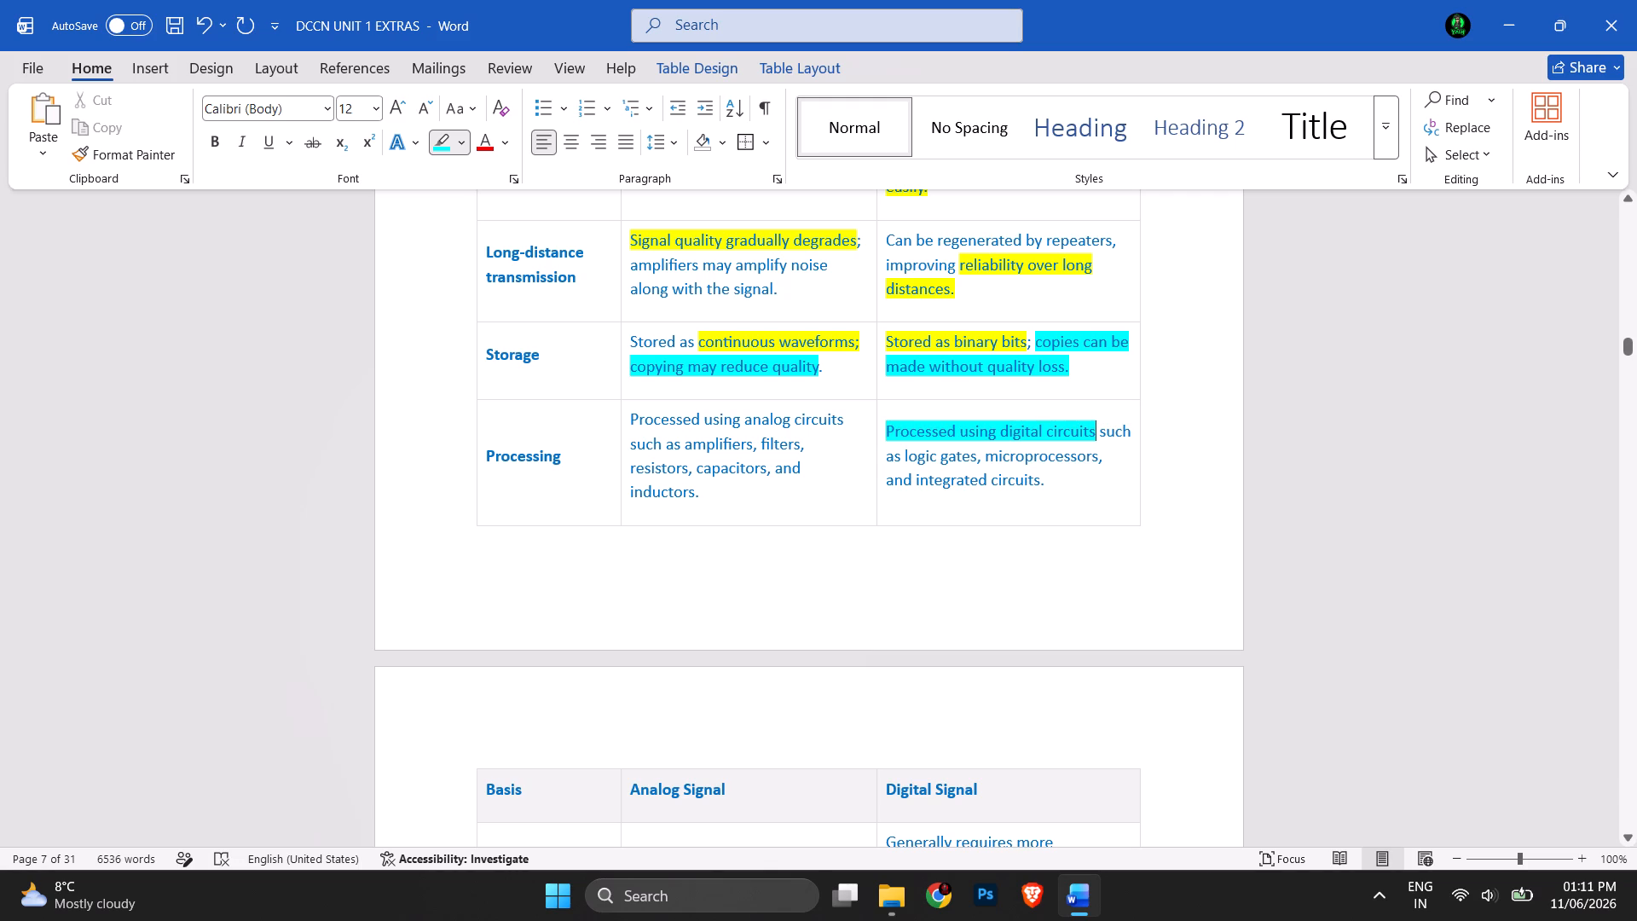
left_click_drag(636, 421, 819, 417)
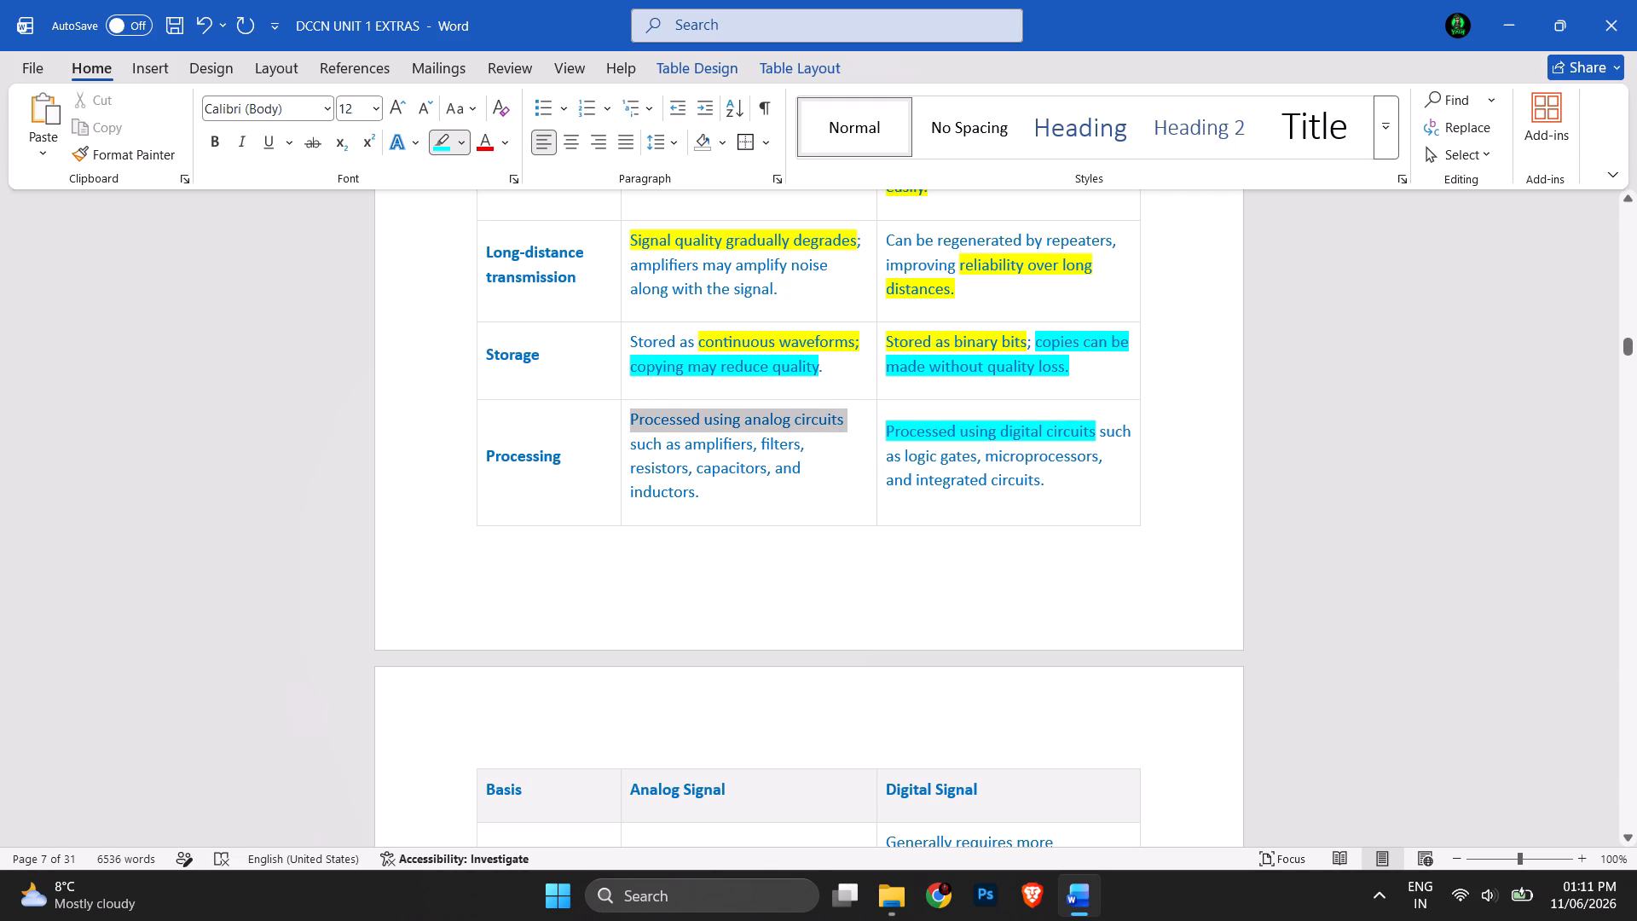
left_click_drag(819, 417, 831, 417)
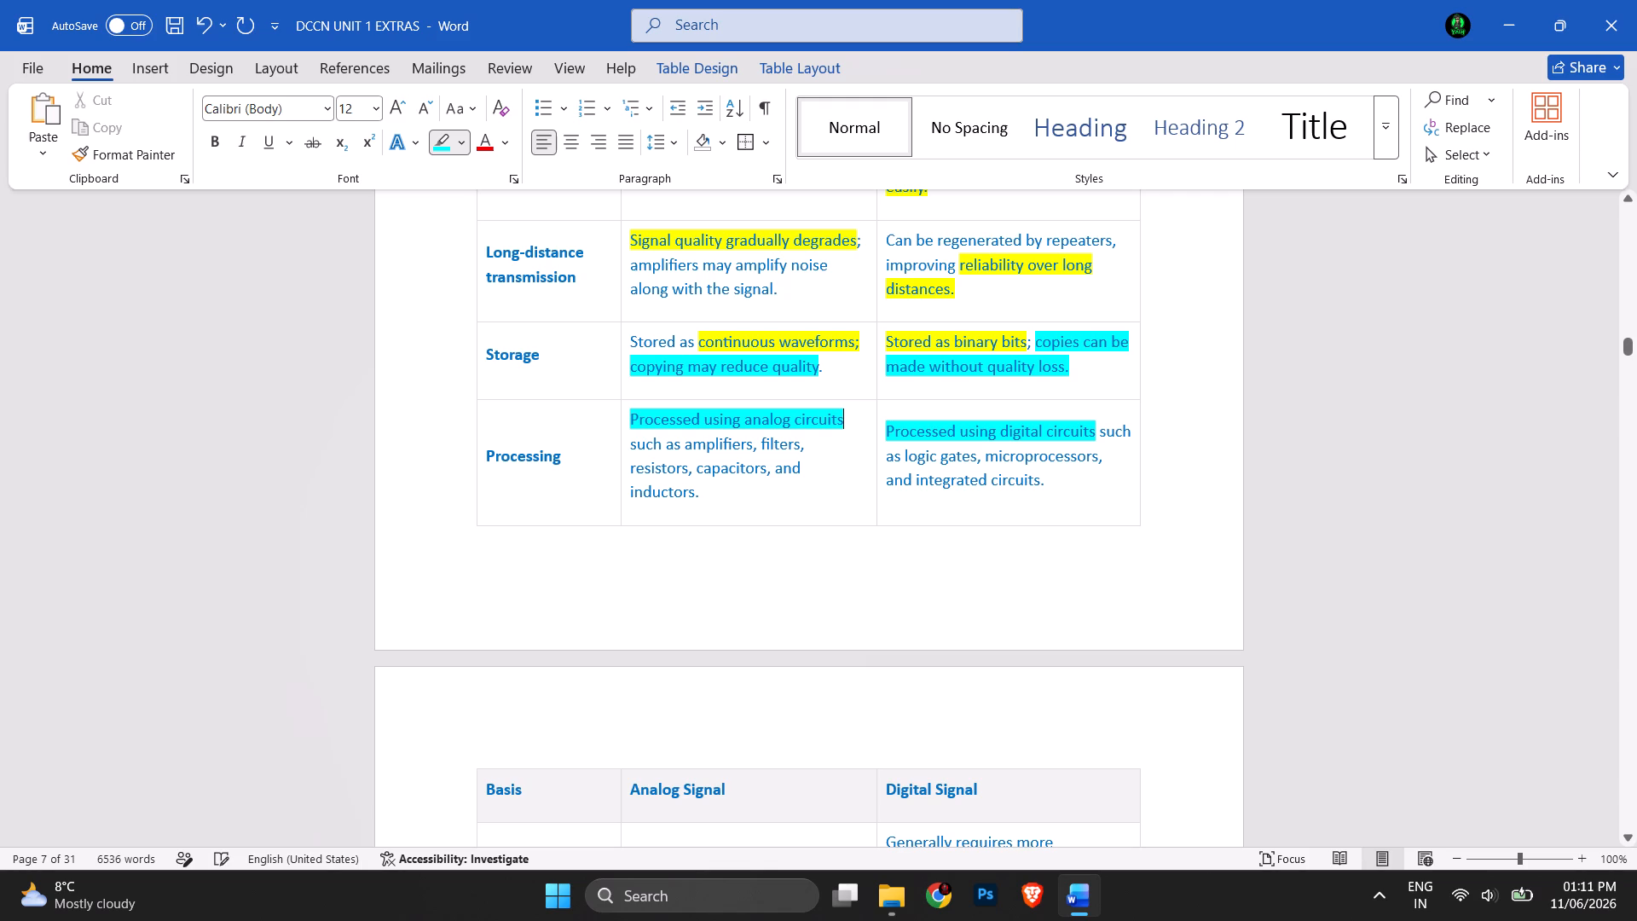
Highlight in yellow "amplifiers, filters, resistors, capacitors, and inductors." and "logic gates, microprocessors, and integrated circuits" in the Processing row.
left_click(461, 148)
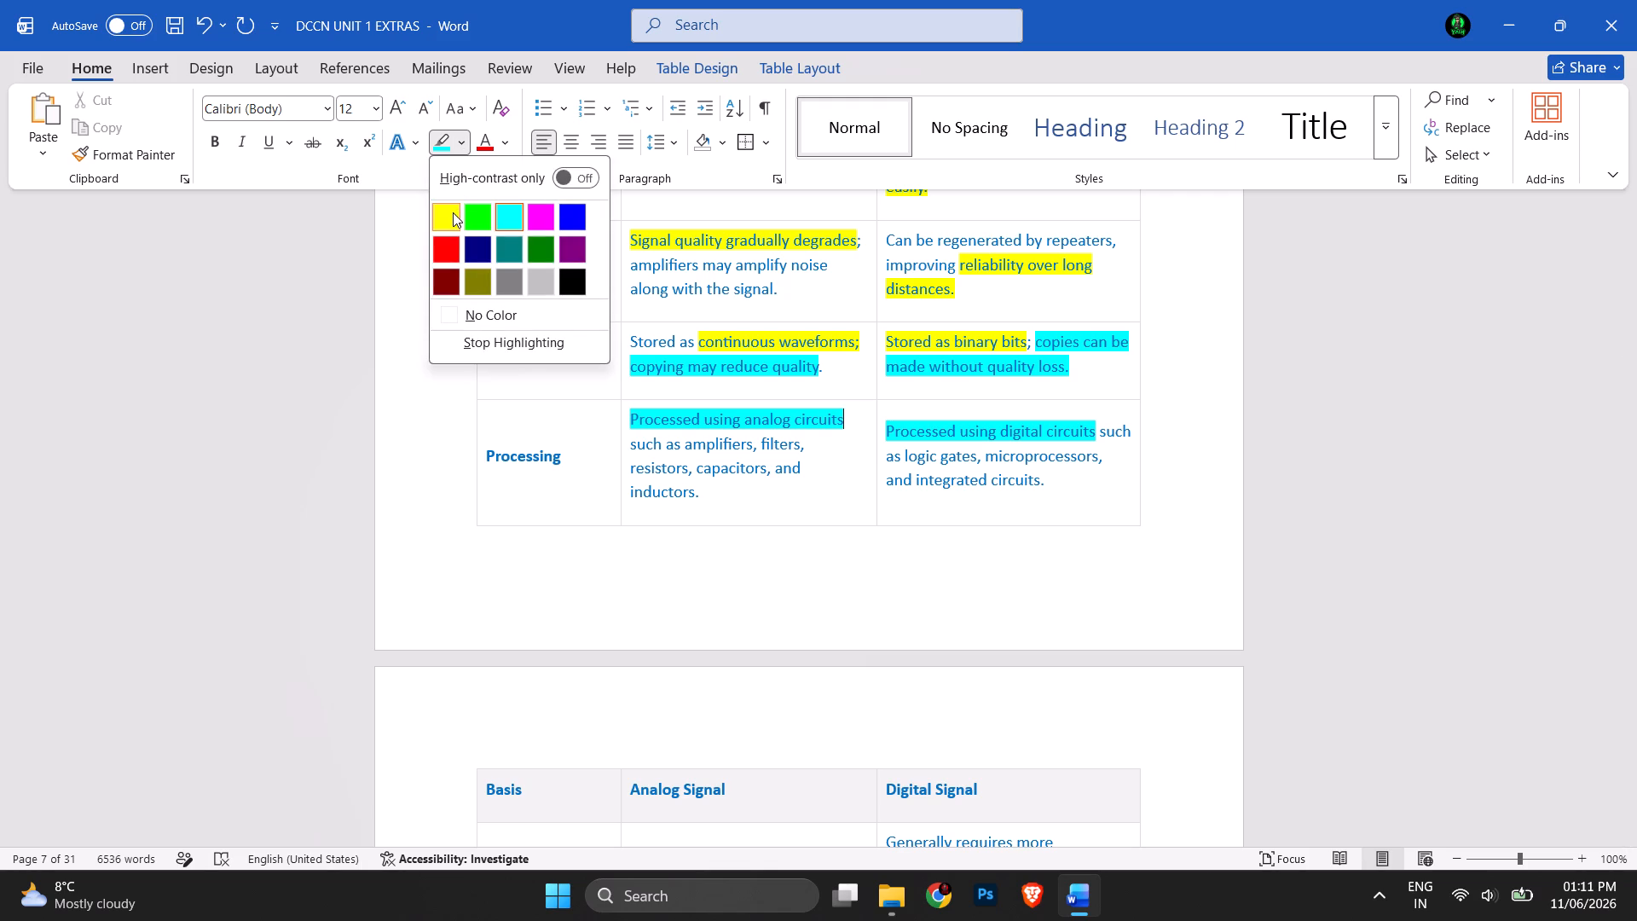
left_click(453, 212)
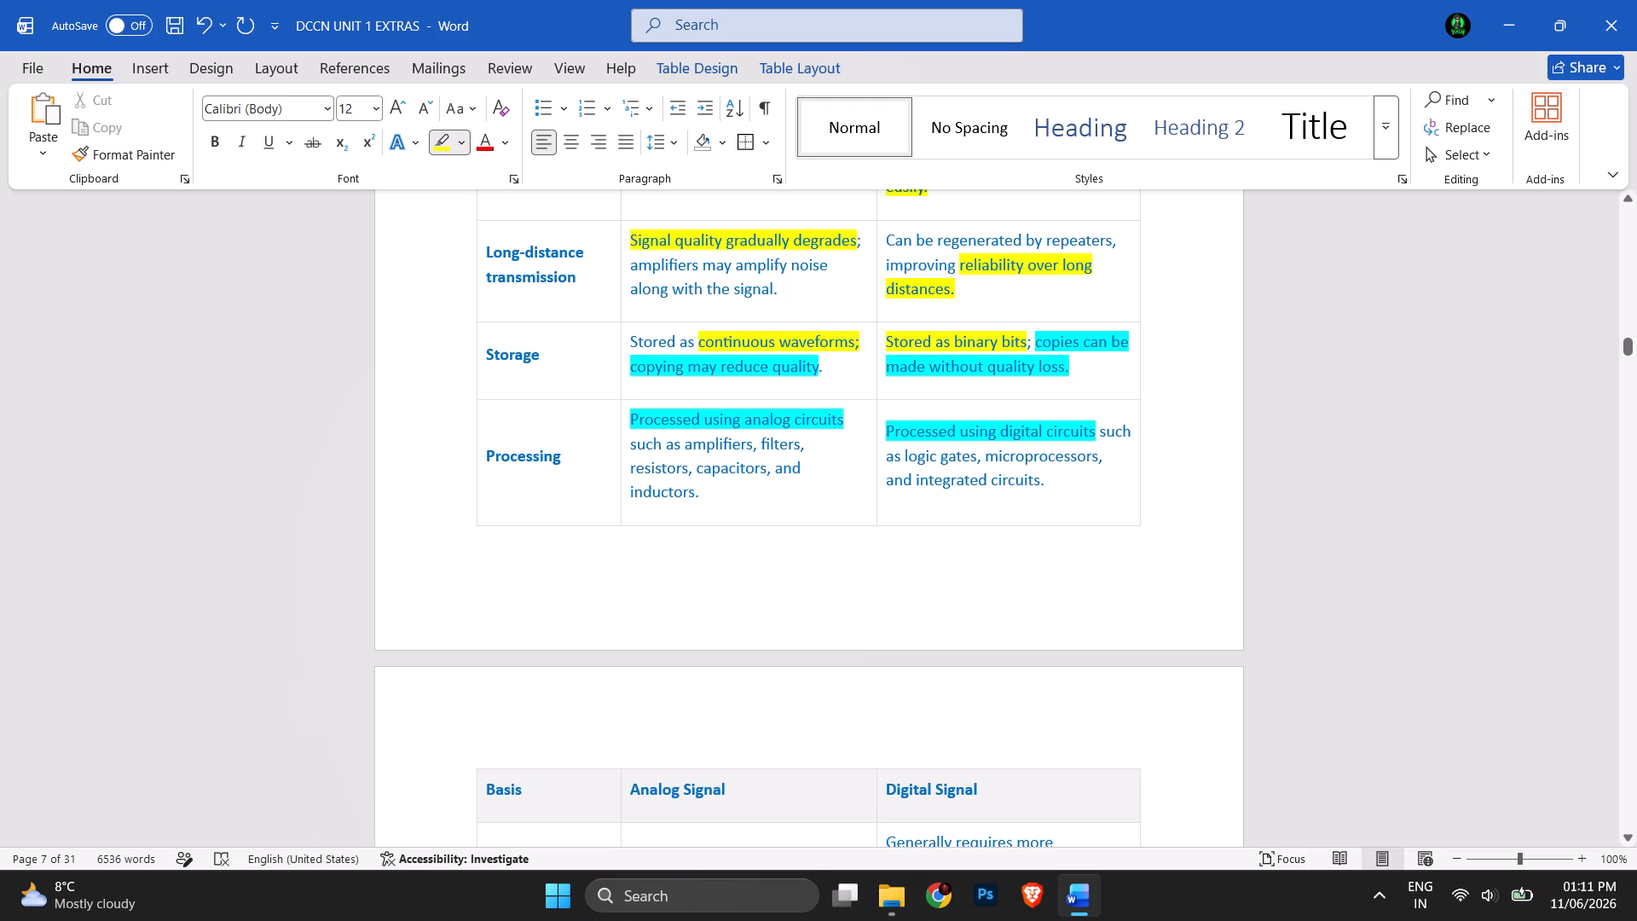
left_click_drag(685, 448, 704, 481)
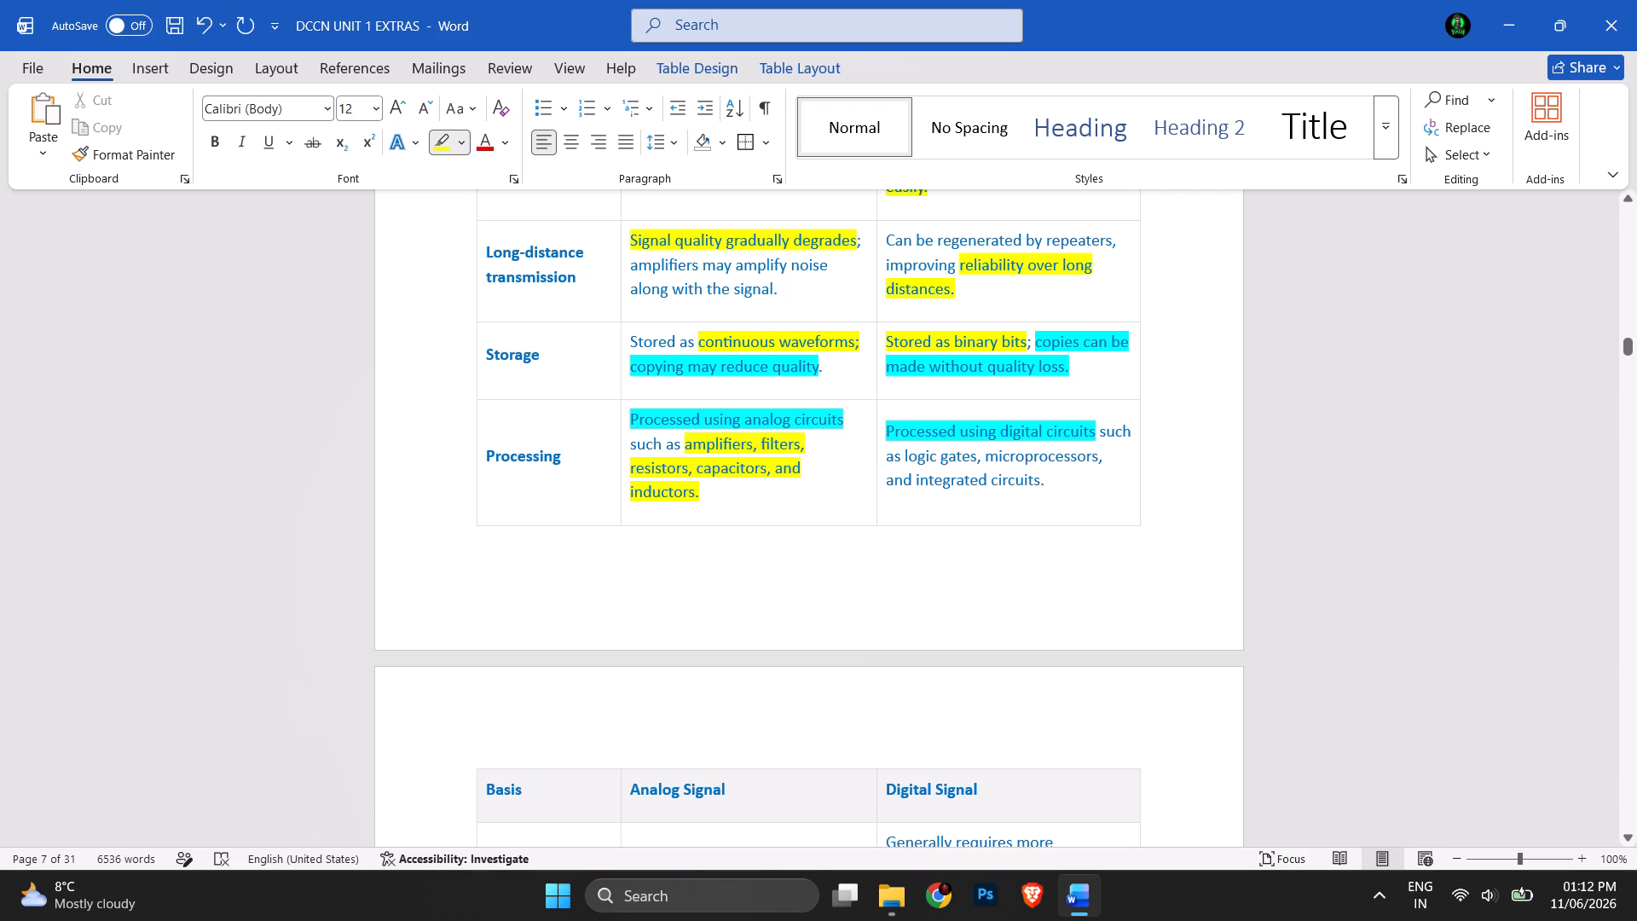
left_click_drag(910, 460, 1034, 495)
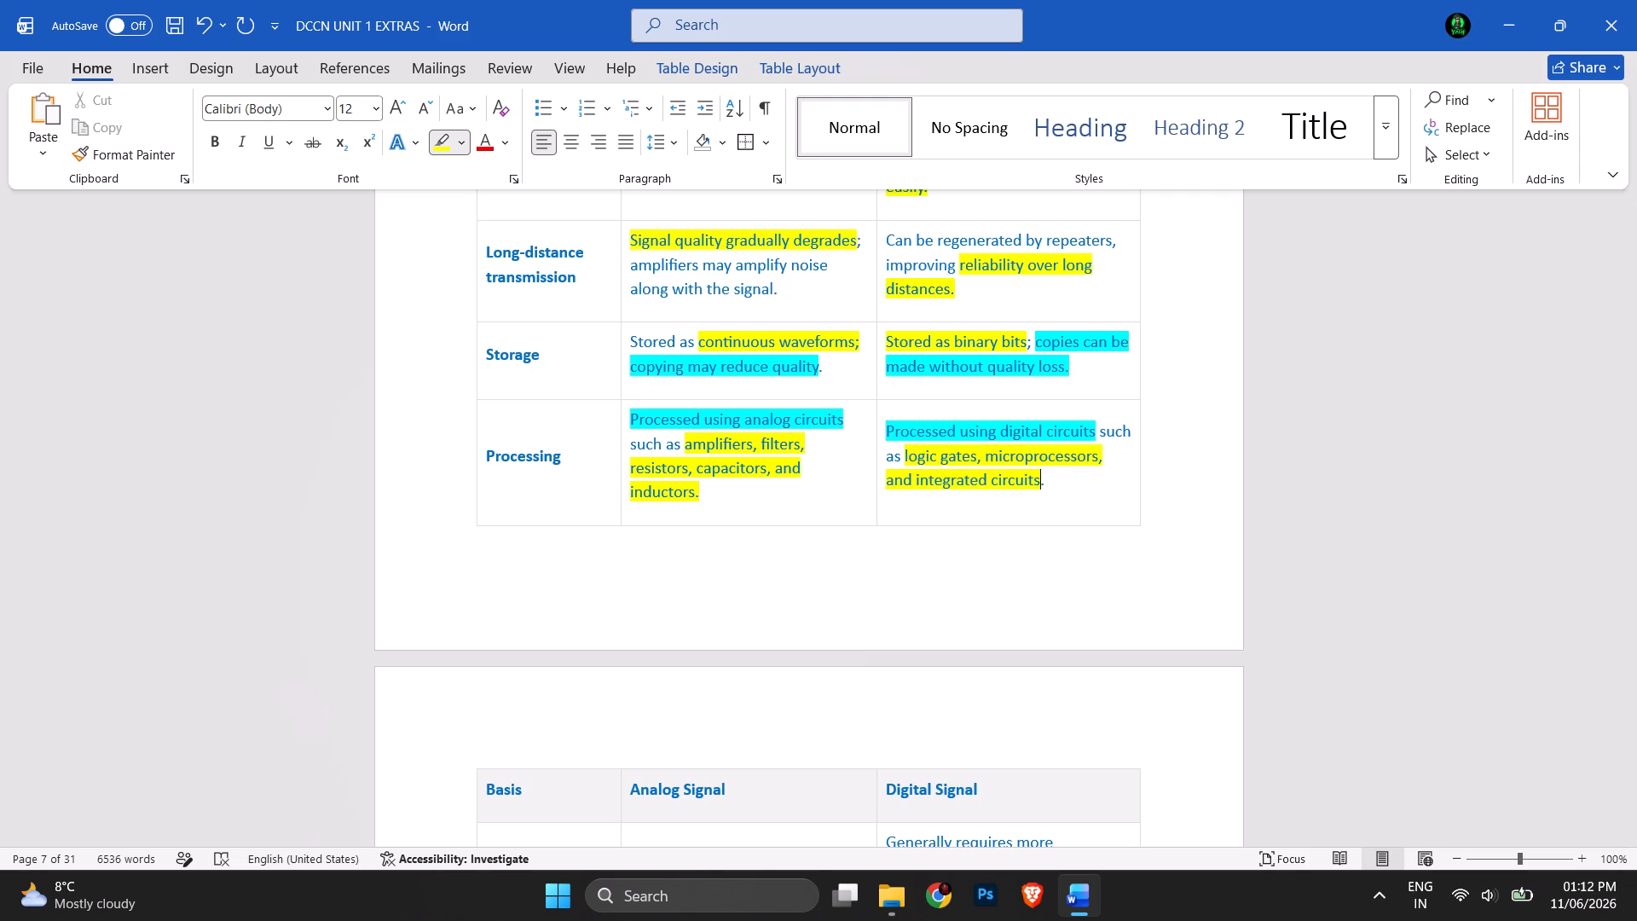
Highlight in yellow "less bandwidth" and "more bandwidth," in the Bandwidth requirement row.
scroll(950, 525, "down", 1)
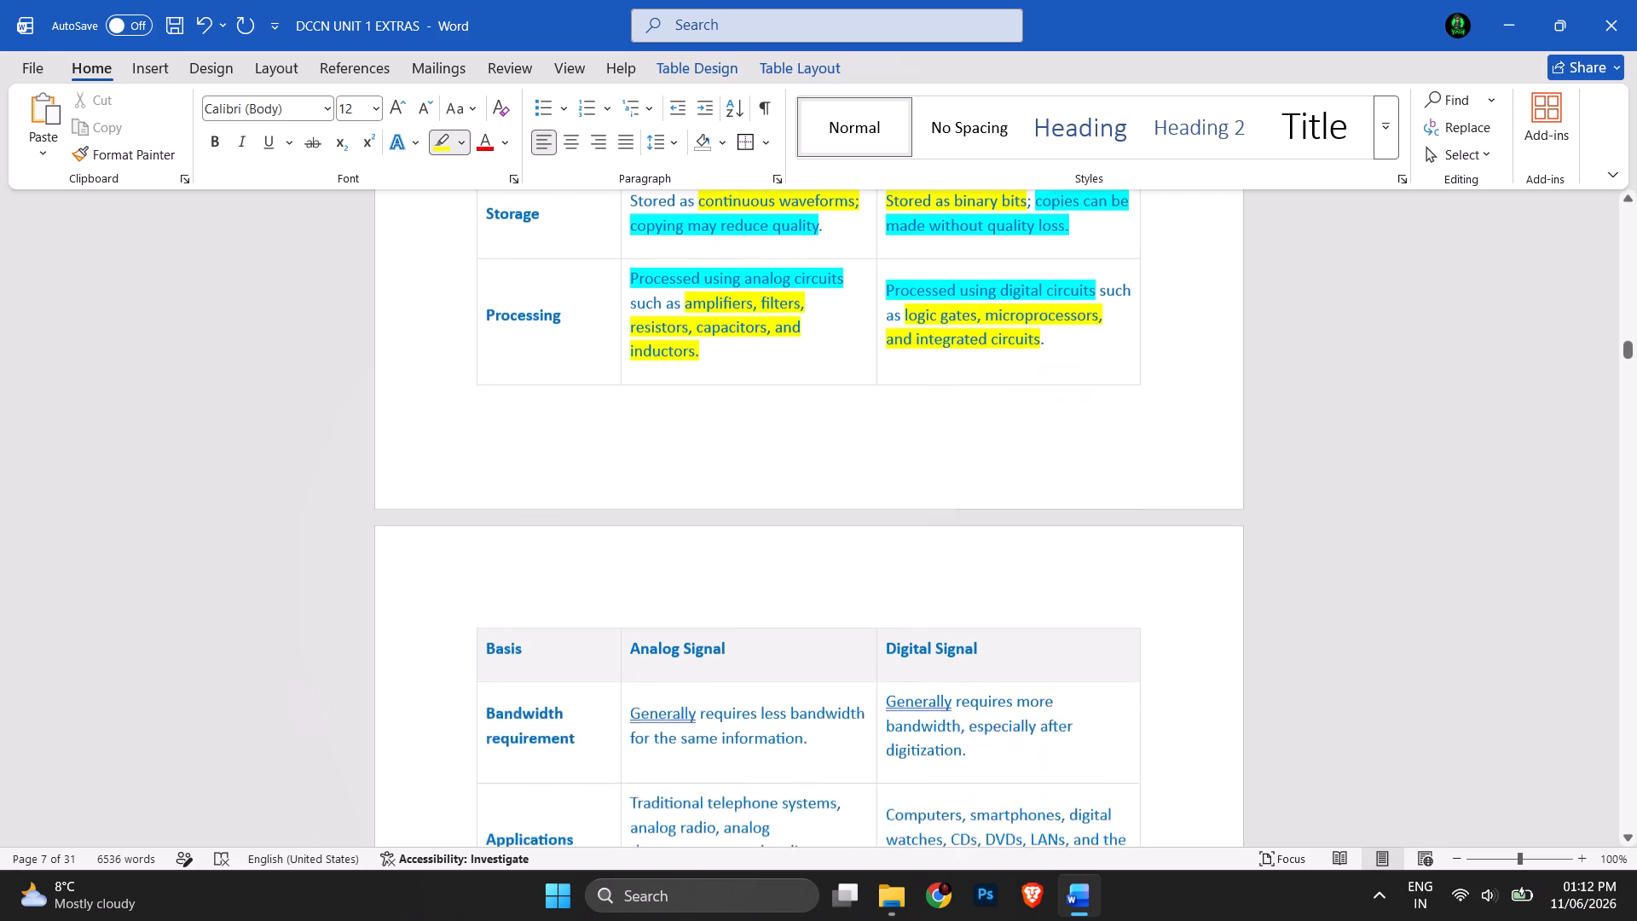
scroll(950, 525, "down", 3)
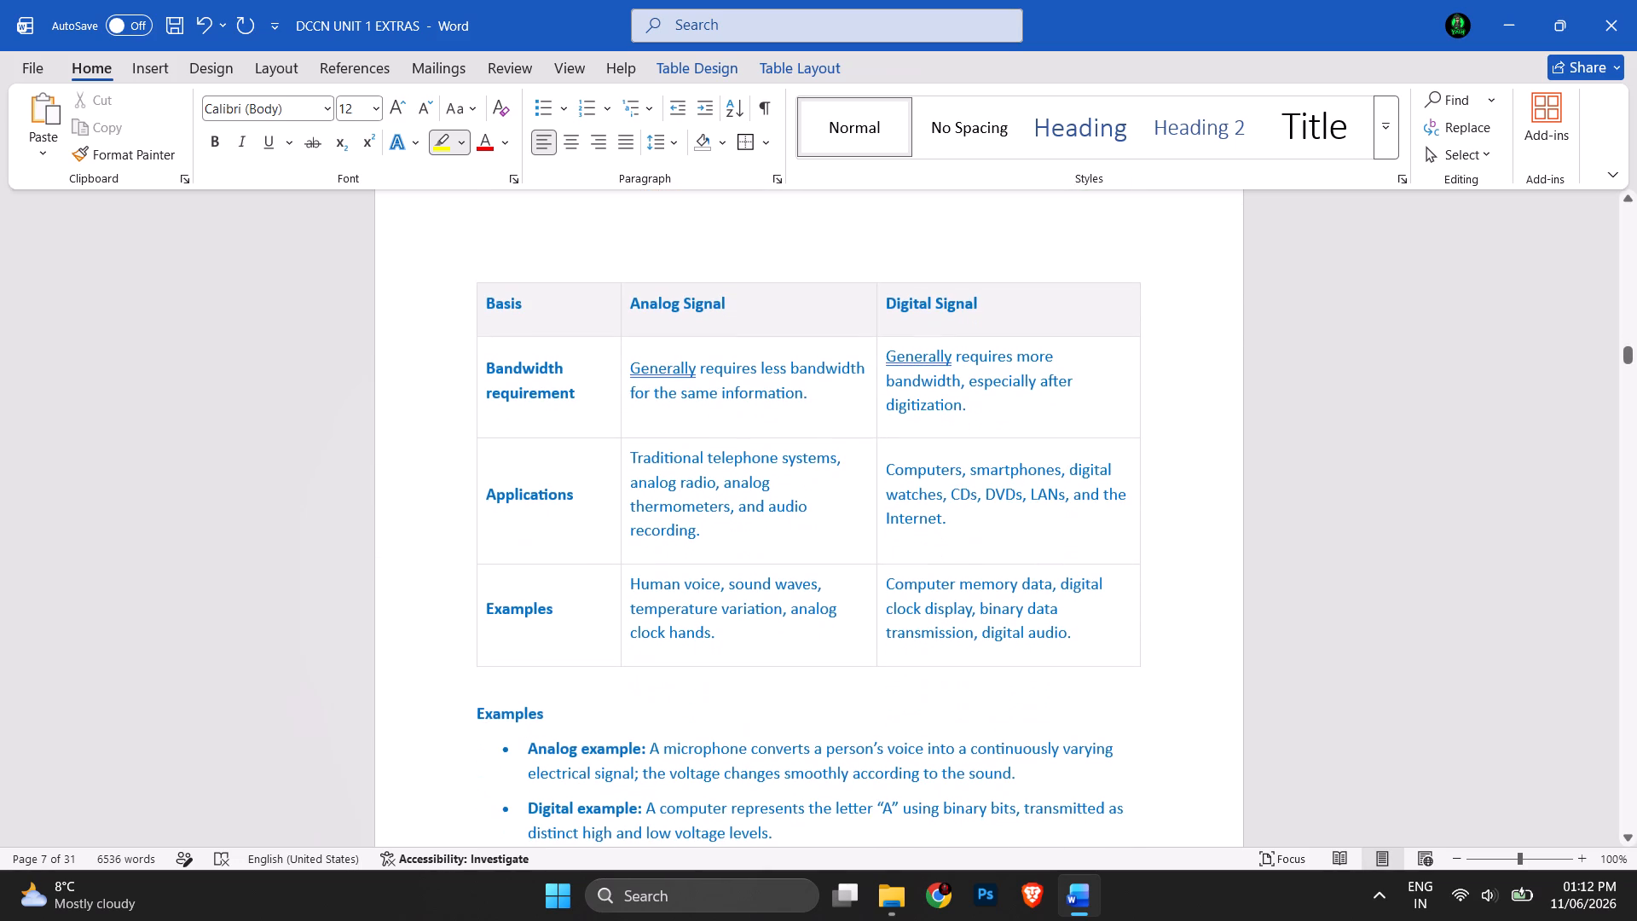
left_click_drag(768, 379, 776, 379)
left_click_drag(776, 379, 862, 376)
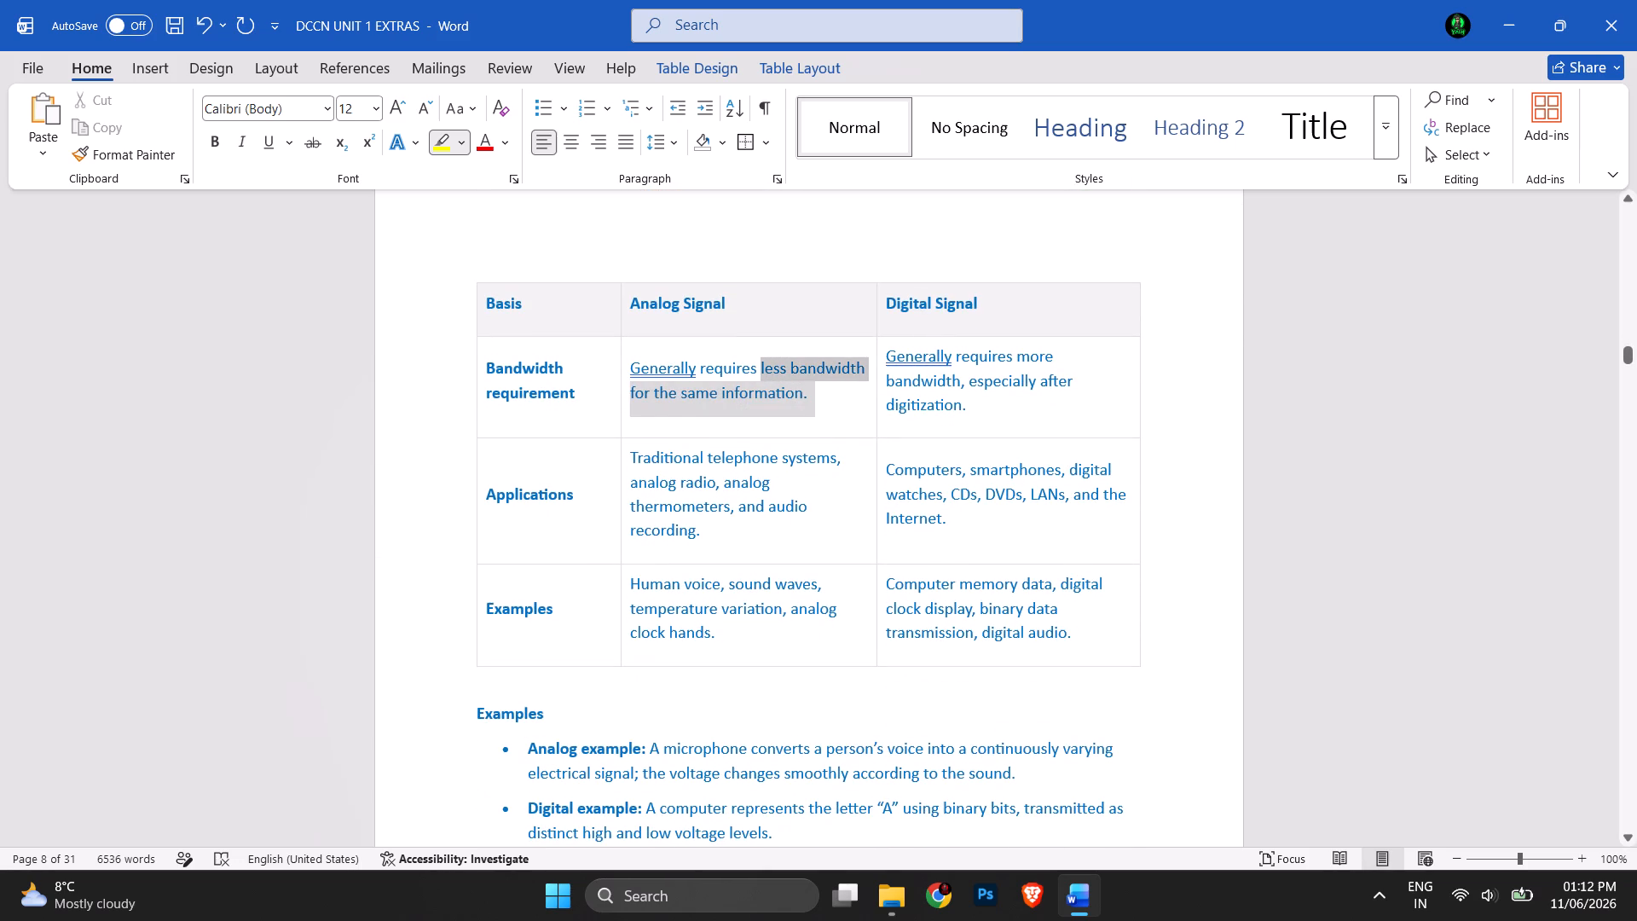
left_click_drag(862, 376, 867, 376)
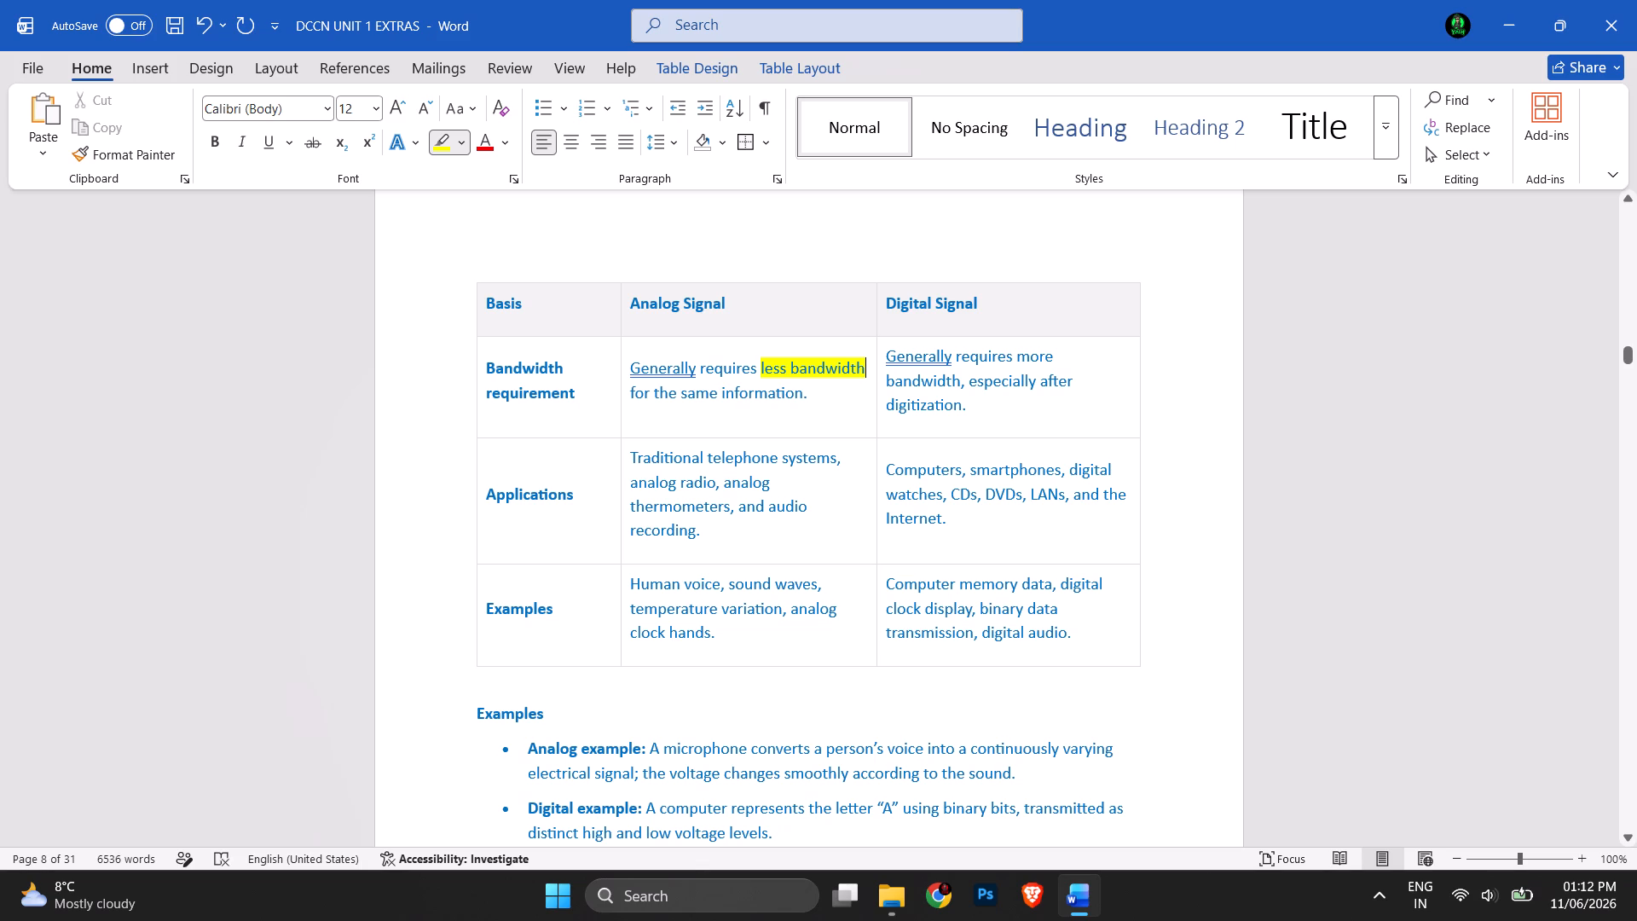
left_click_drag(1017, 364, 972, 379)
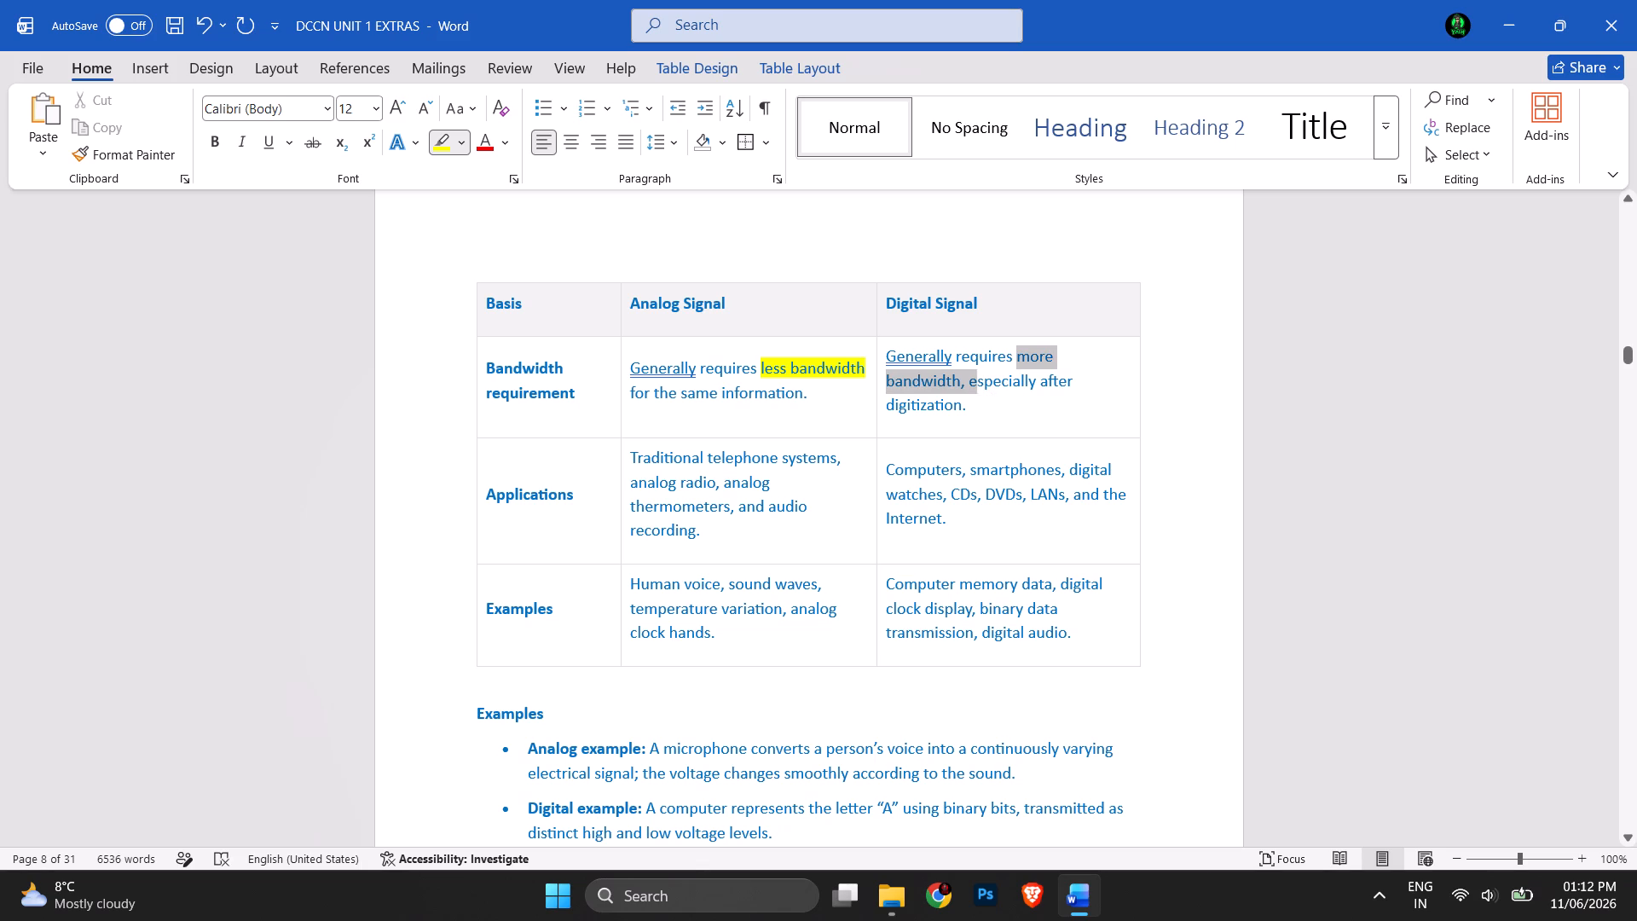
left_click_drag(972, 379, 967, 380)
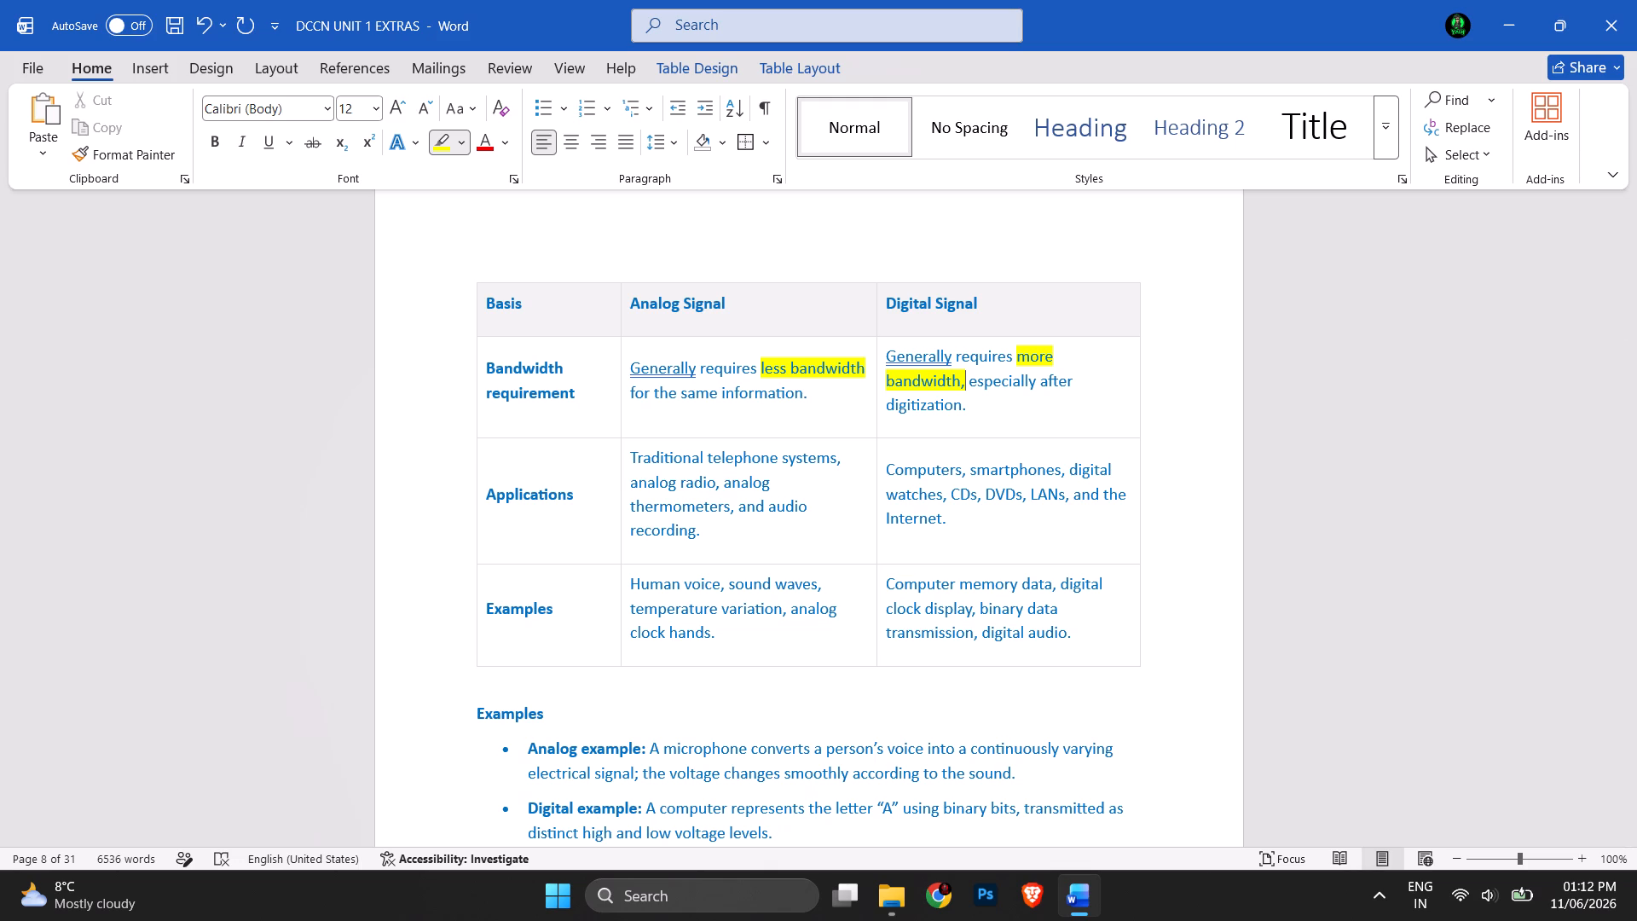
scroll(908, 460, "up", 1)
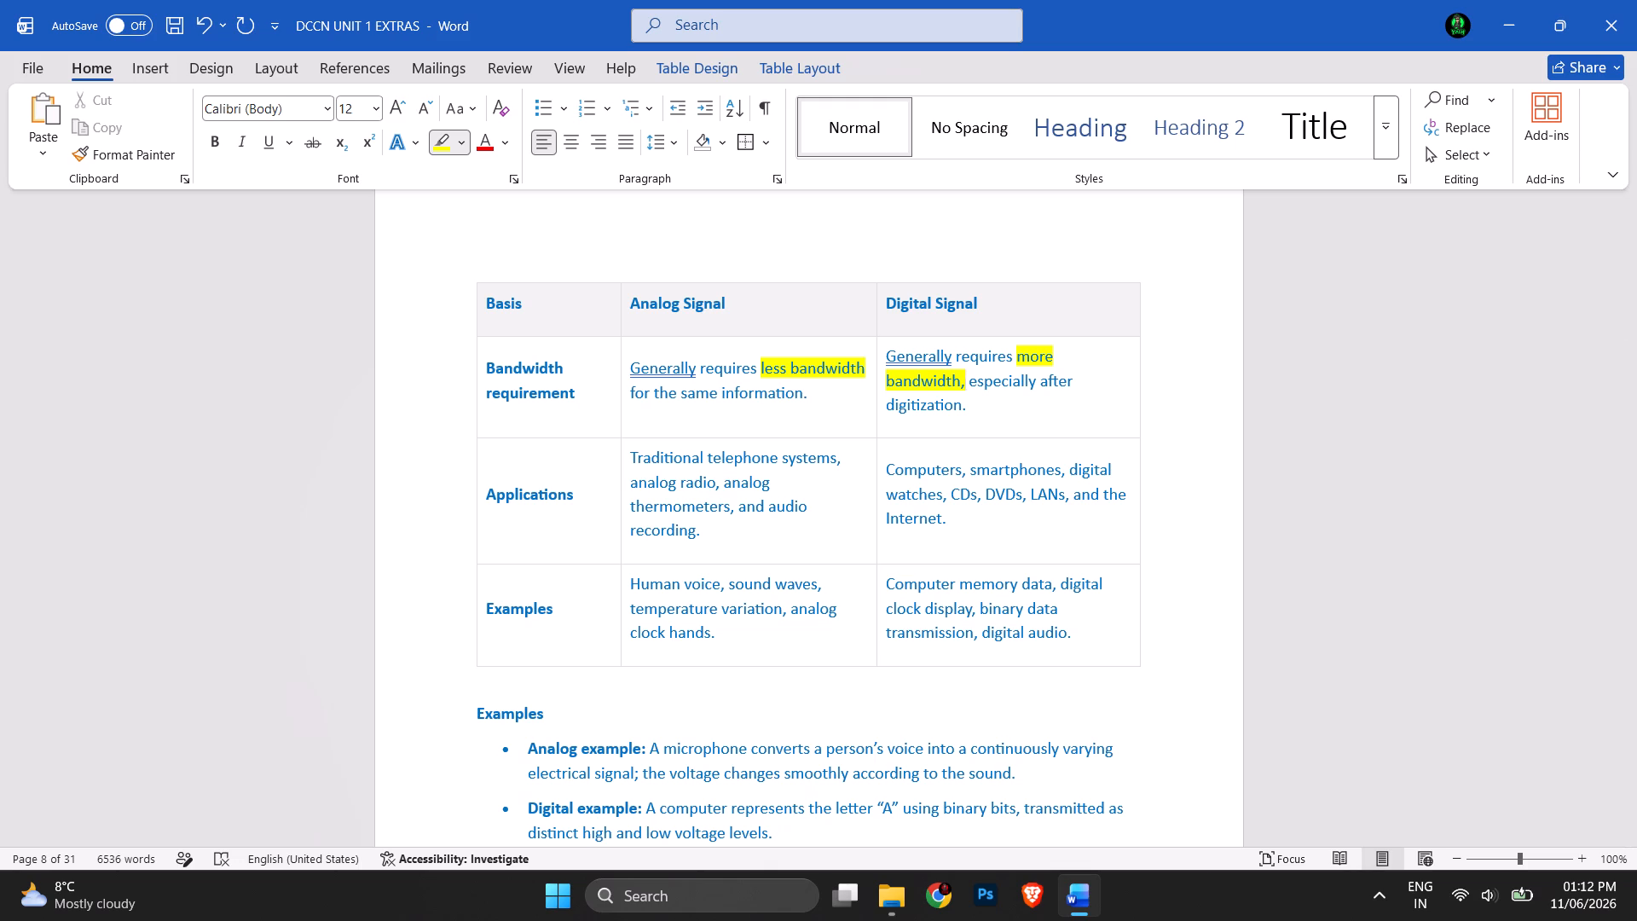
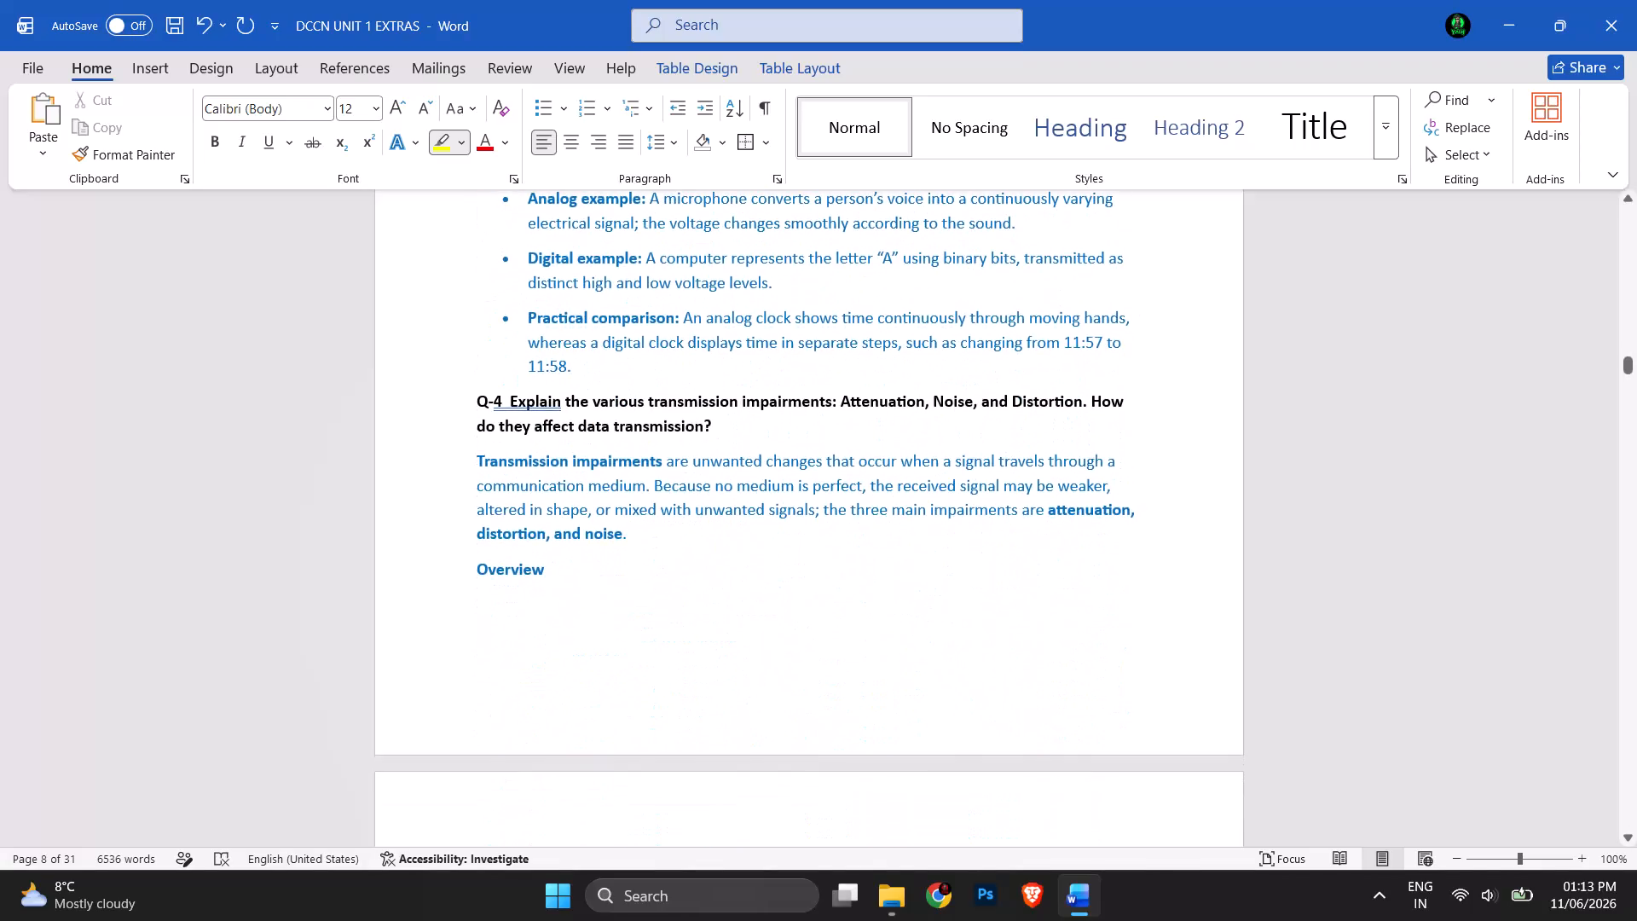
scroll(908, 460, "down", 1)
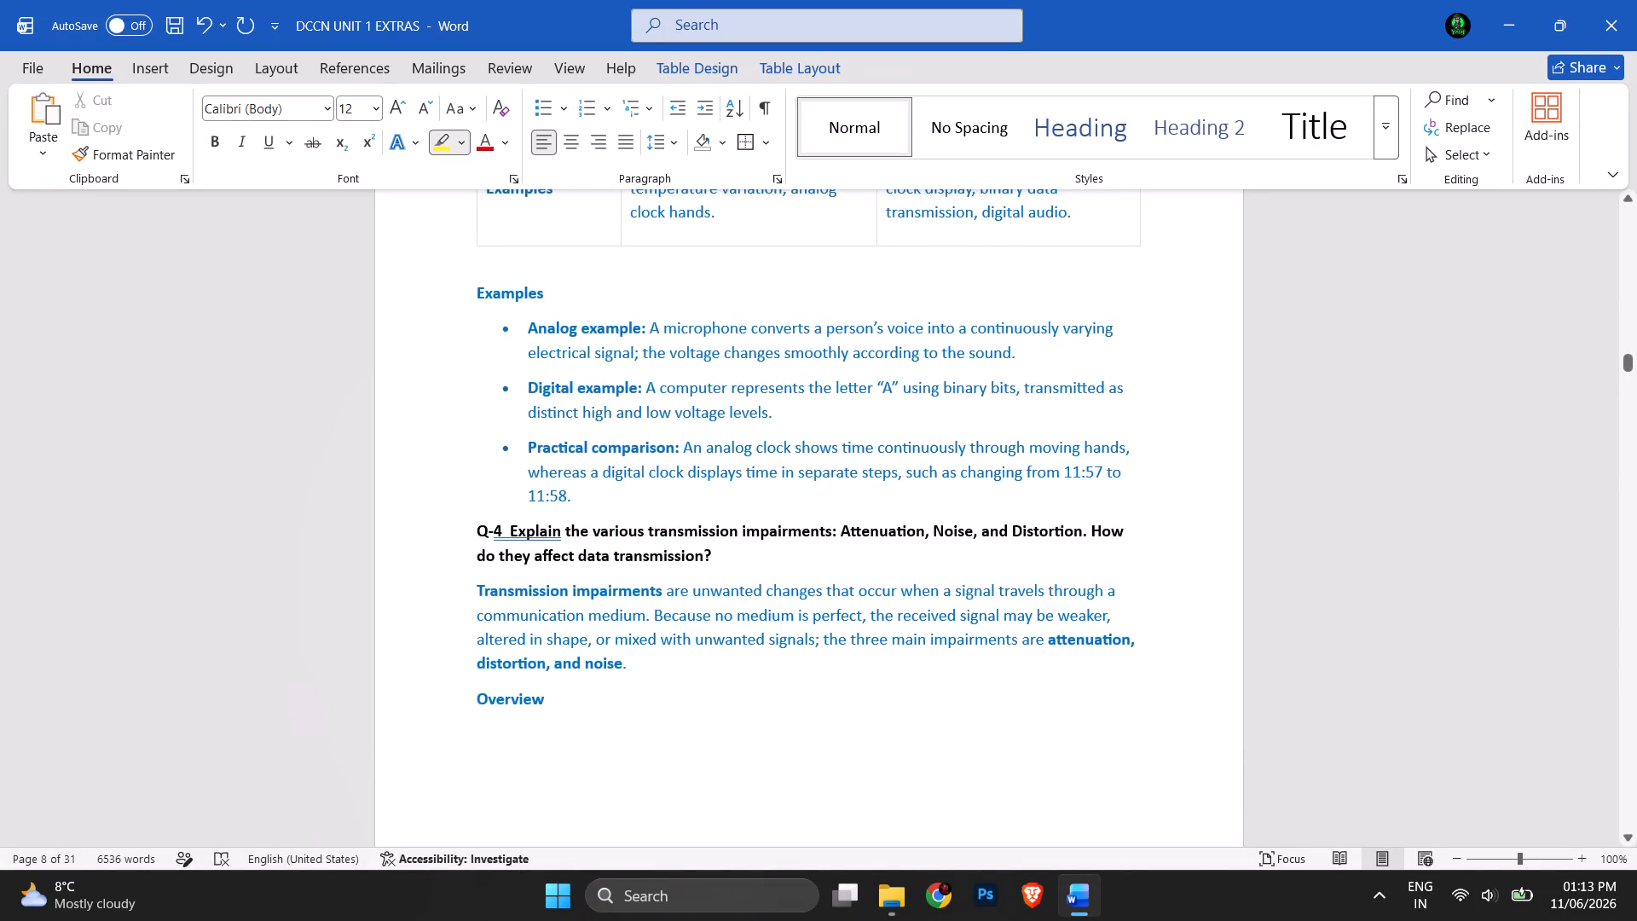
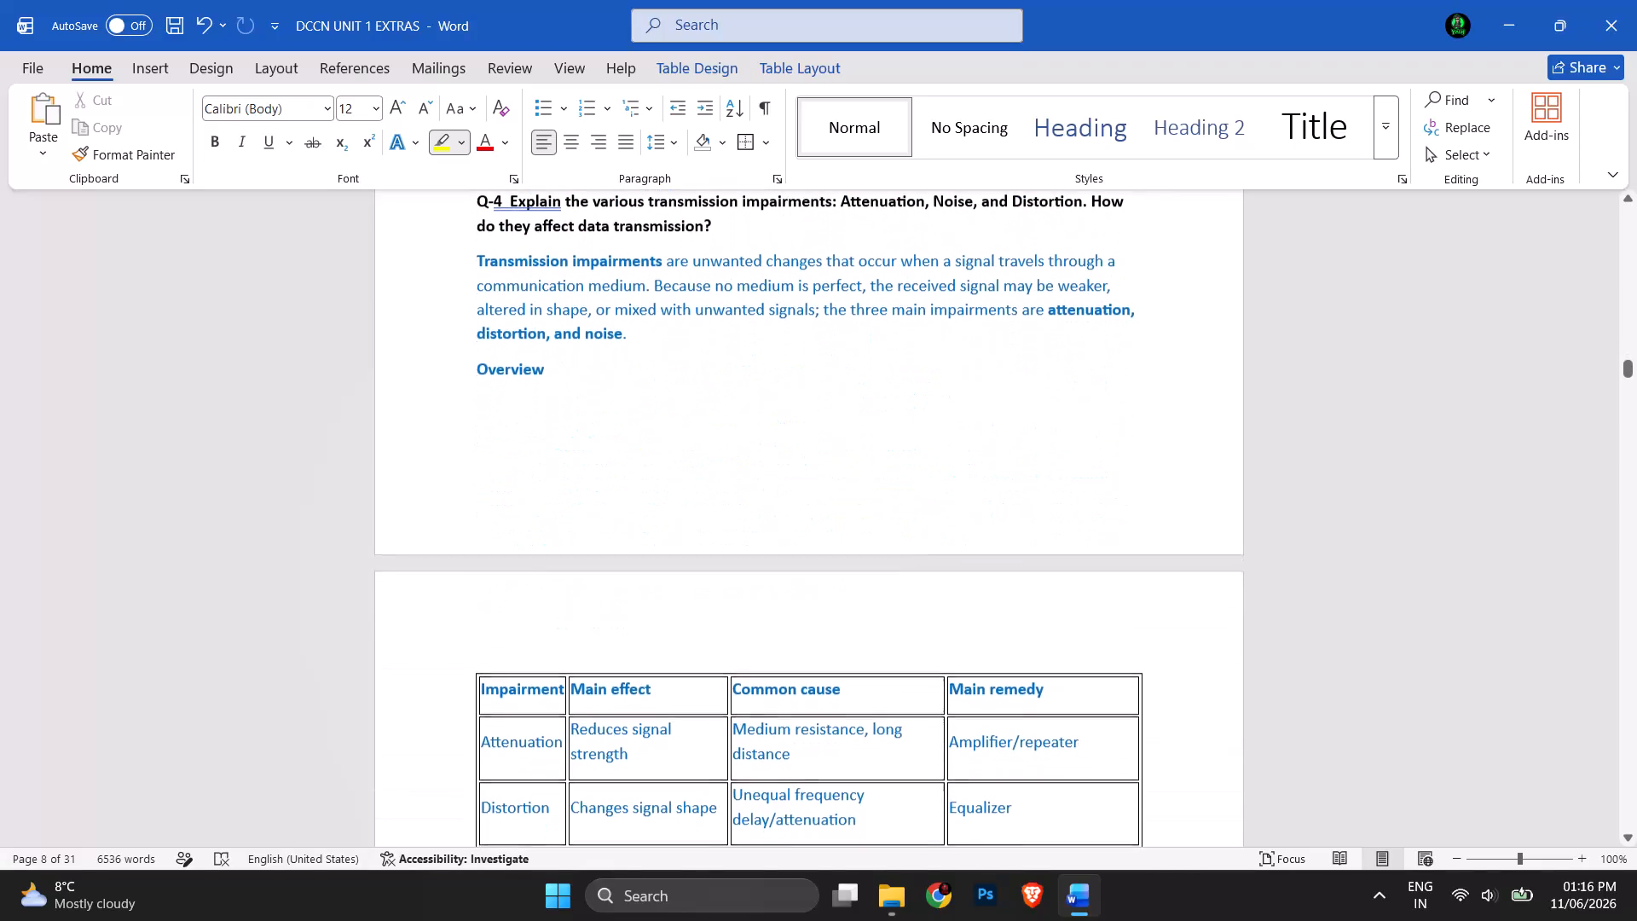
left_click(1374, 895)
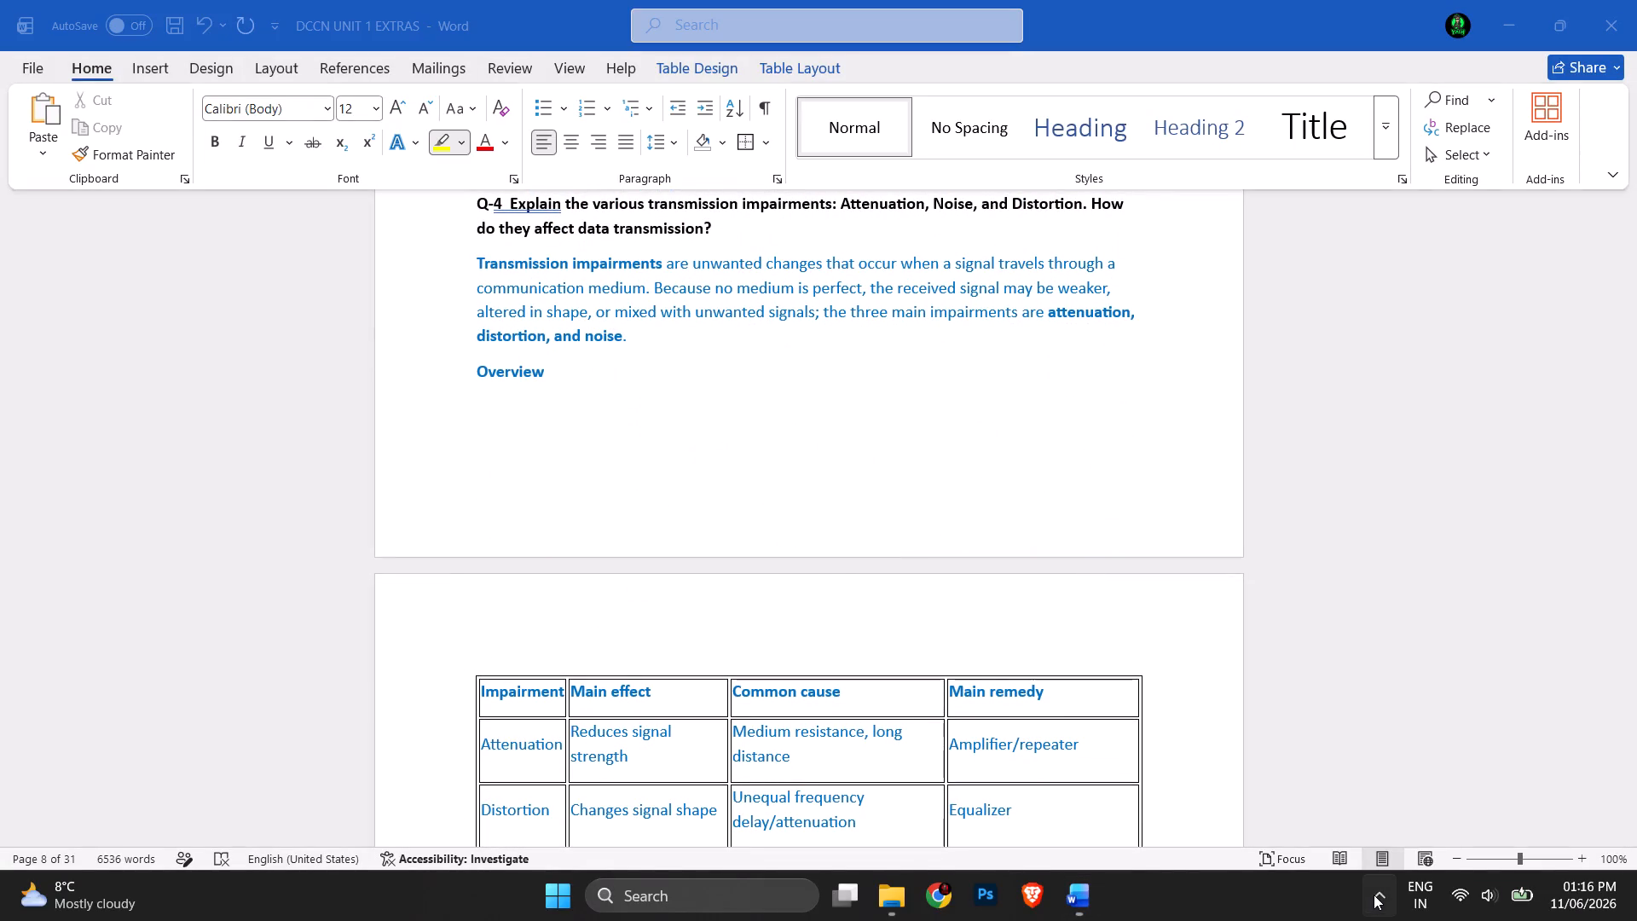
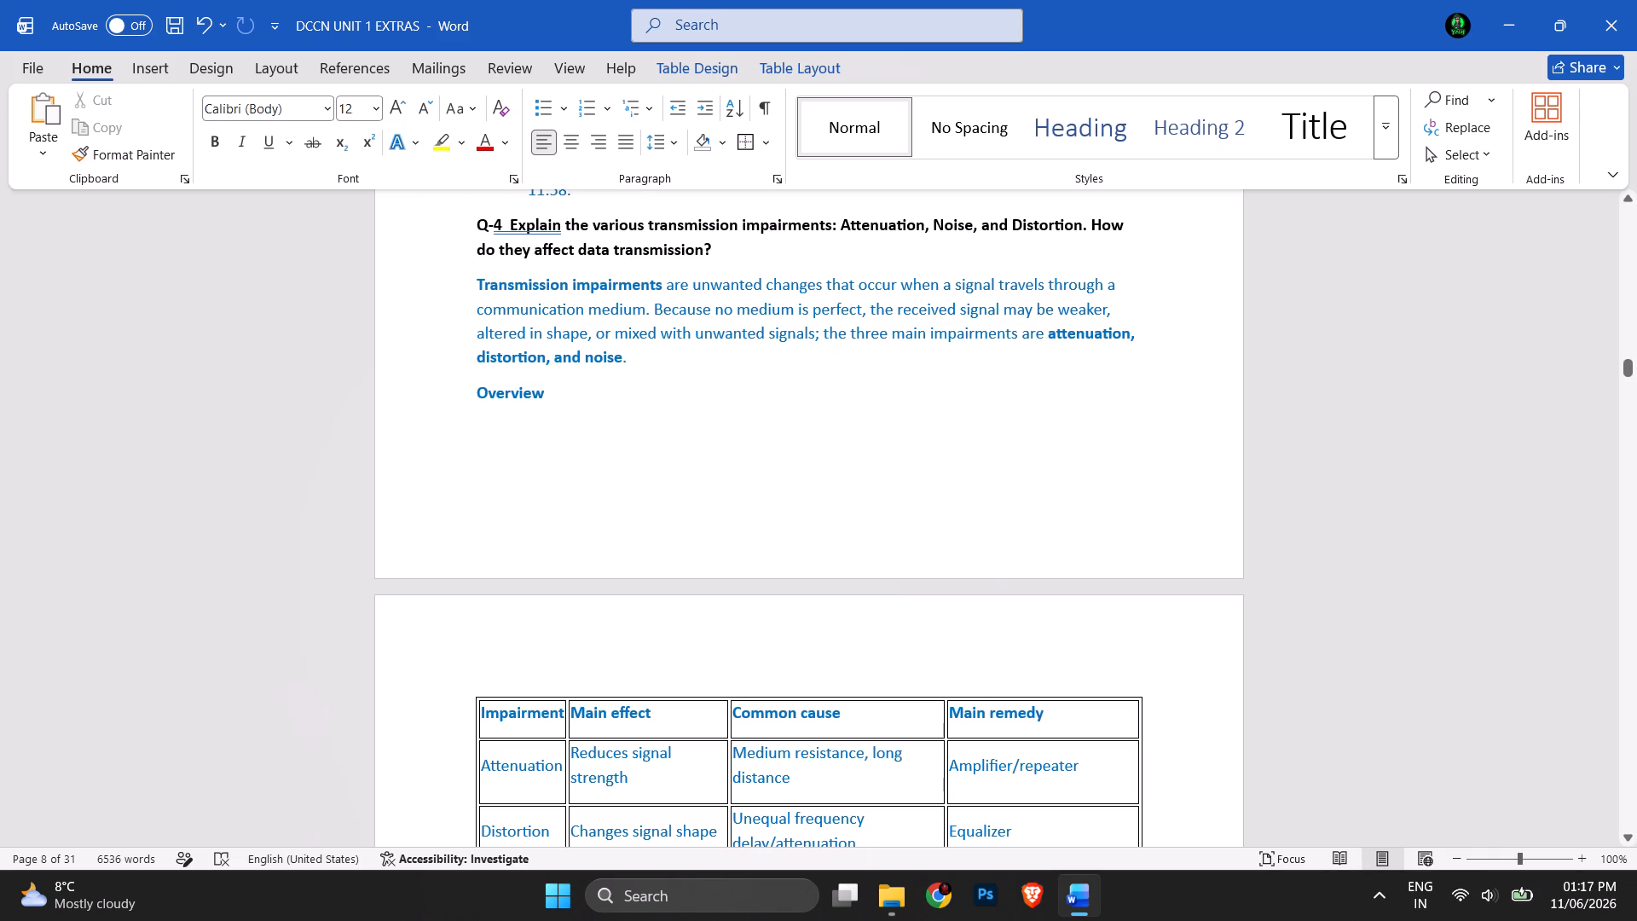
Highlight in yellow the "unwanted changes… communication medium" and "the received signal may be weaker… unwanted signals" phrases in the Q-4 introduction.
left_click(449, 152)
left_click_drag(696, 287, 721, 318)
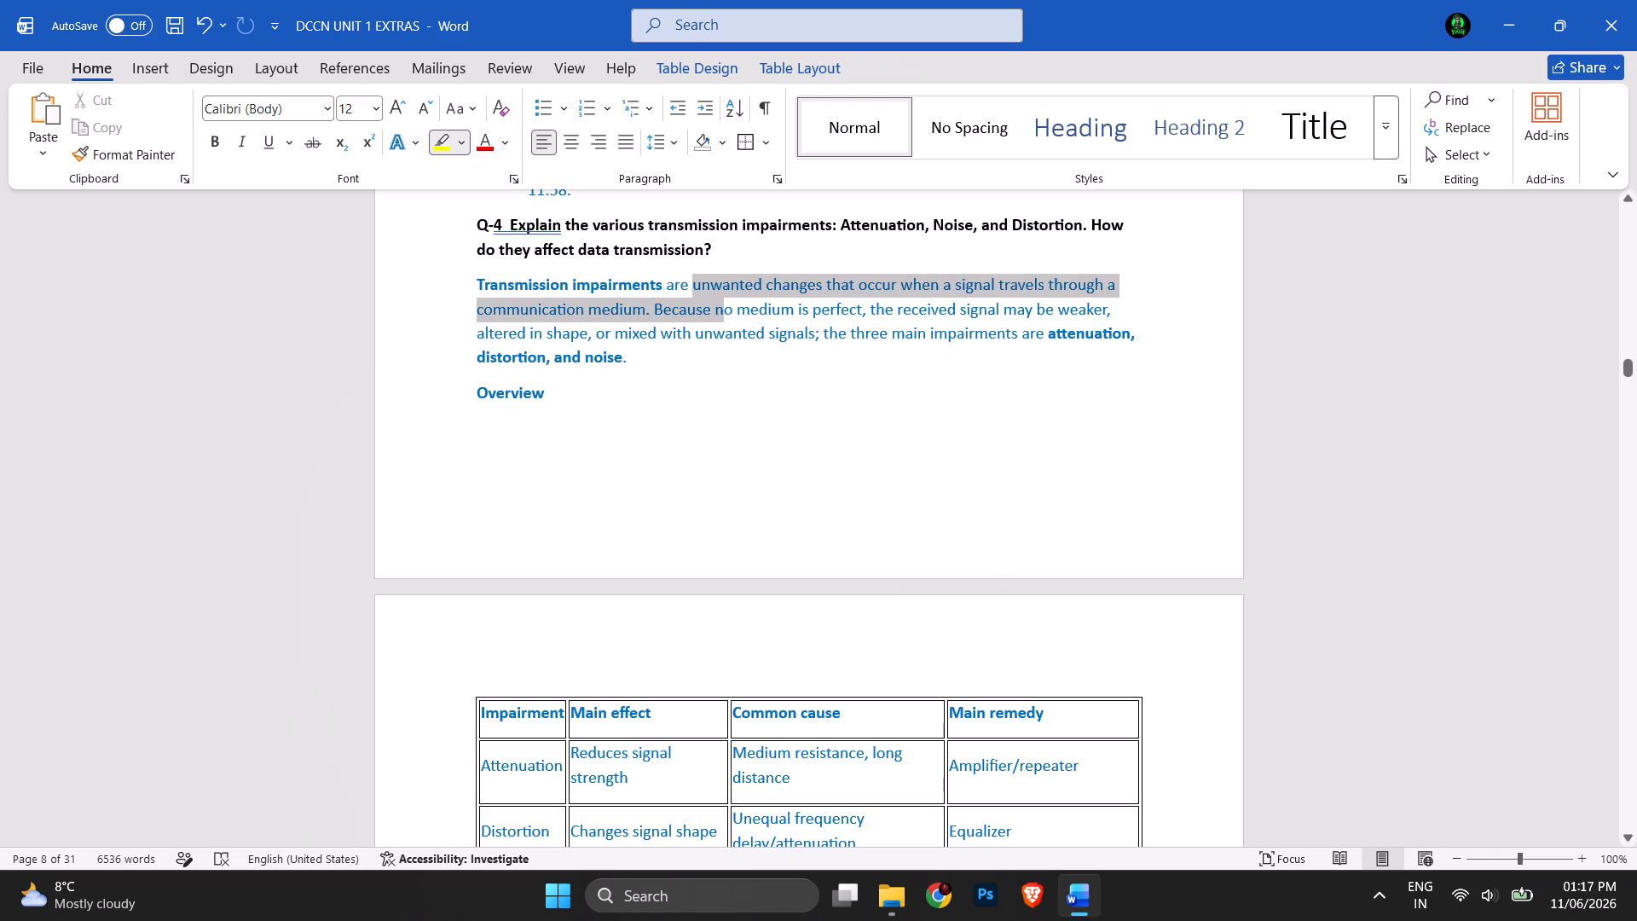
left_click_drag(721, 318, 651, 312)
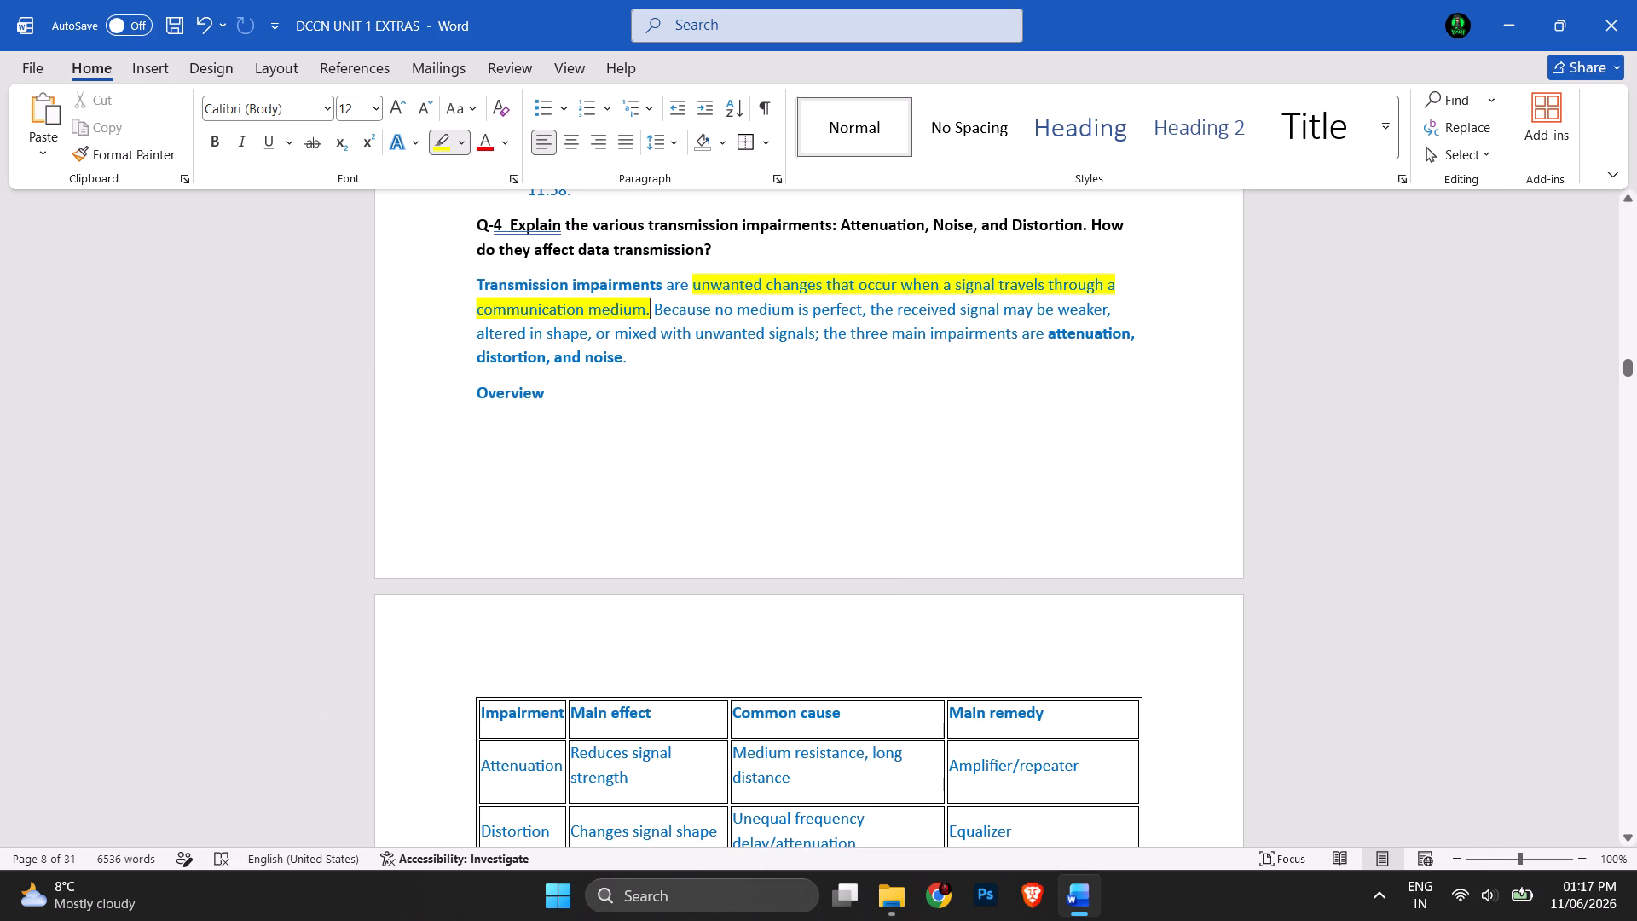
left_click_drag(882, 310, 876, 329)
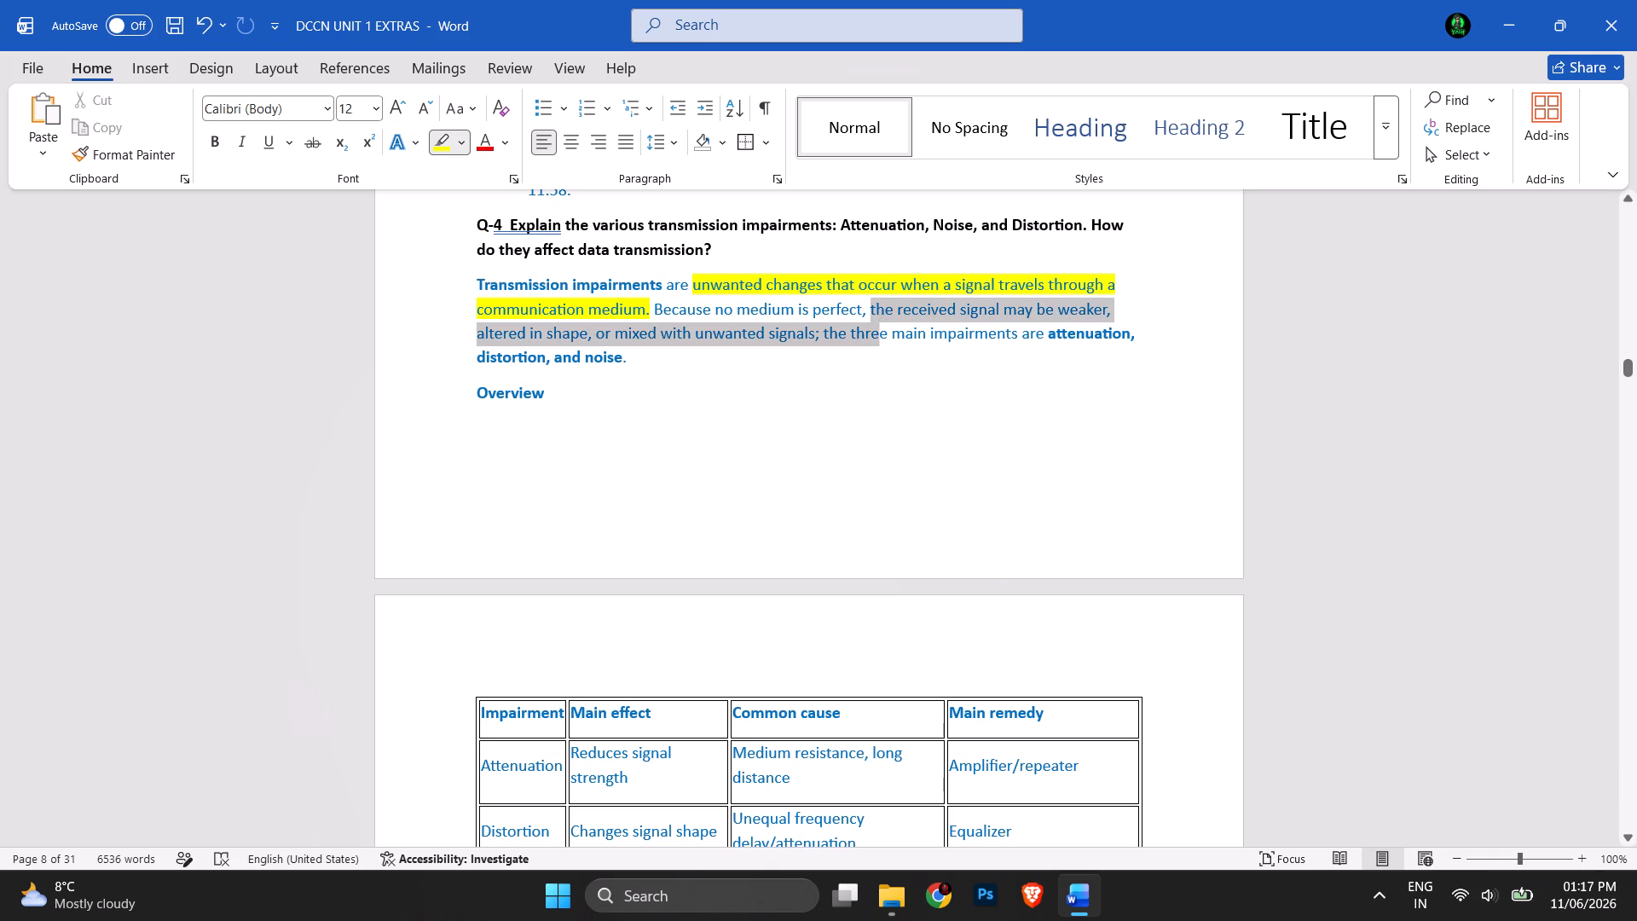
left_click_drag(876, 329, 829, 338)
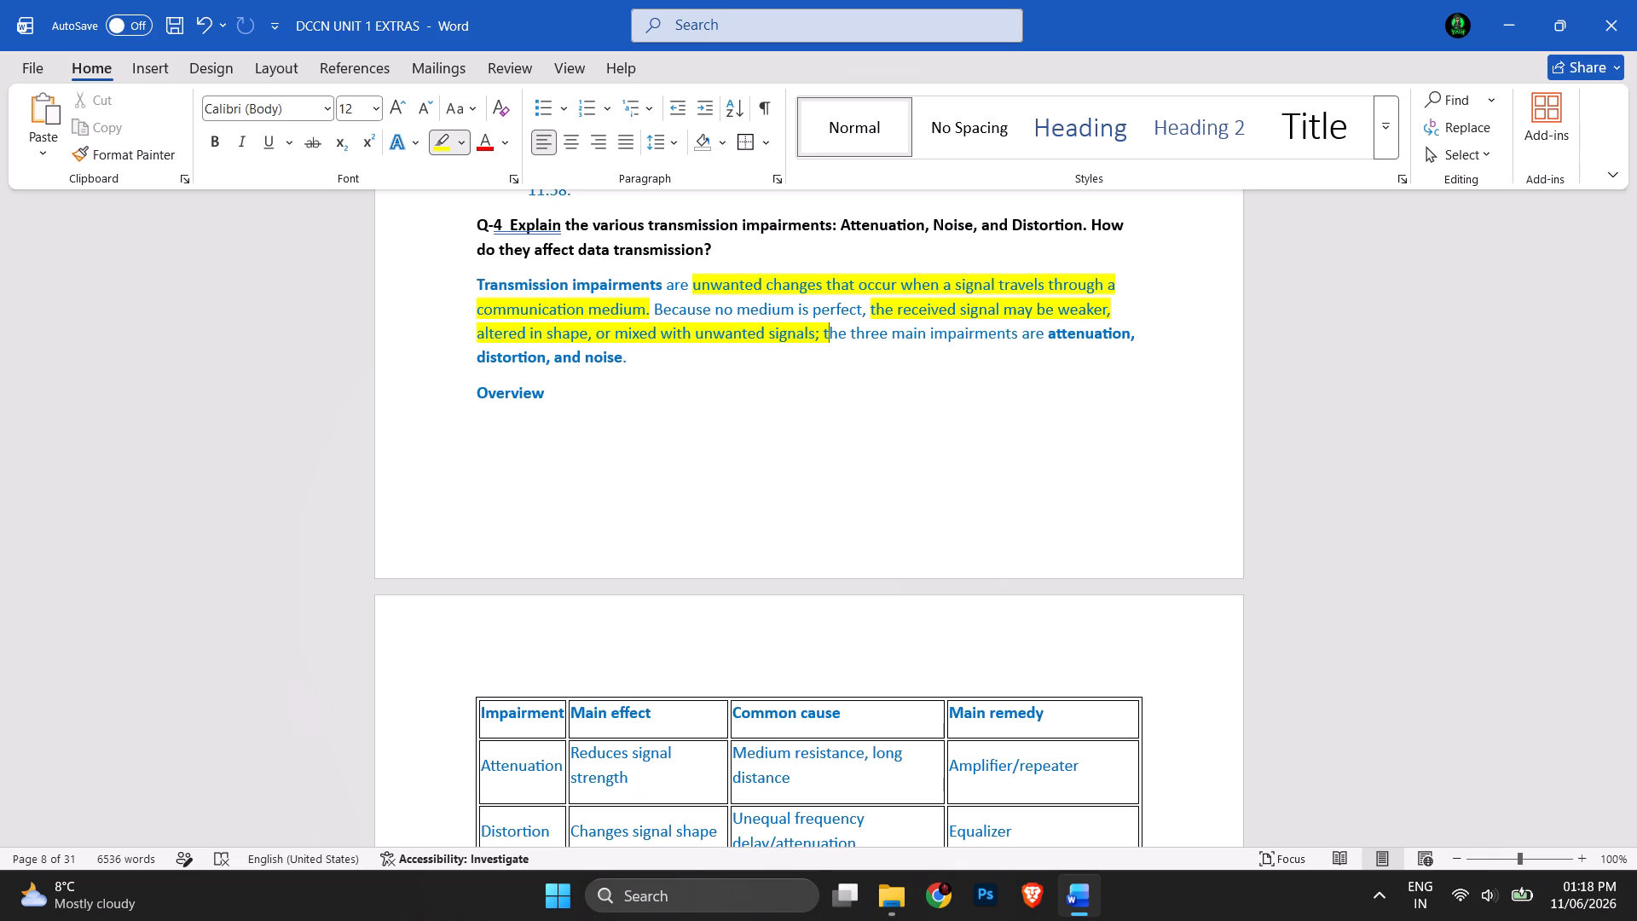
Highlight "Reduces signal strength" and "Adds unwanted interference" in yellow in the impairment table's Main effect column.
scroll(826, 341, "down", 1)
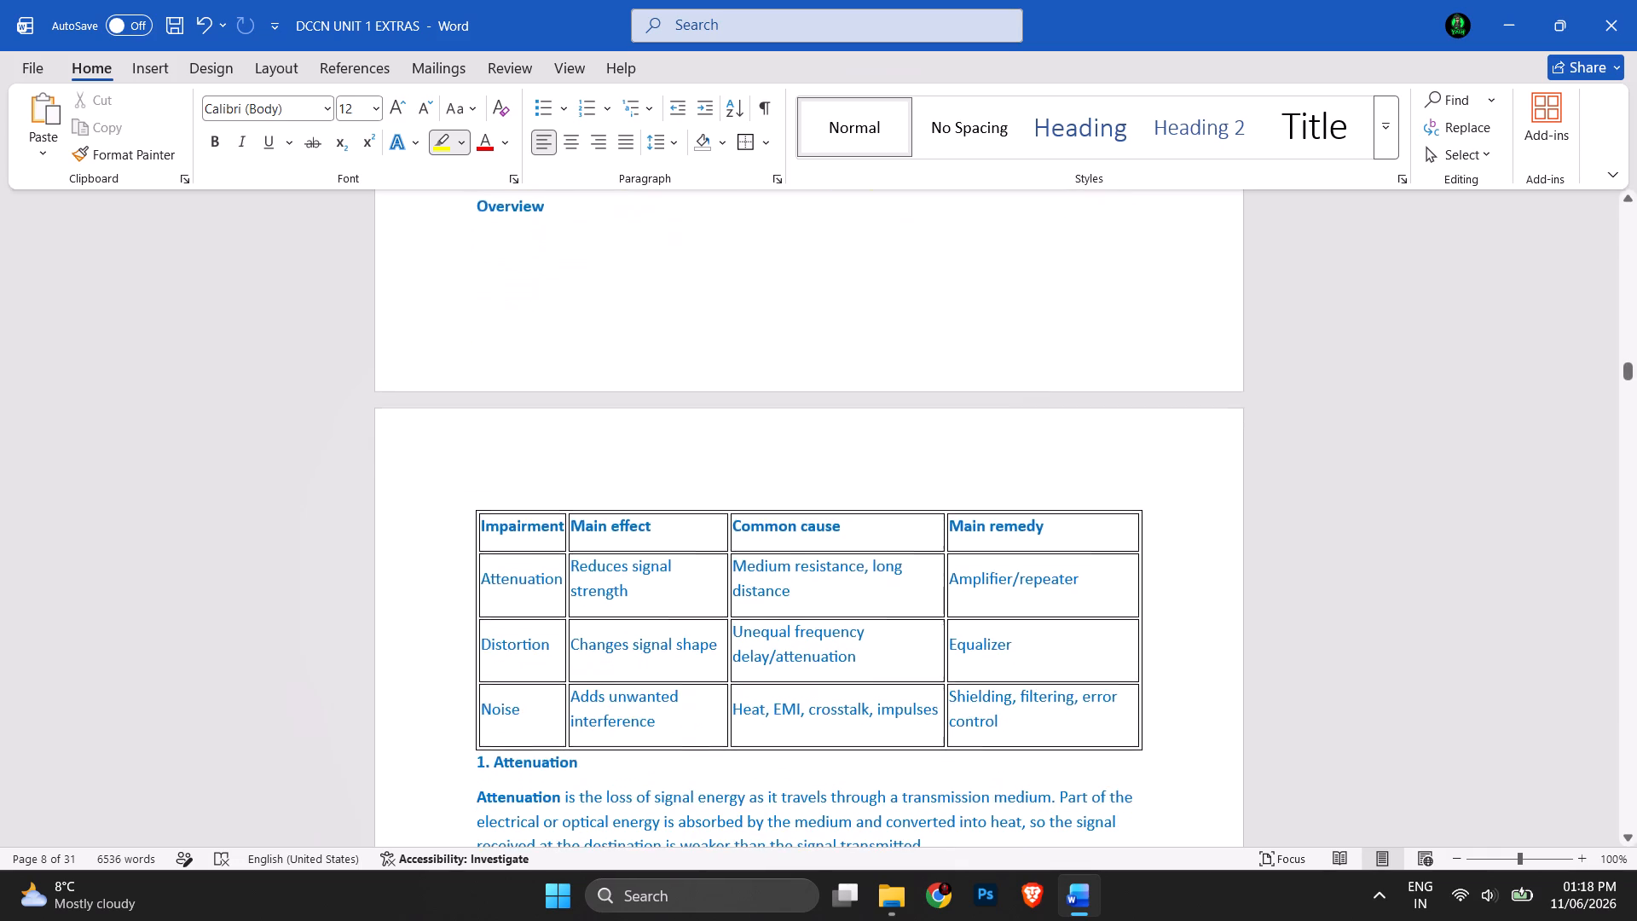
scroll(826, 341, "down", 2)
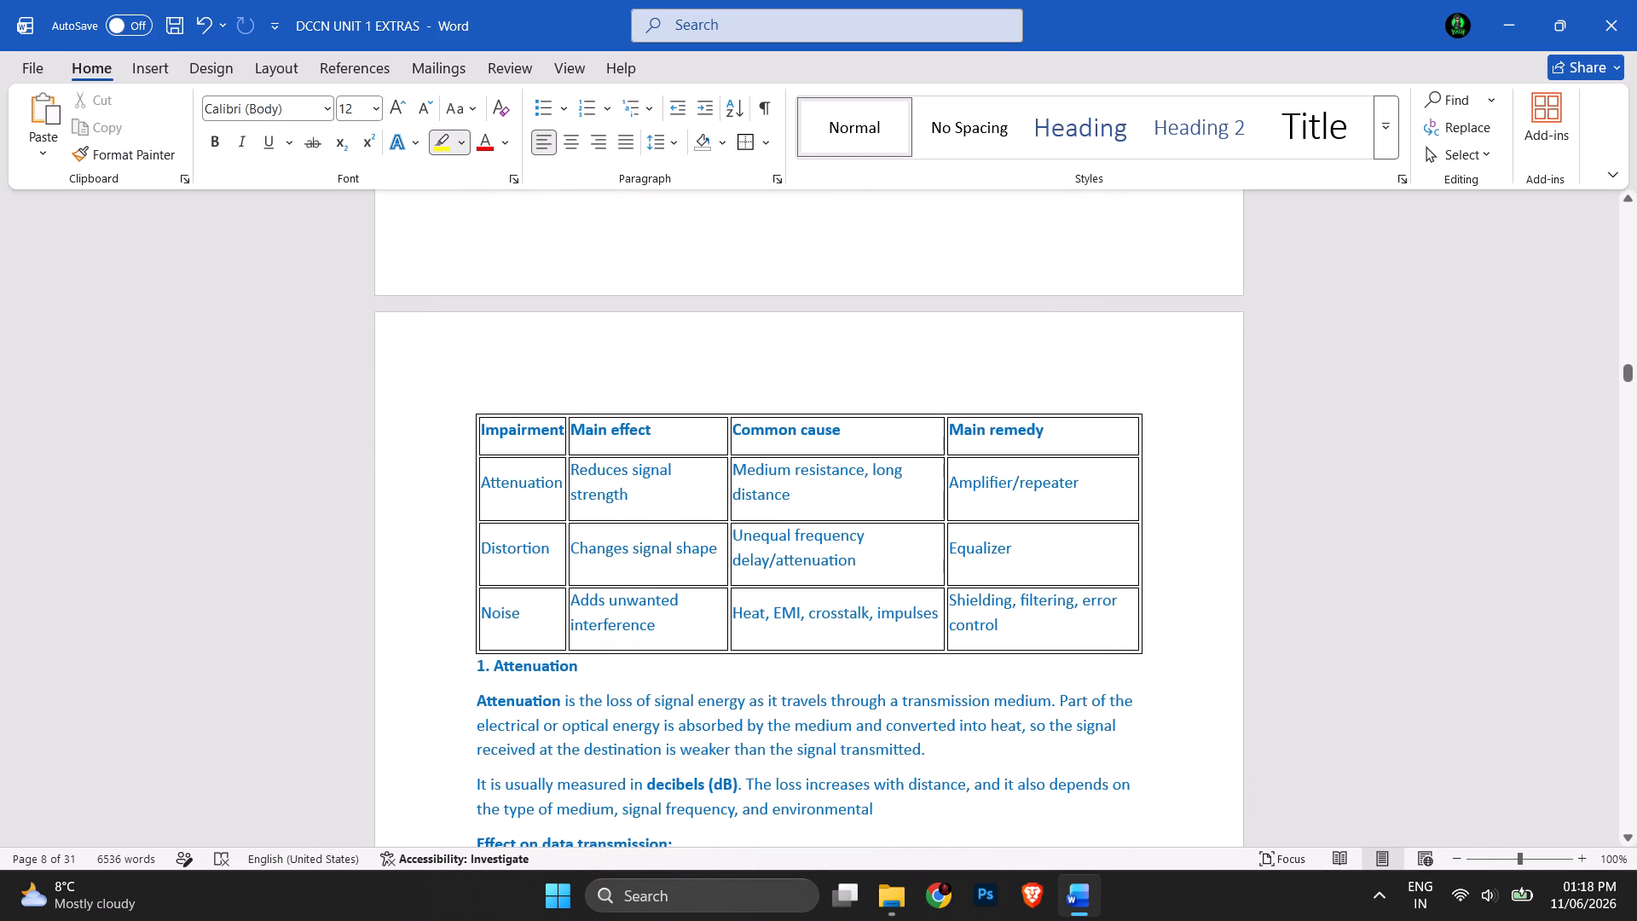
left_click_drag(626, 498, 572, 476)
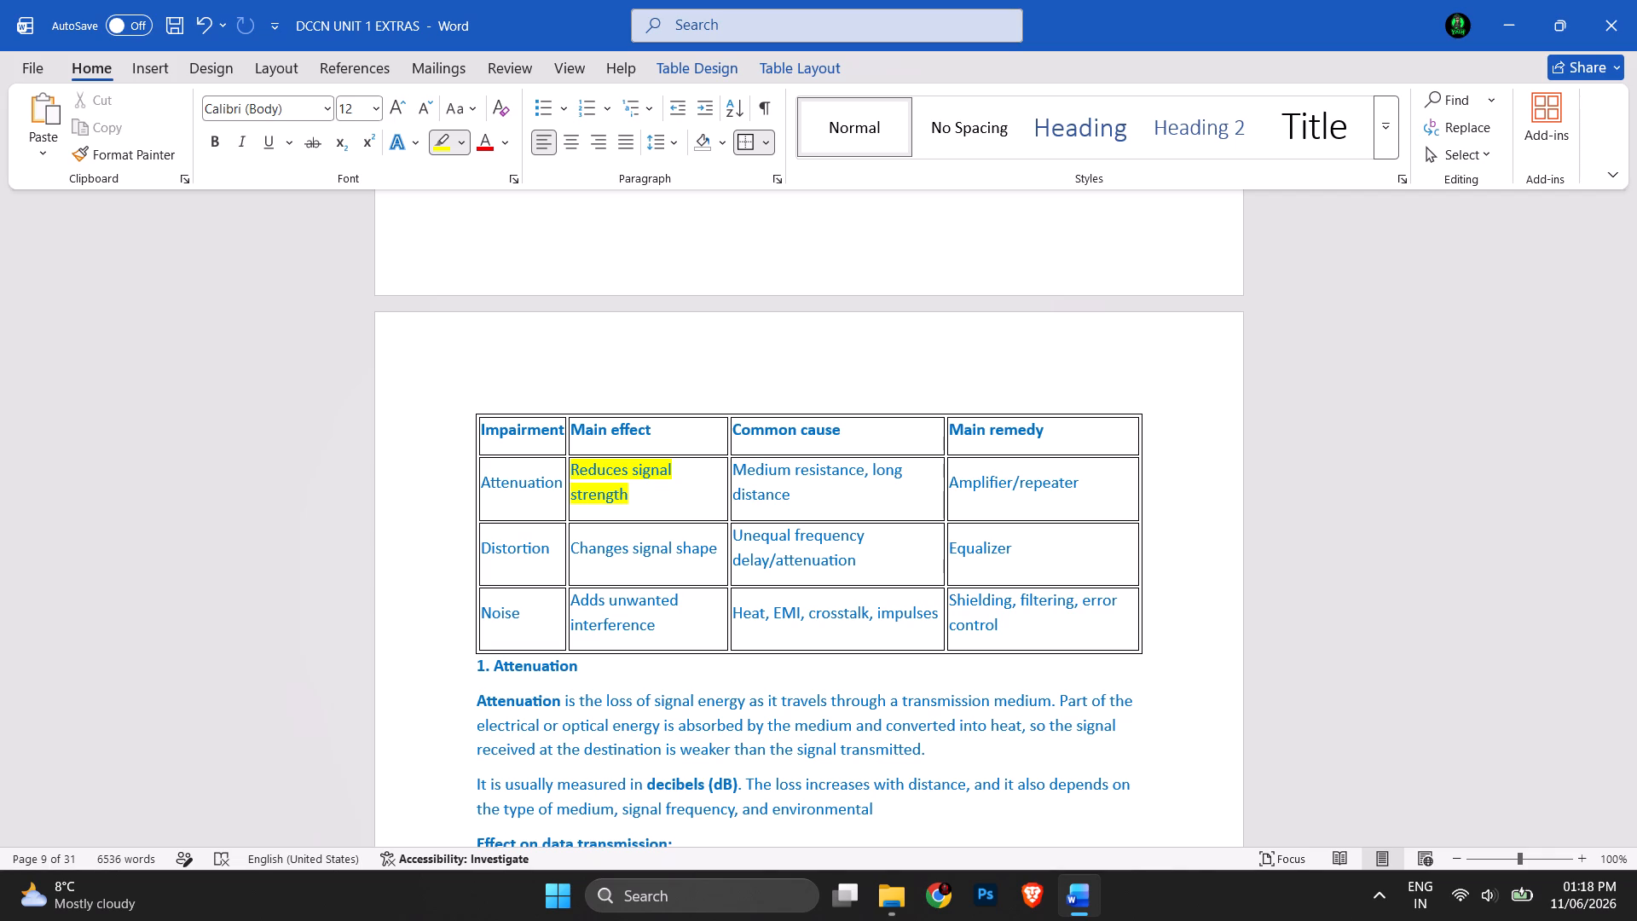
left_click_drag(688, 638, 596, 615)
left_click_drag(596, 615, 582, 610)
left_click_drag(582, 610, 583, 608)
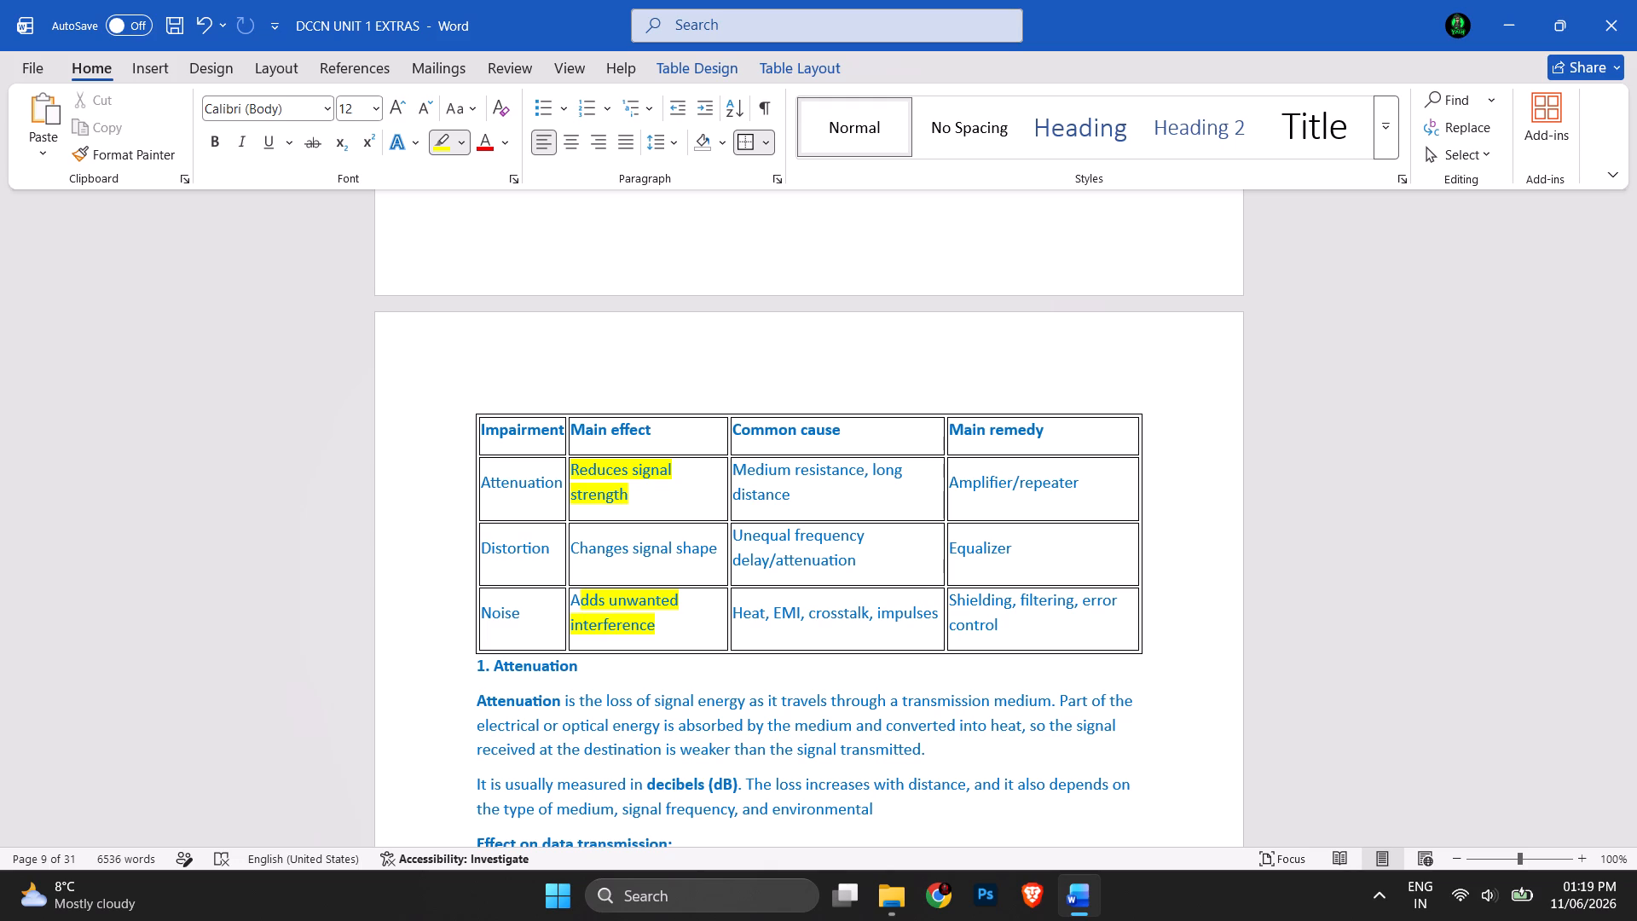
Highlight "loss of signal energy" and "electrical or optical energy is absorbed by the medium and converted into heat" in yellow in the Attenuation definition.
scroll(583, 608, "down", 3)
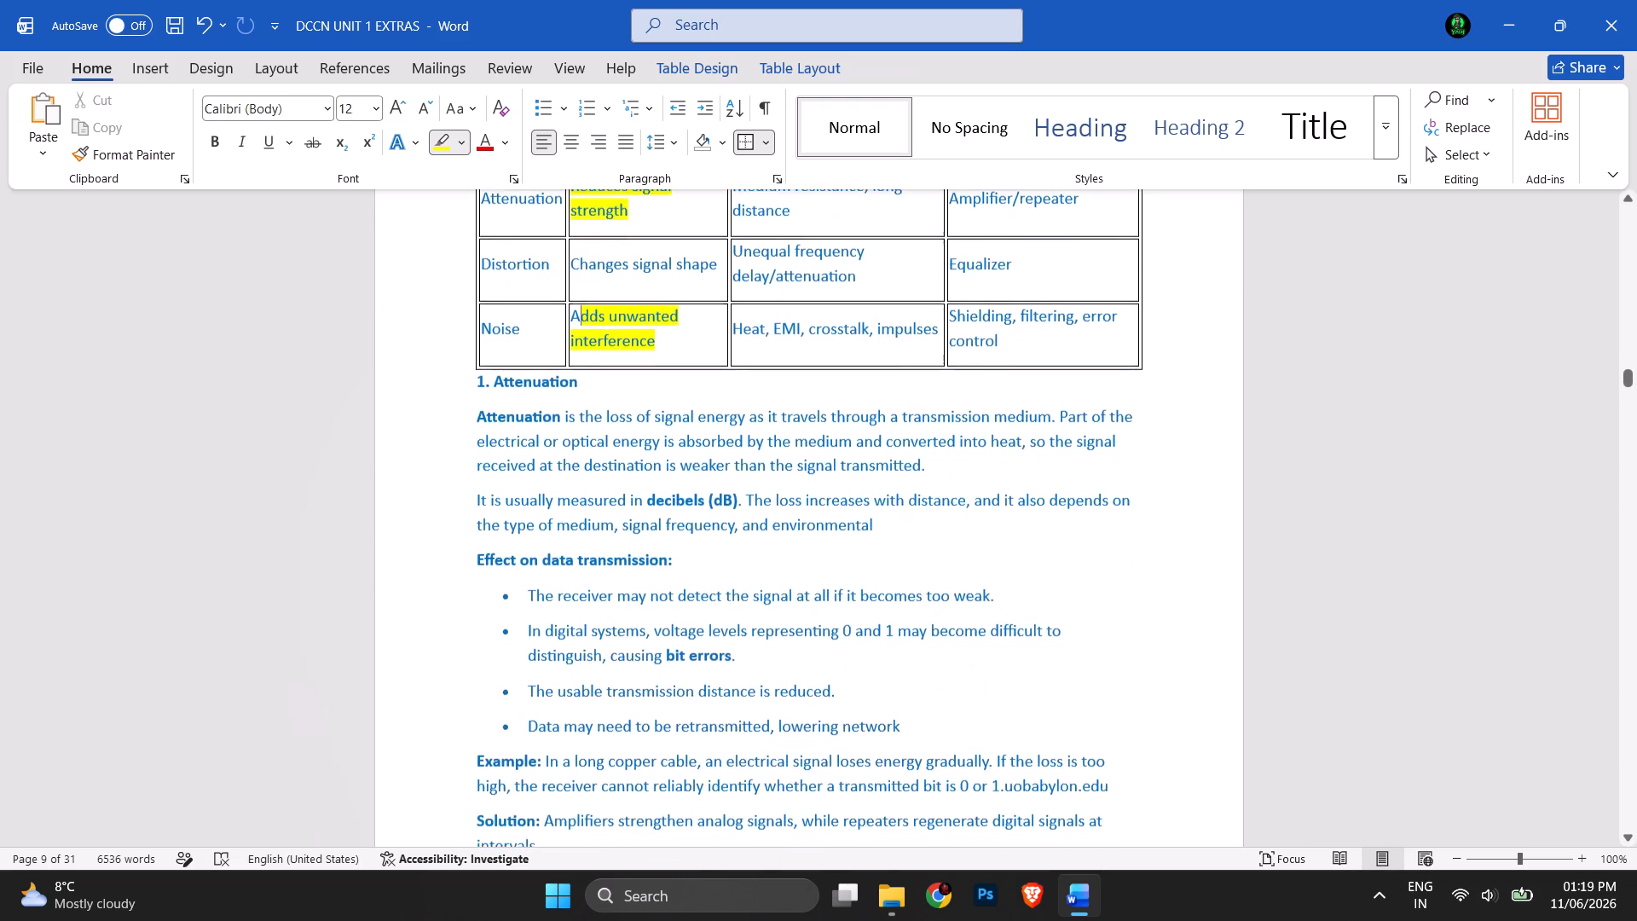
scroll(583, 608, "down", 2)
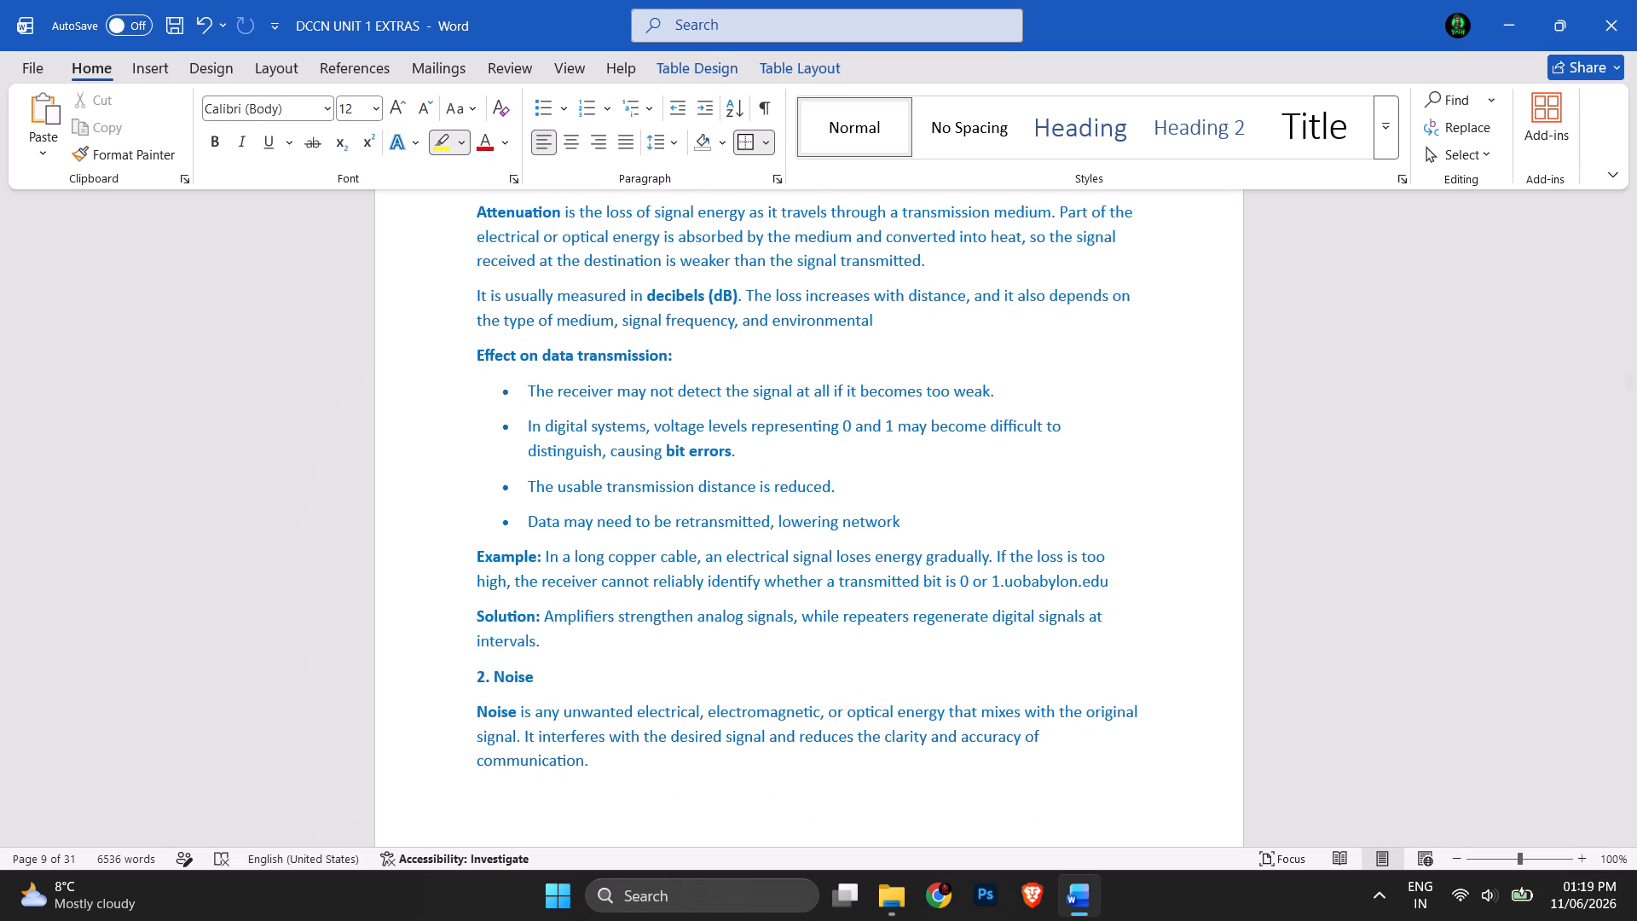
scroll(583, 608, "up", 1)
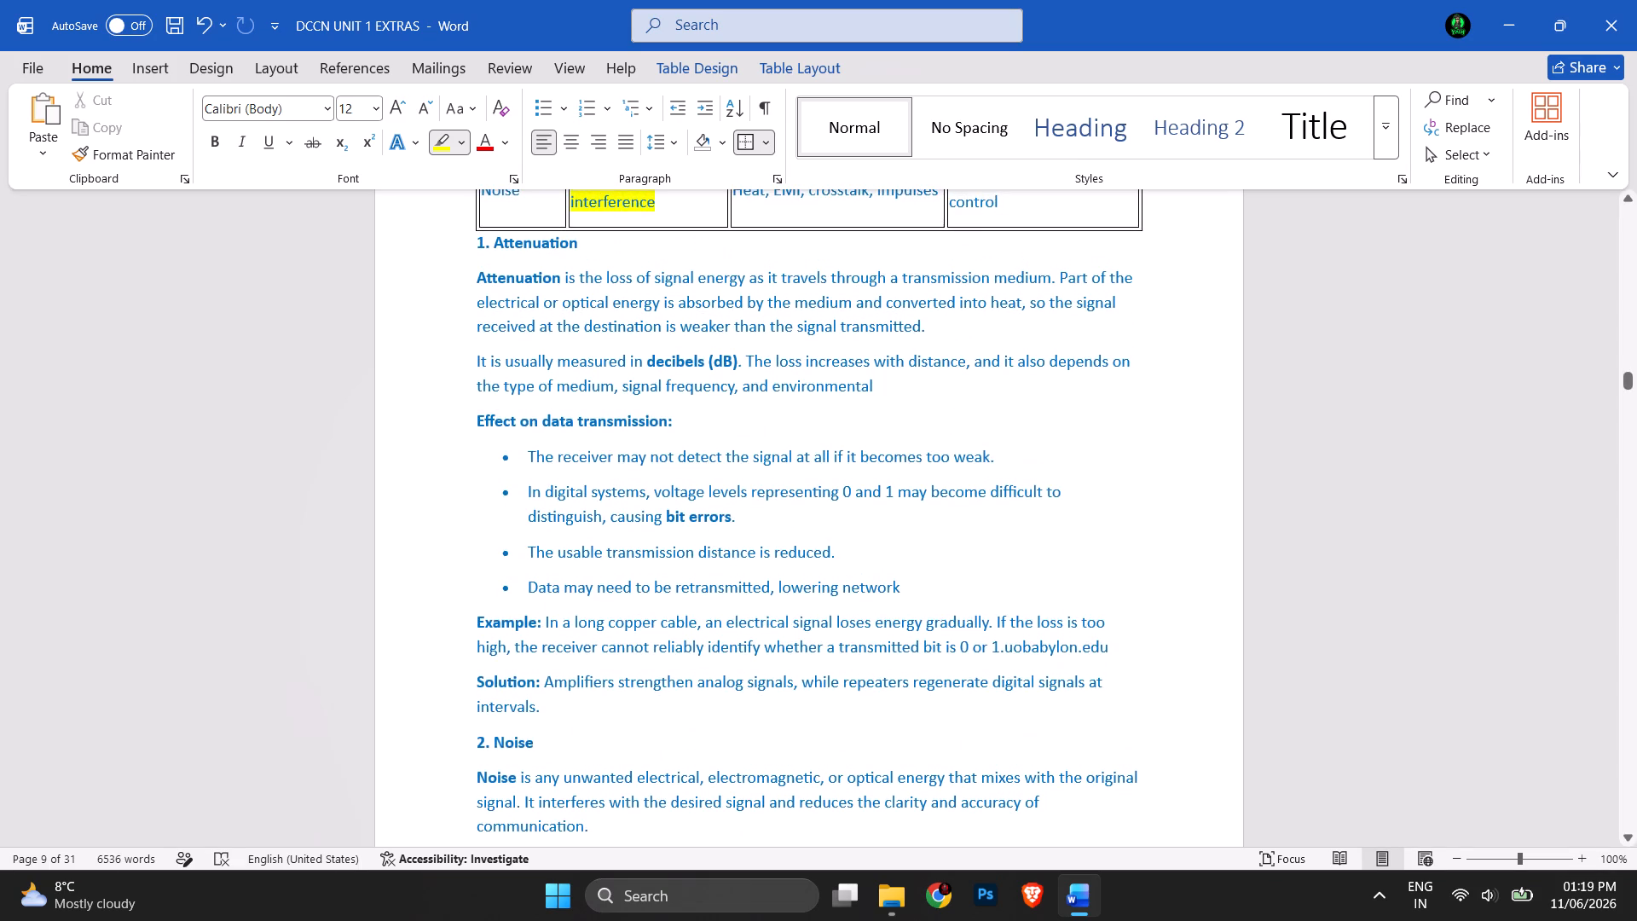
scroll(583, 608, "up", 1)
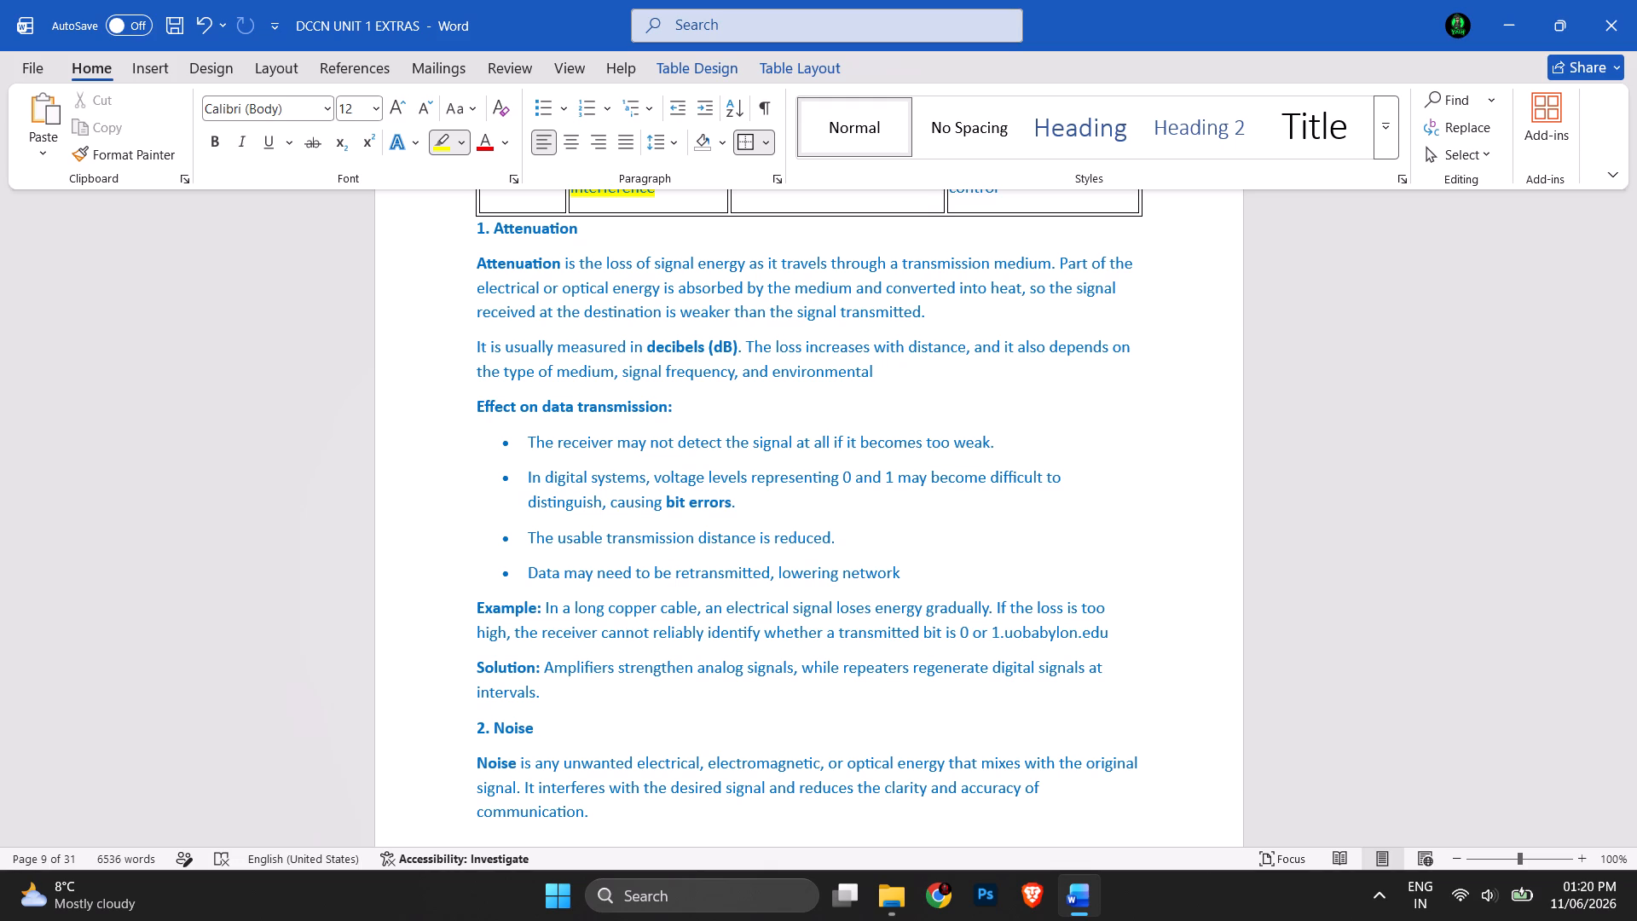
left_click(583, 608)
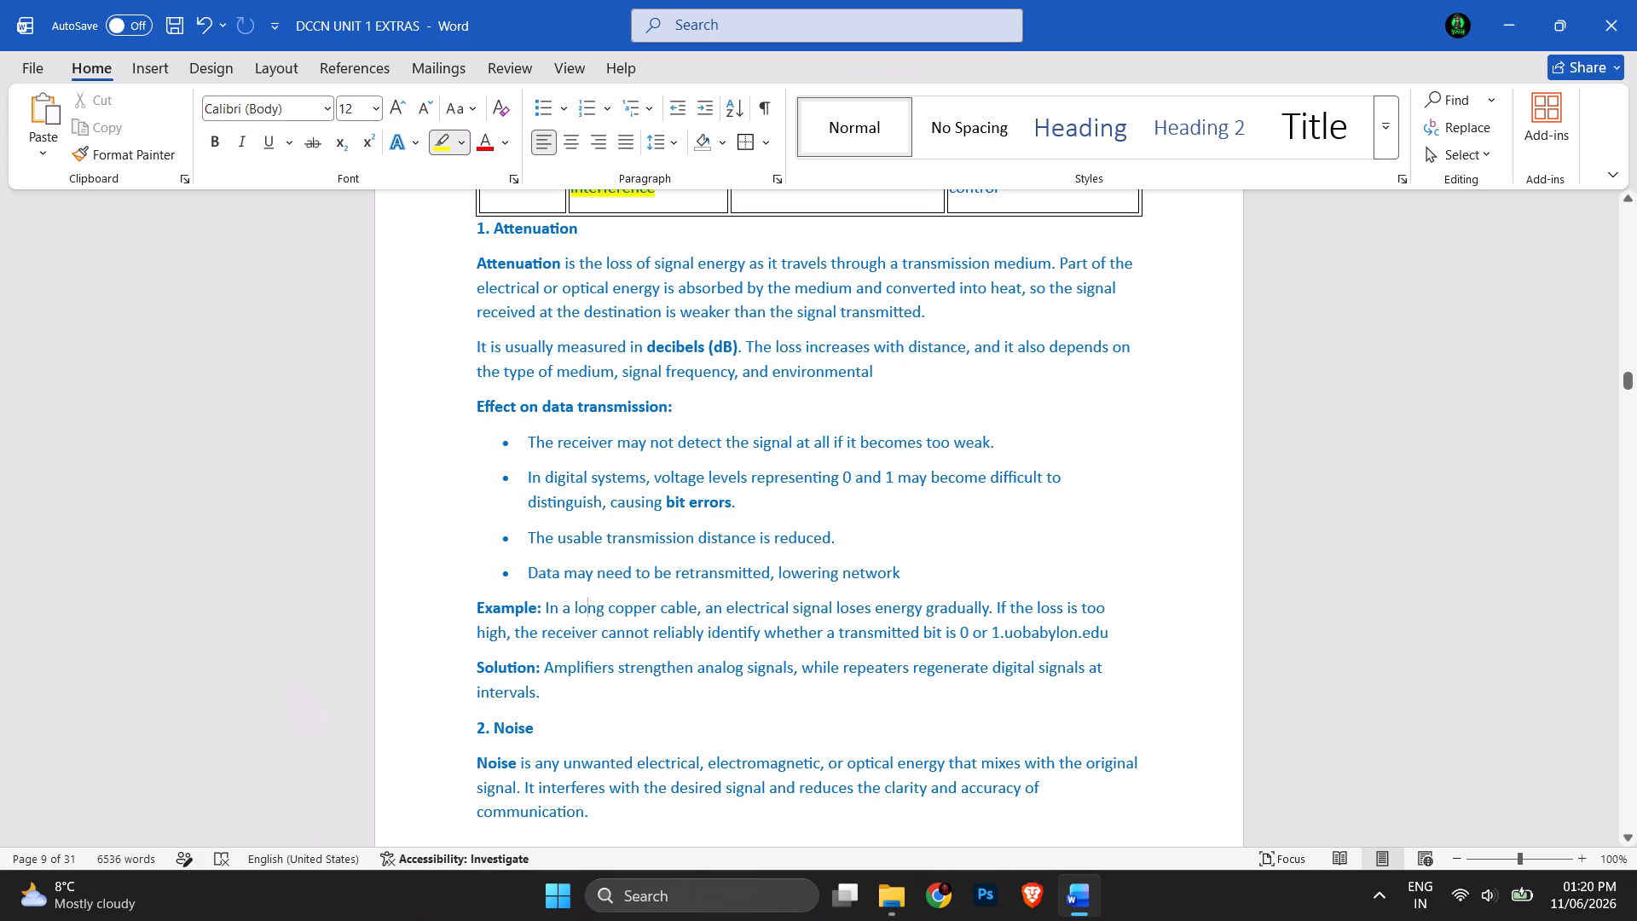
left_click_drag(605, 260, 716, 240)
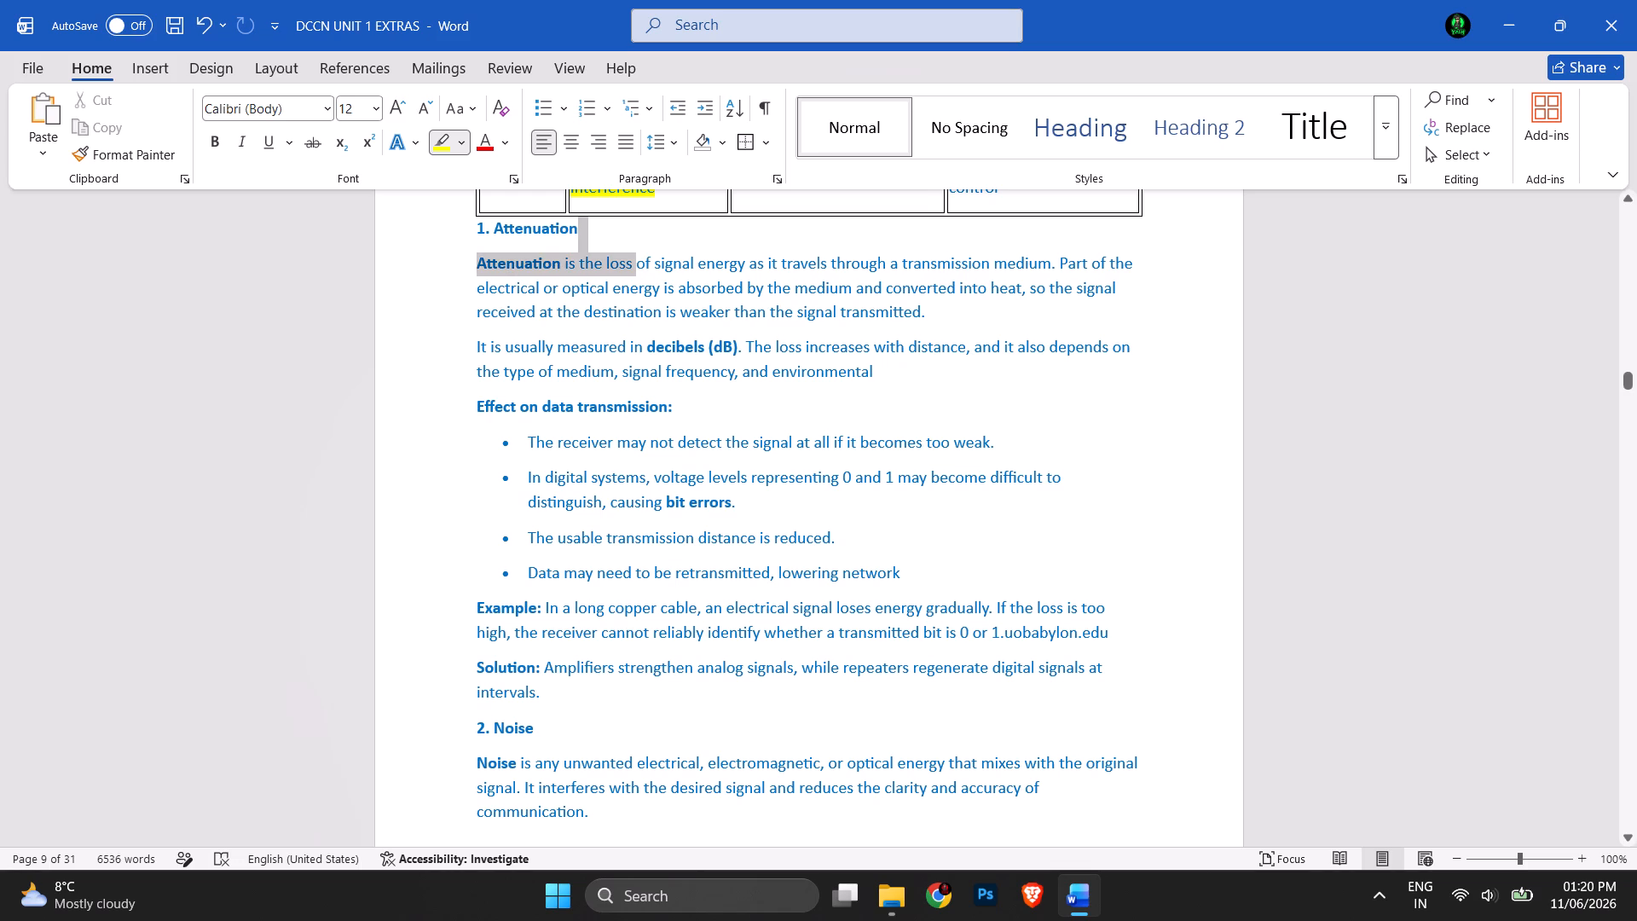
left_click_drag(716, 240, 743, 263)
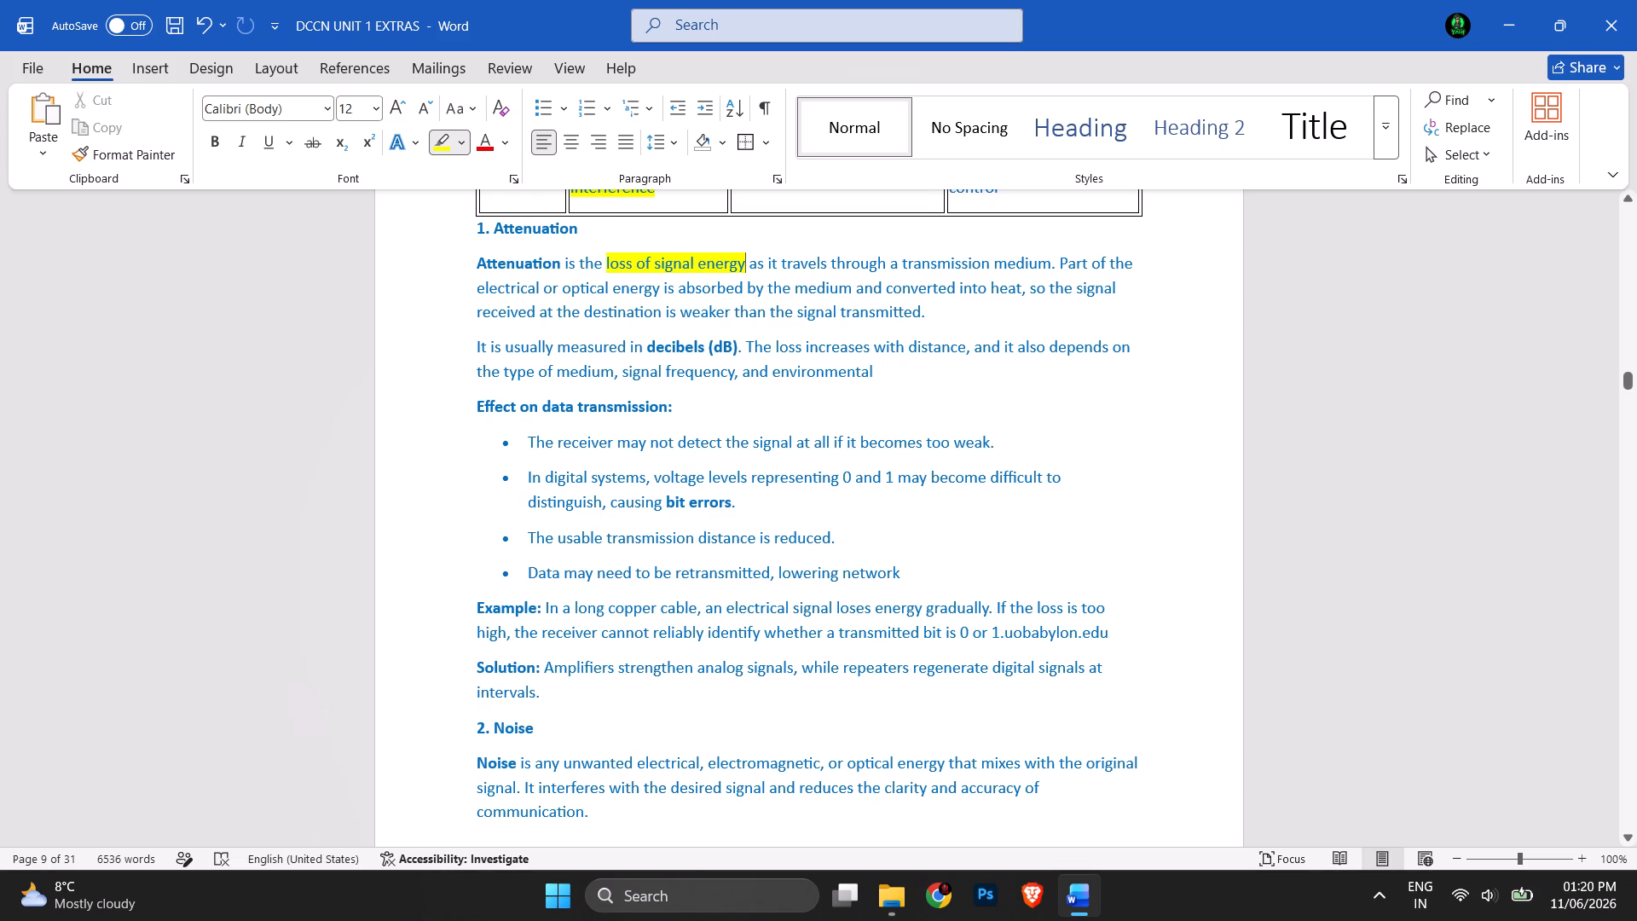
left_click_drag(473, 290, 969, 297)
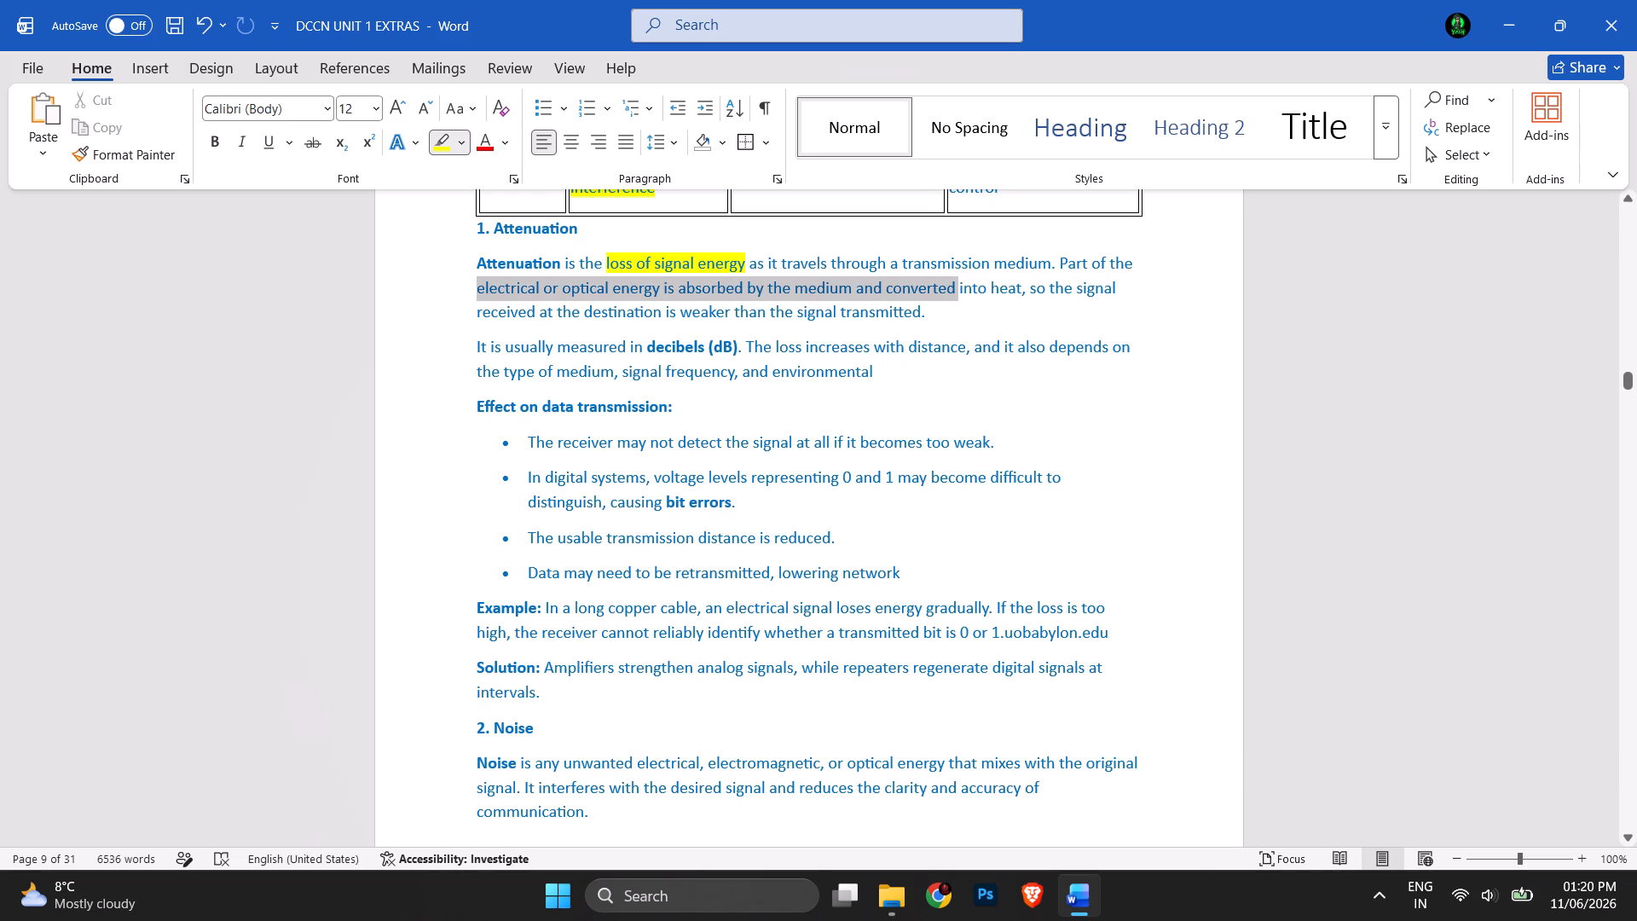
left_click_drag(969, 297, 1019, 298)
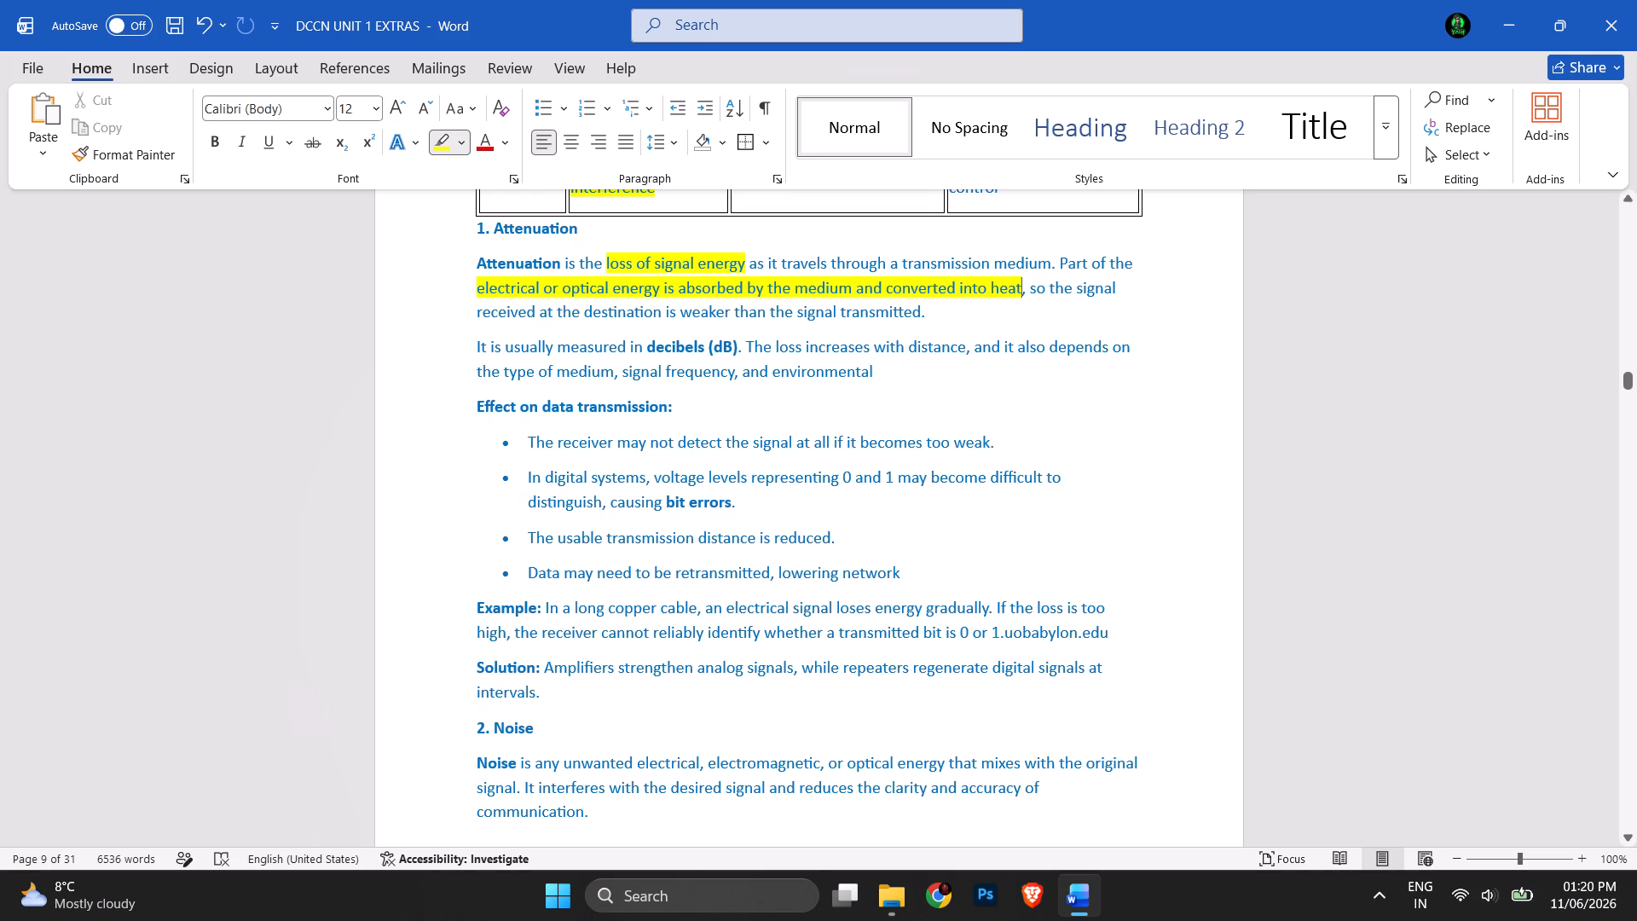
Highlight "It is usually measured in decibels (dB)." and "loss increases with distance," in yellow in the second Attenuation paragraph.
left_click_drag(479, 345, 534, 347)
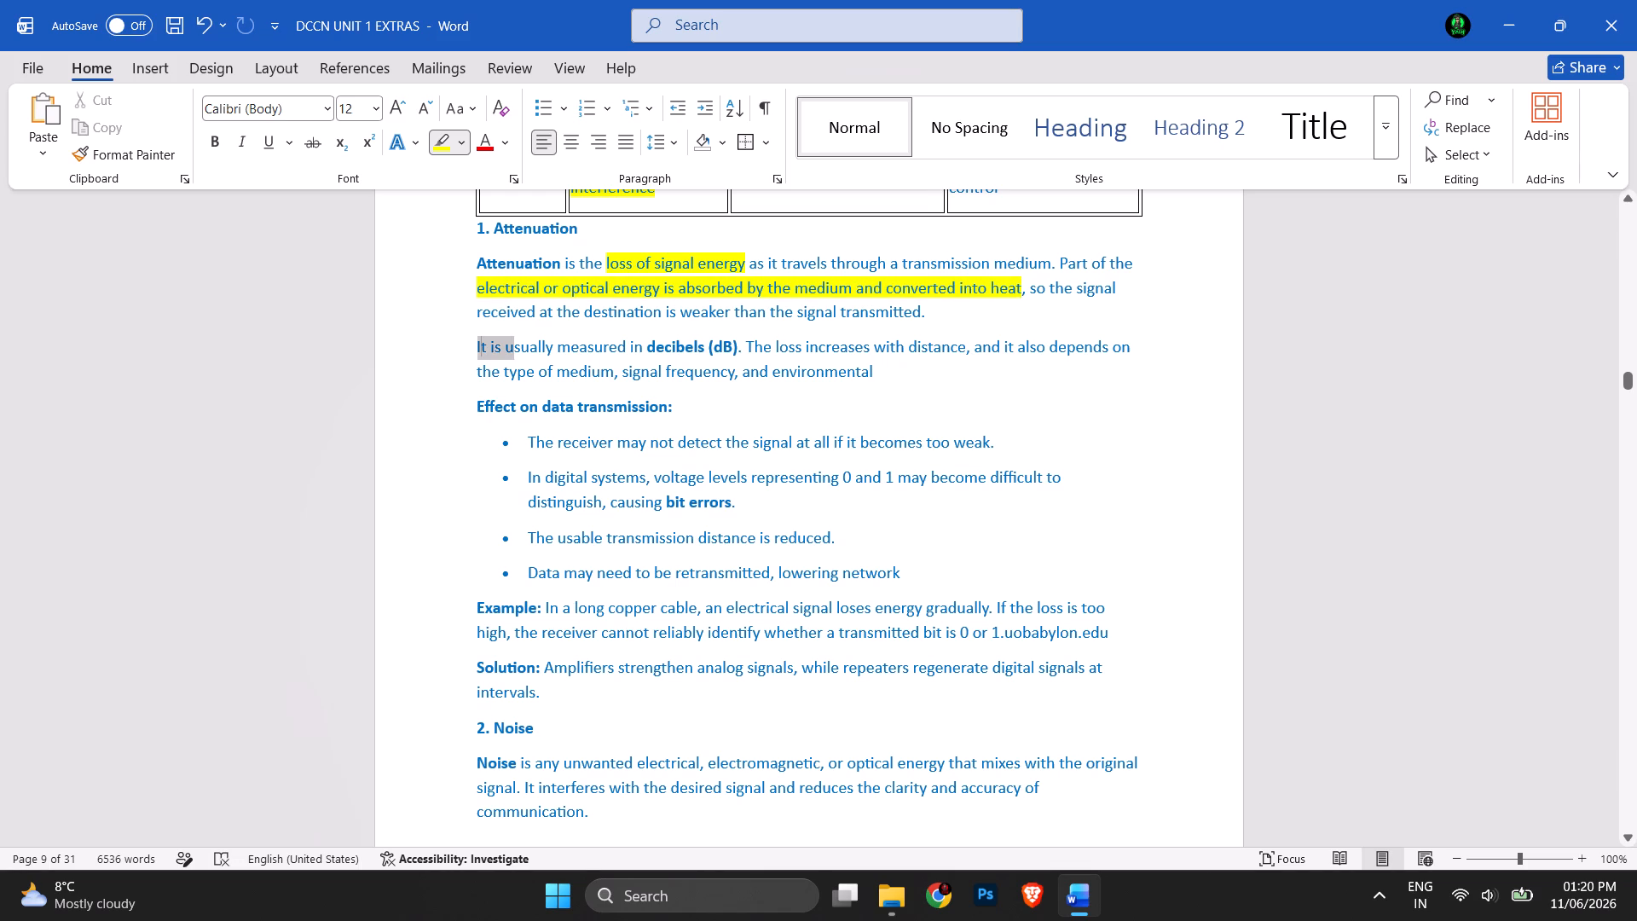
left_click_drag(534, 347, 743, 344)
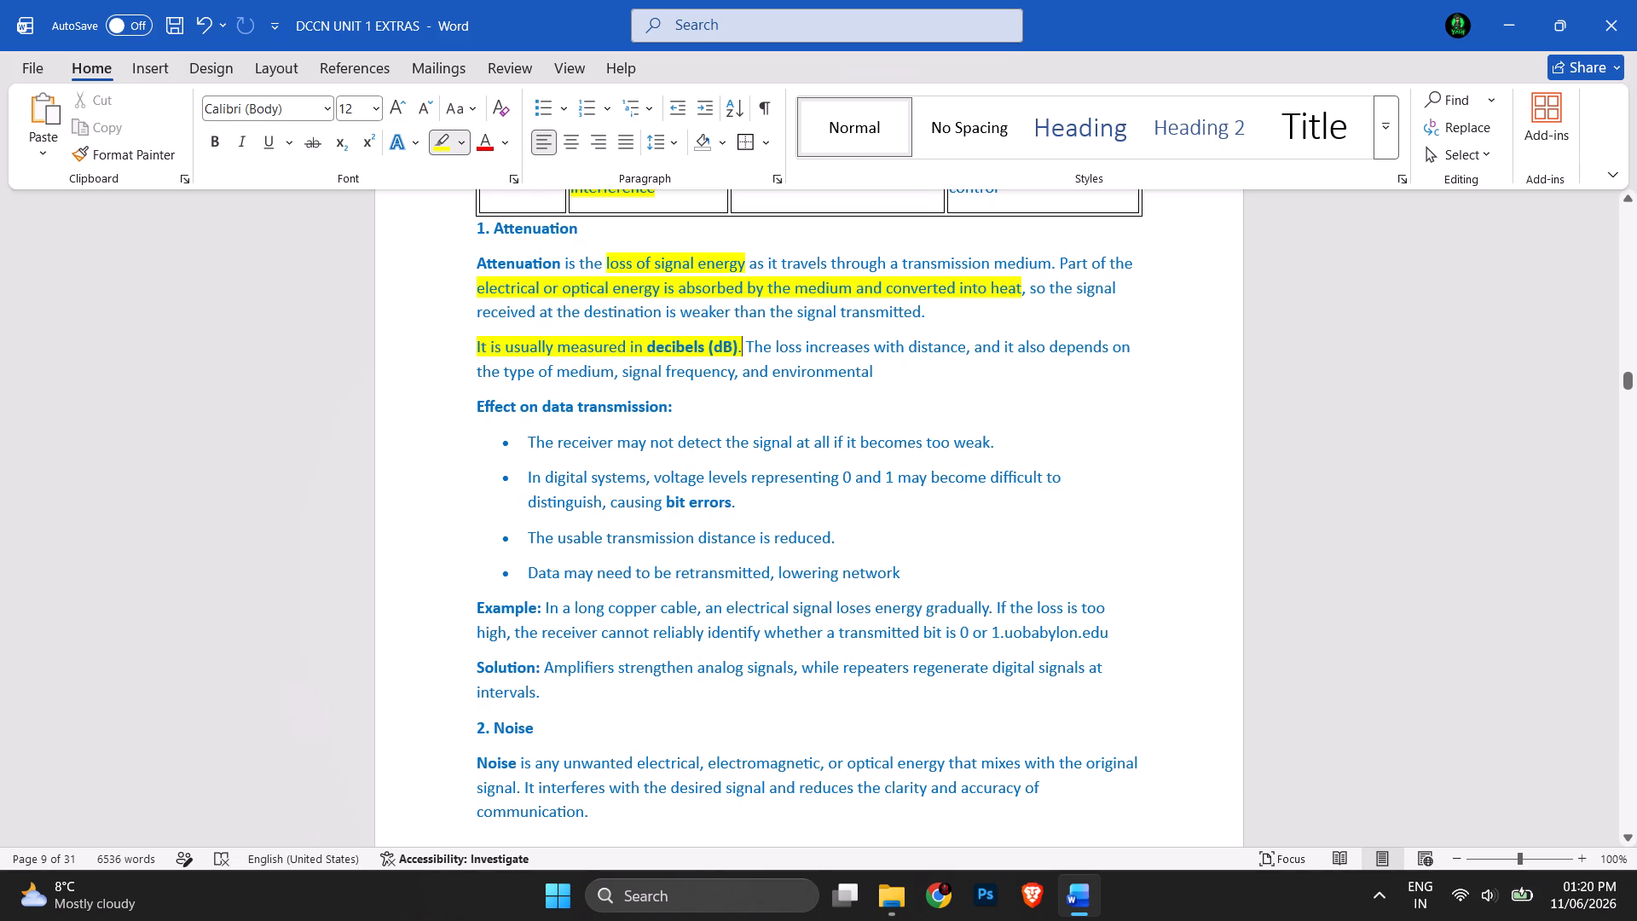
left_click_drag(774, 339, 951, 327)
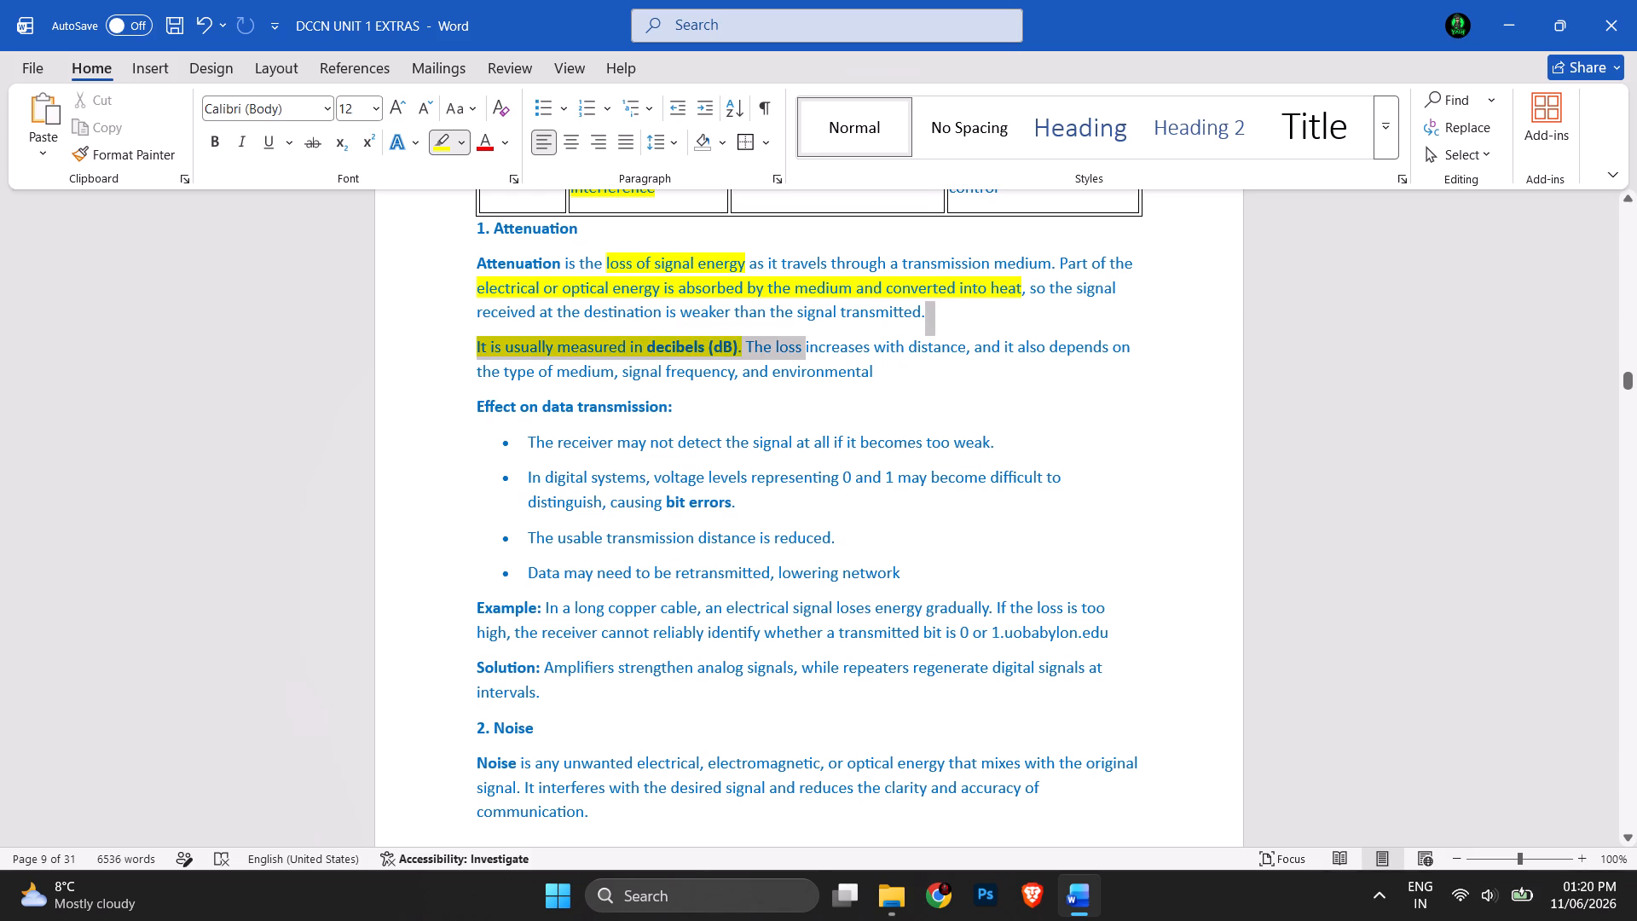
left_click_drag(951, 327, 970, 355)
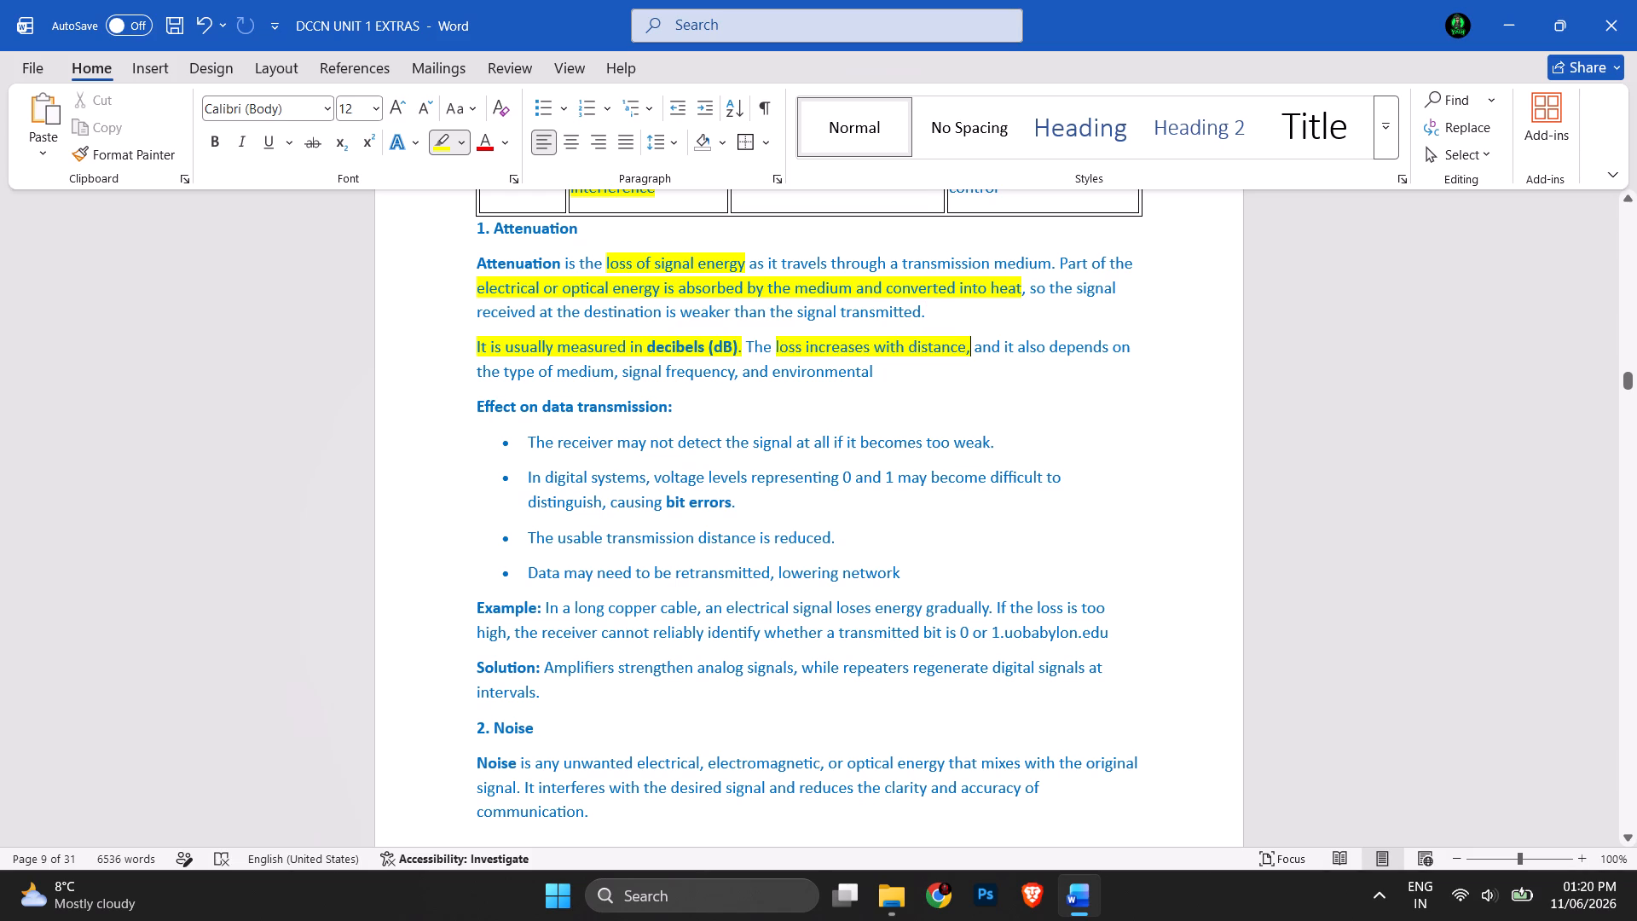